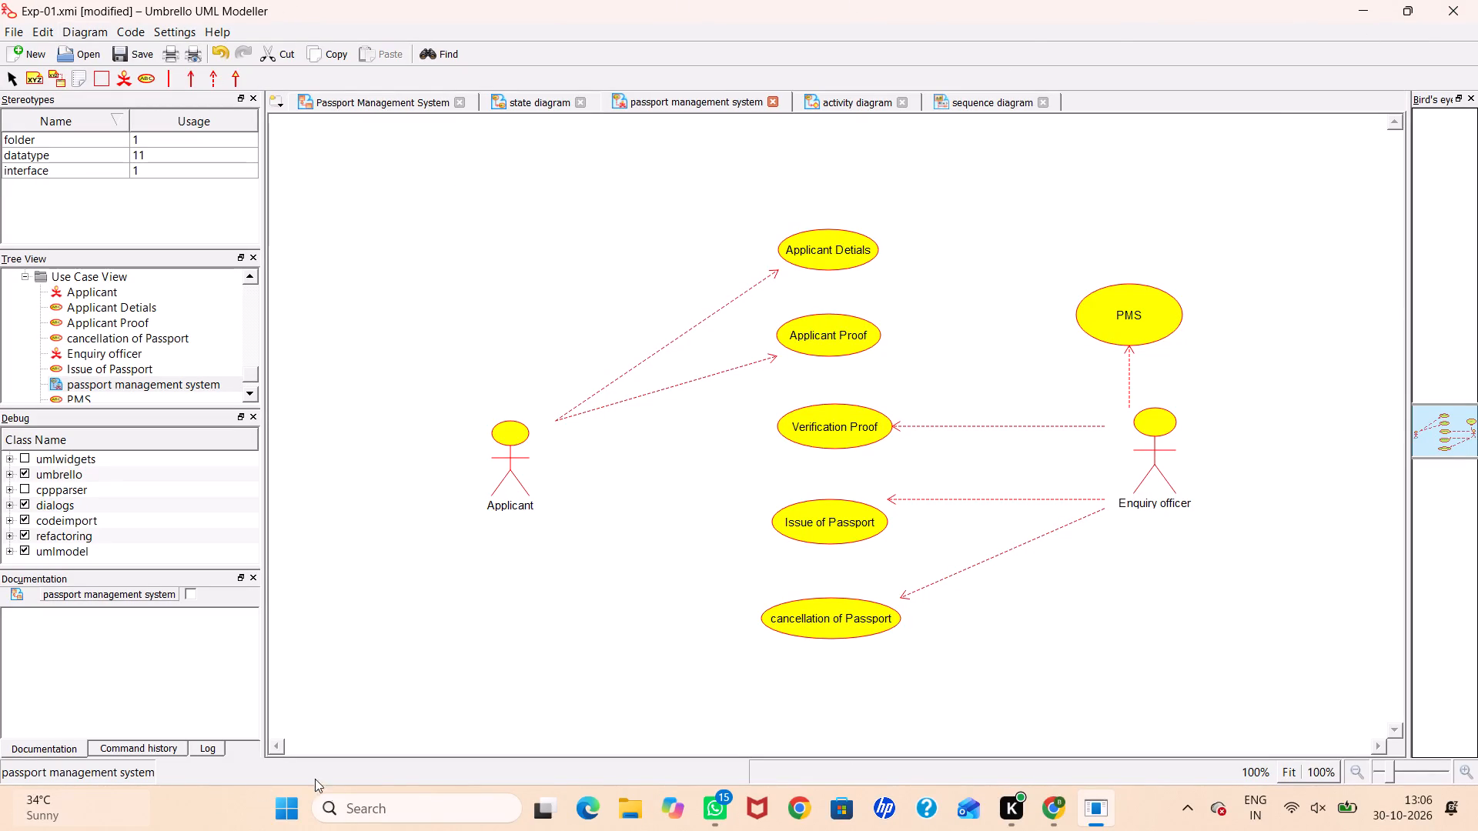
Switch to File Explorer, browse the FODS folder, and open ECA47_CO2_AT1 in Word to check it, closing it after viewing.
{"action": "left_click", "coordinate": [627, 798]}
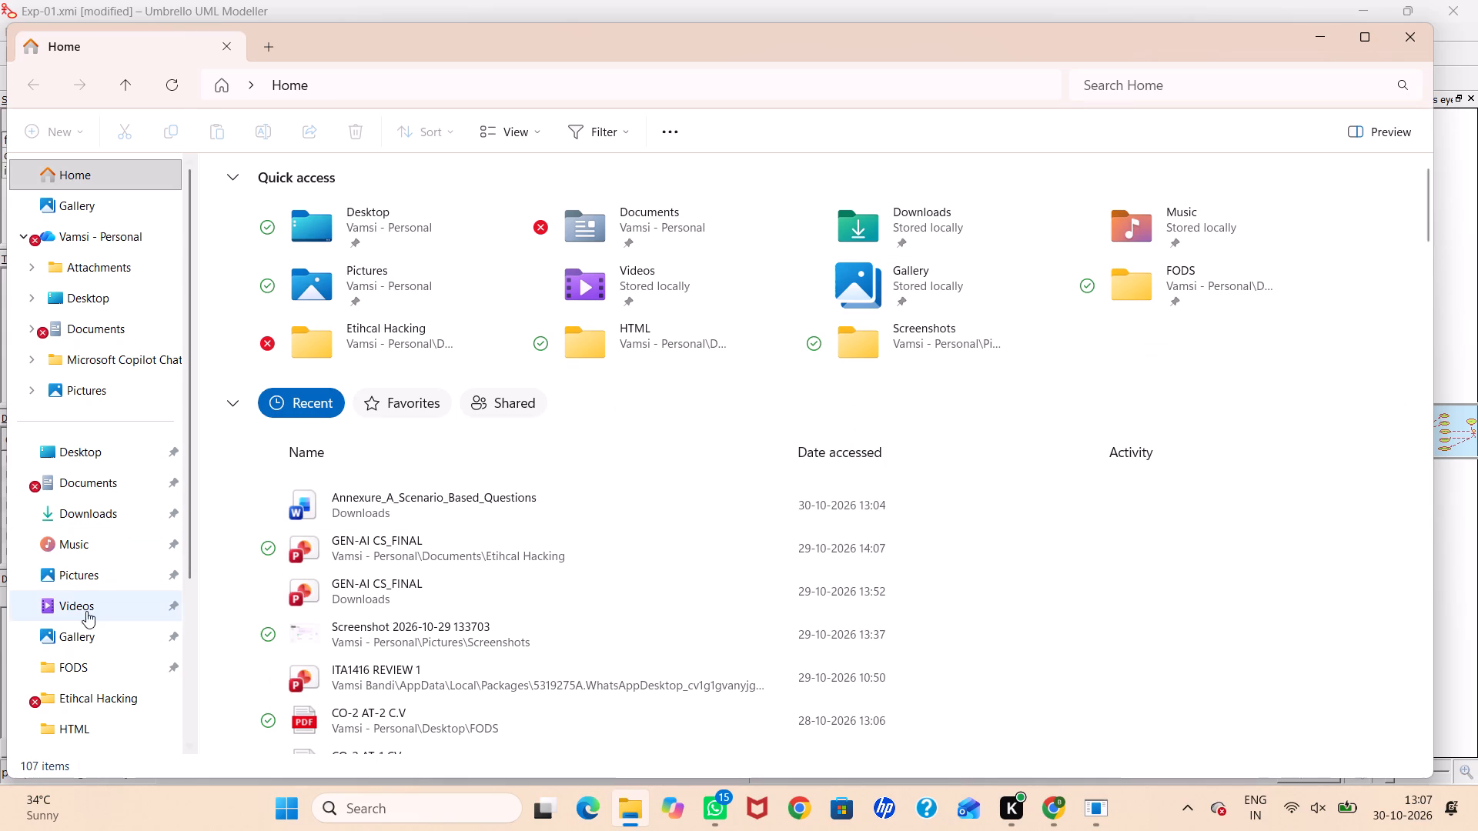
{"action": "left_click", "coordinate": [90, 666]}
{"action": "scroll", "coordinate": [386, 474], "scroll_direction": "down", "scroll_amount": 2}
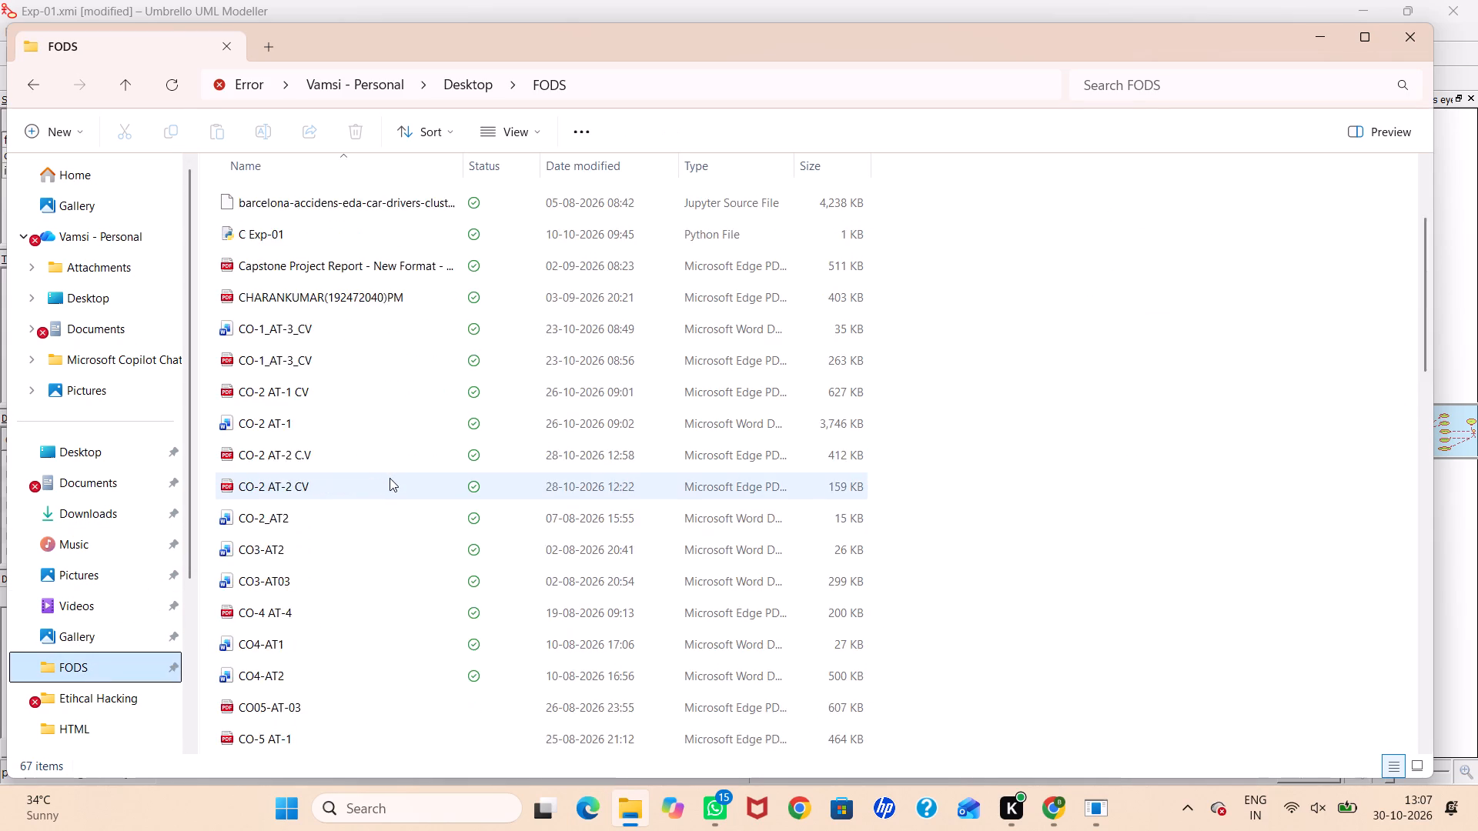
{"action": "scroll", "coordinate": [390, 478], "scroll_direction": "down", "scroll_amount": 3}
{"action": "scroll", "coordinate": [390, 478], "scroll_direction": "up", "scroll_amount": 7}
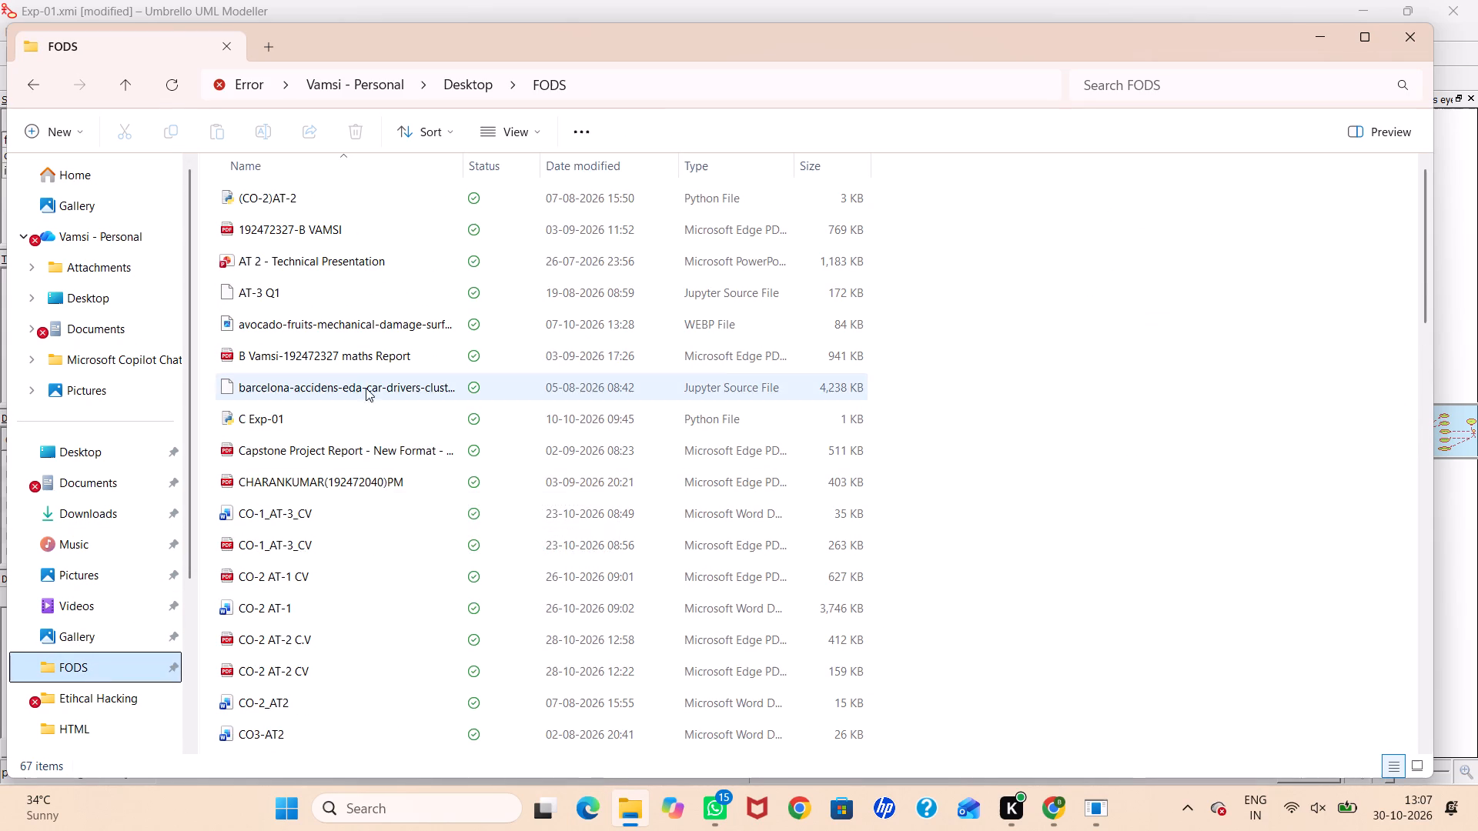
{"action": "scroll", "coordinate": [343, 451], "scroll_direction": "down", "scroll_amount": 5}
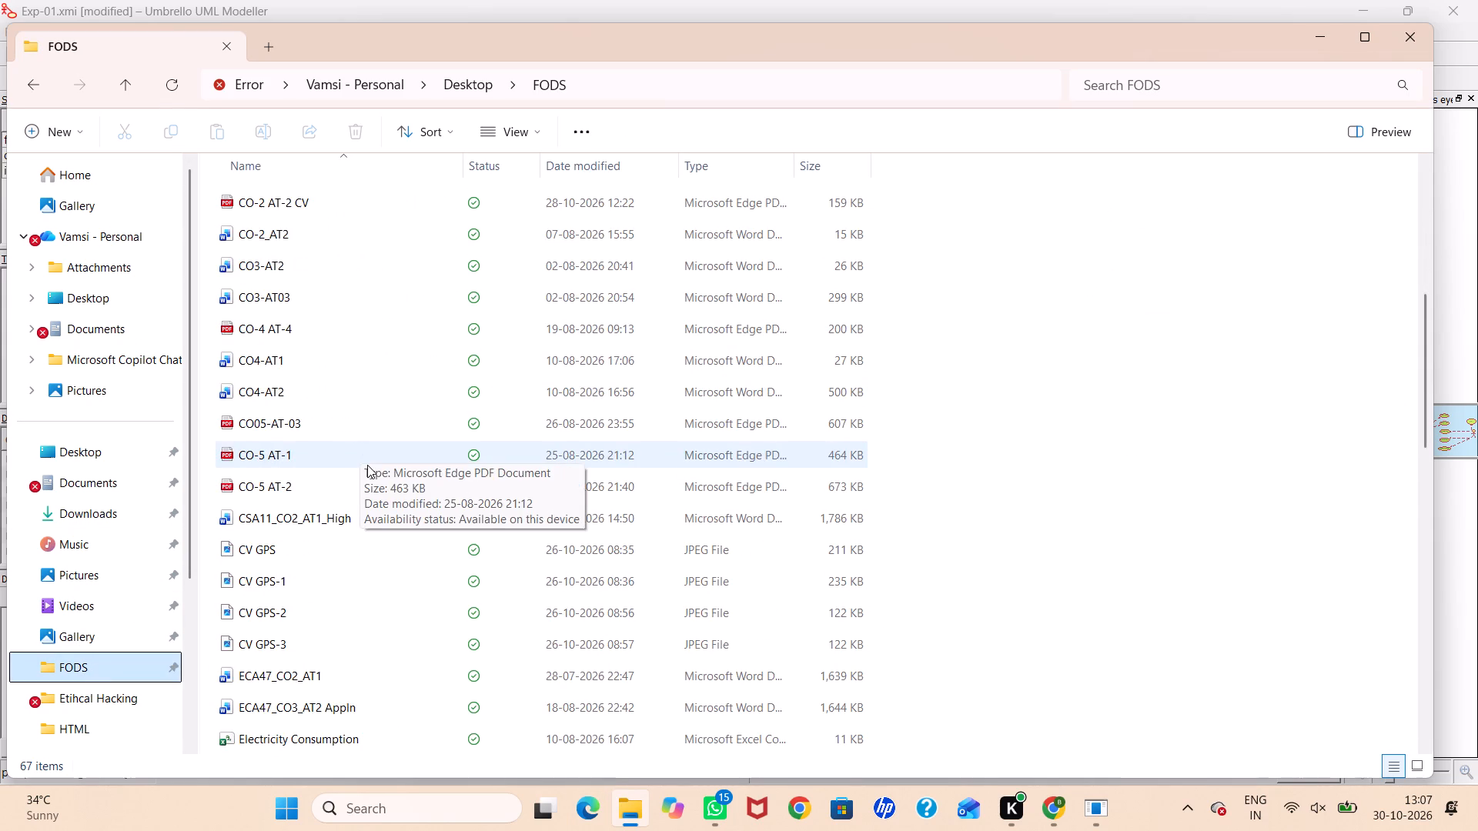
{"action": "scroll", "coordinate": [368, 465], "scroll_direction": "down", "scroll_amount": 2}
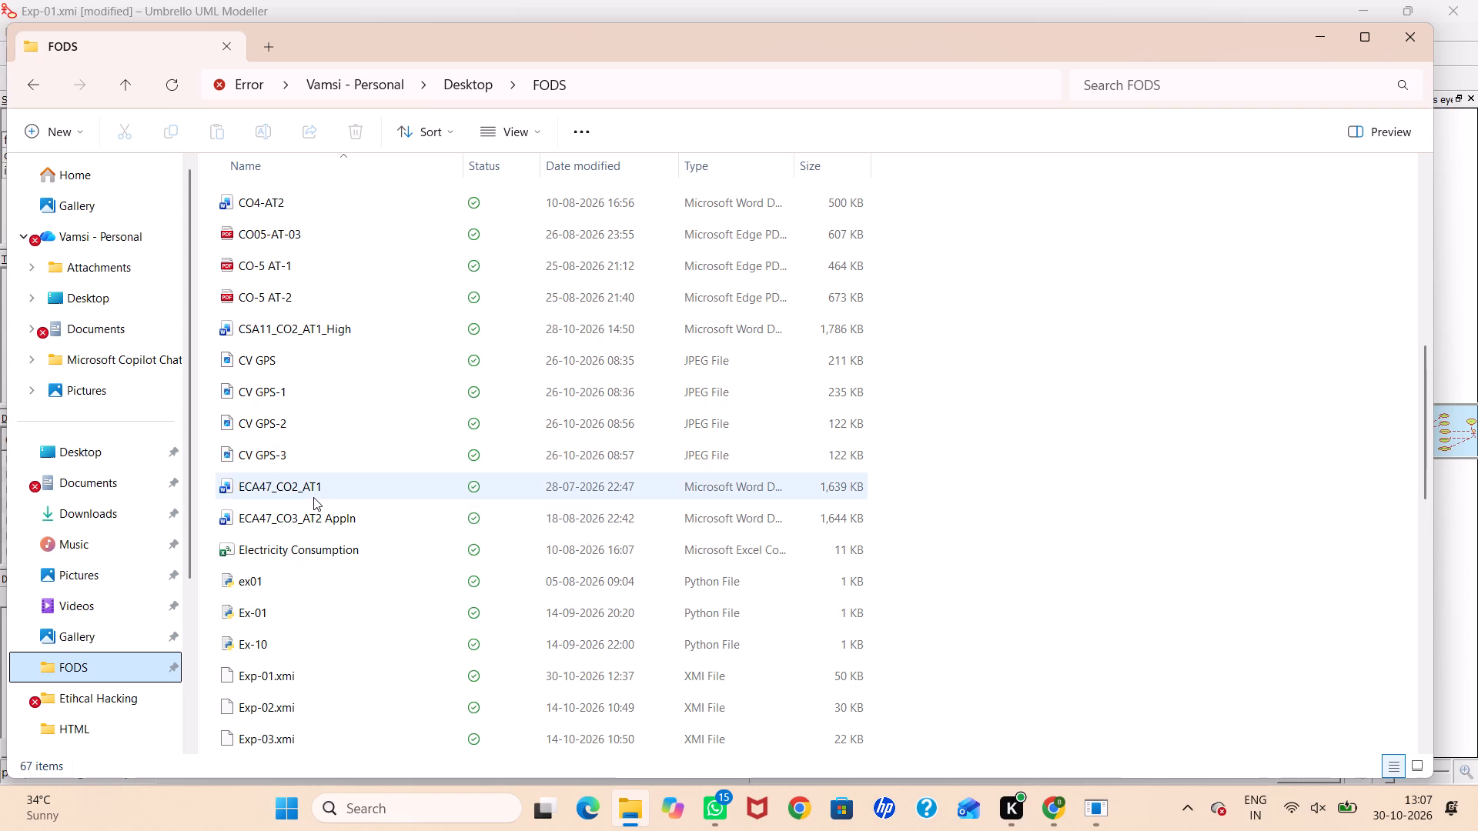
{"action": "double_click", "coordinate": [312, 496]}
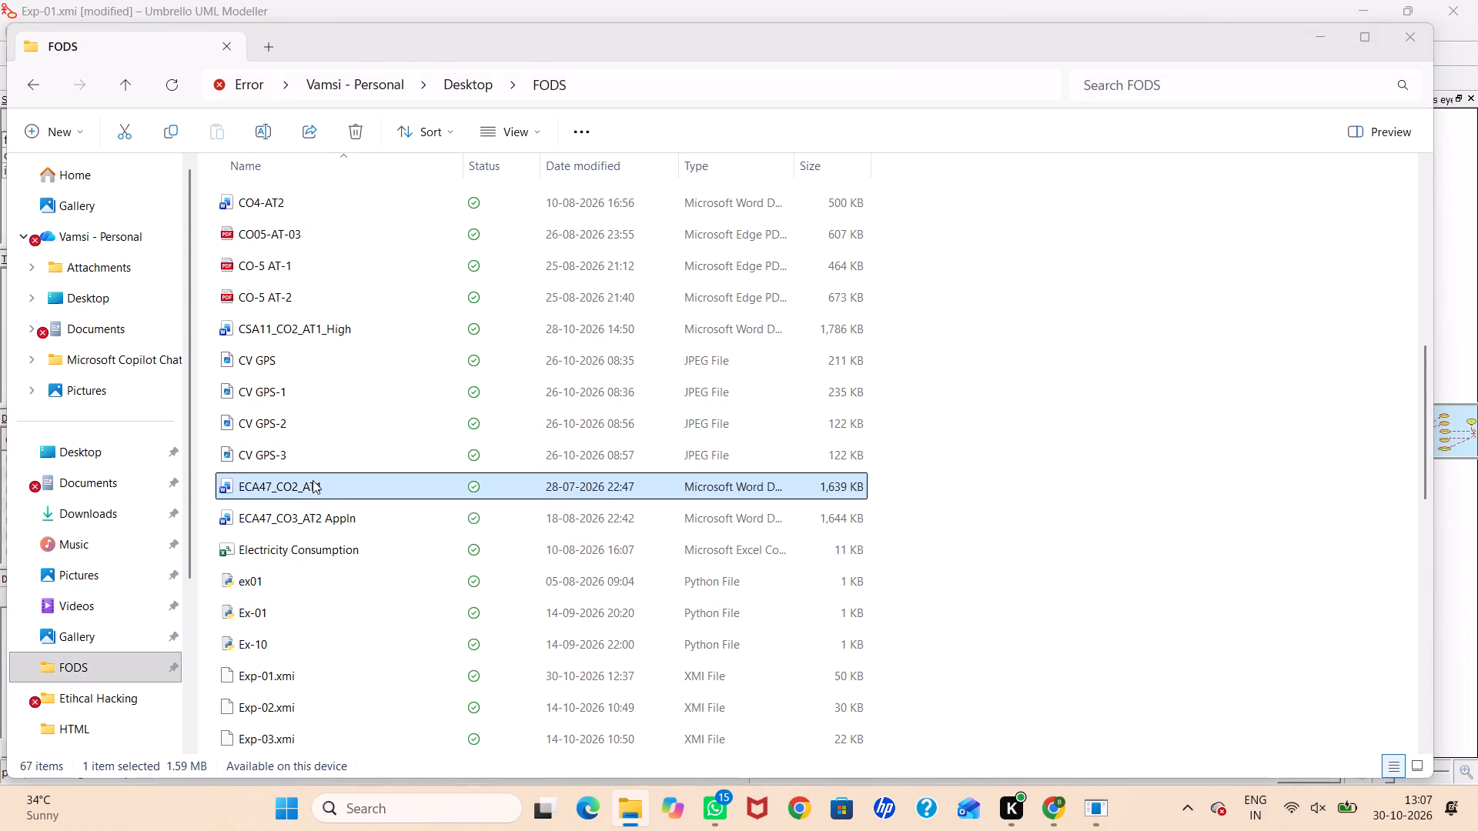
{"action": "left_click", "coordinate": [1477, 0]}
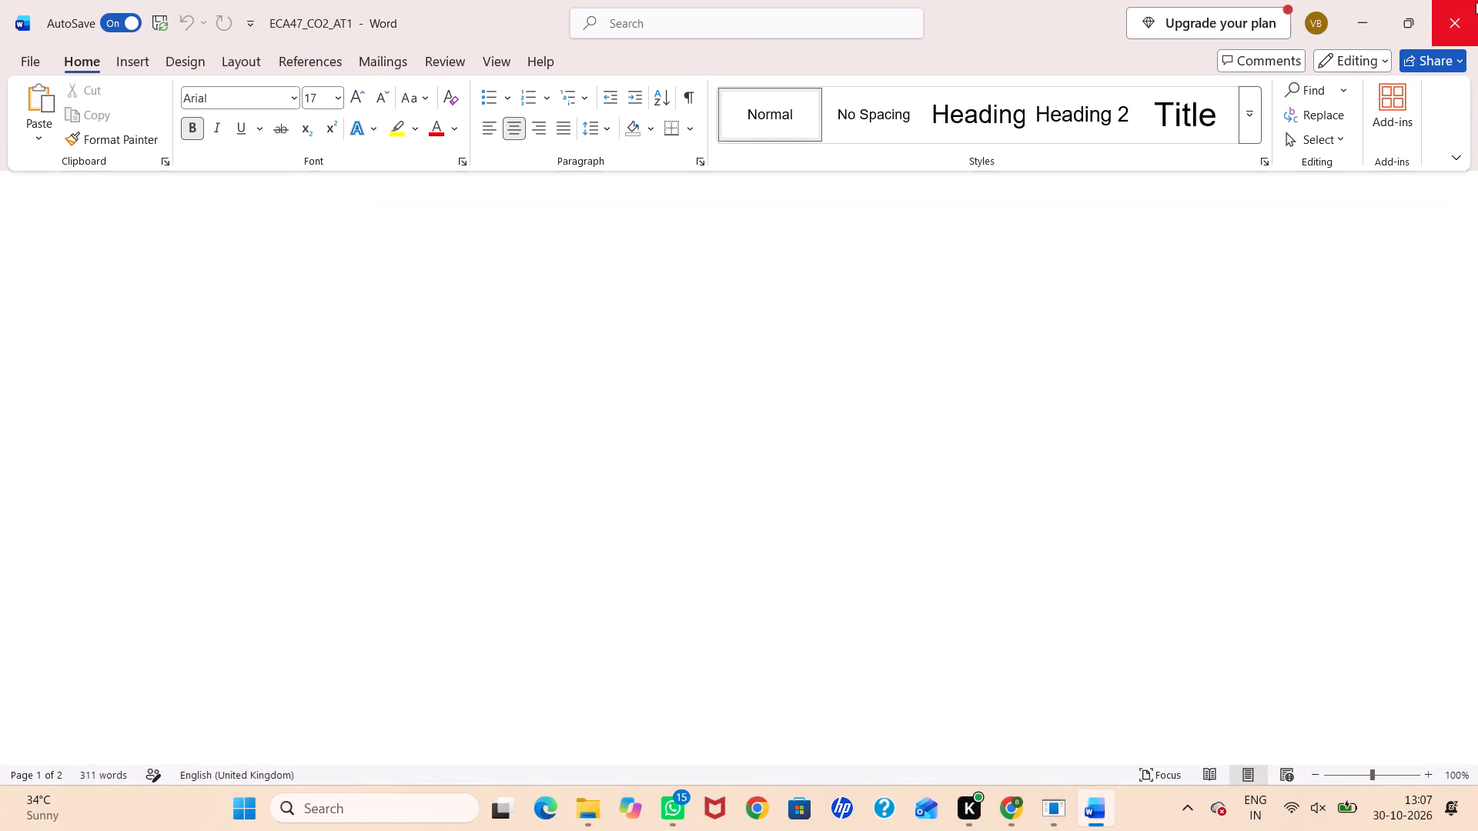
Open the IED-FODS Word document from the FODS folder, examine its first page, and close it.
{"action": "scroll", "coordinate": [326, 592], "scroll_direction": "down", "scroll_amount": 3}
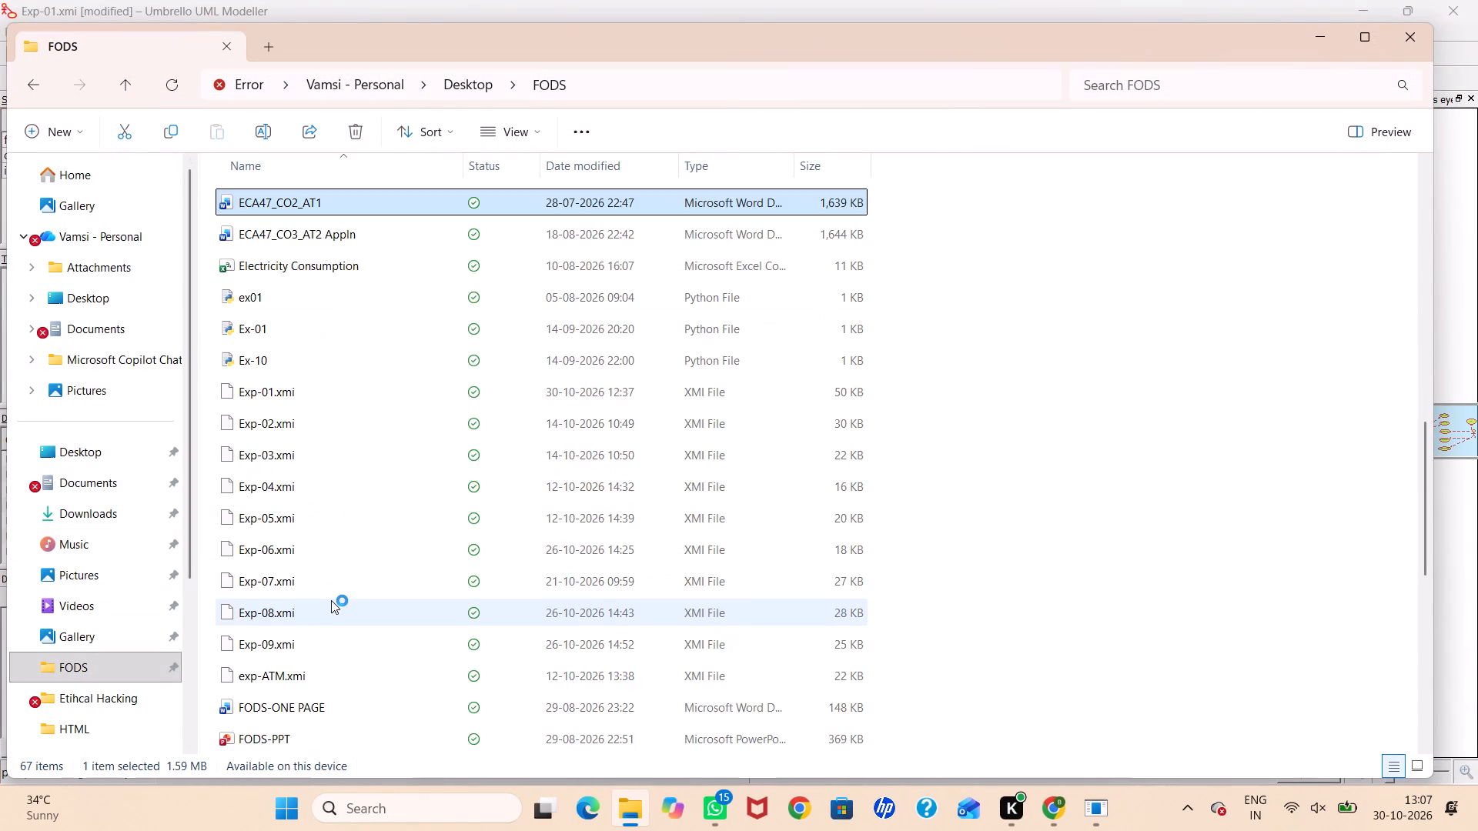
{"action": "scroll", "coordinate": [331, 600], "scroll_direction": "down", "scroll_amount": 3}
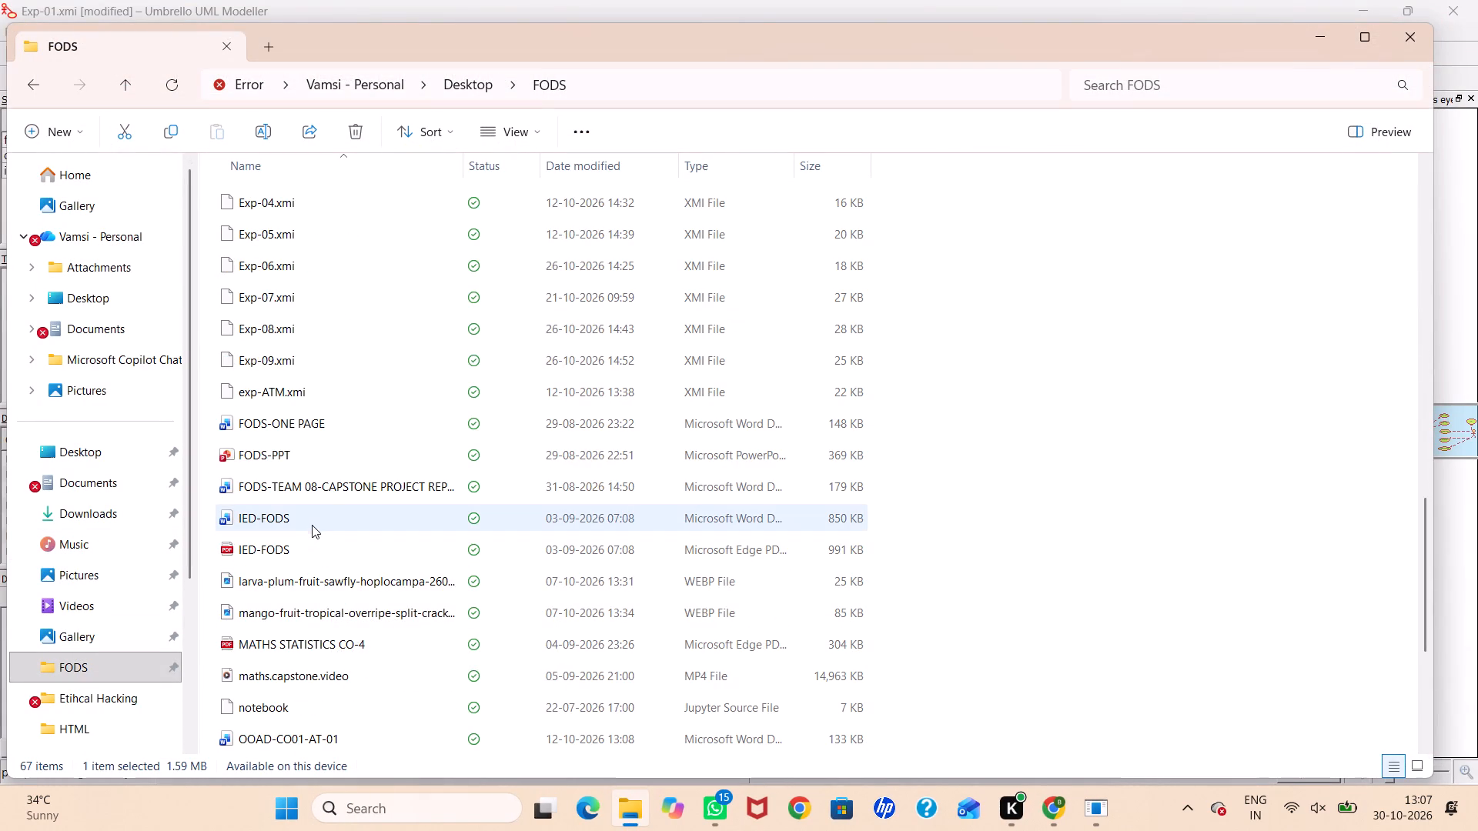
{"action": "double_click", "coordinate": [313, 522]}
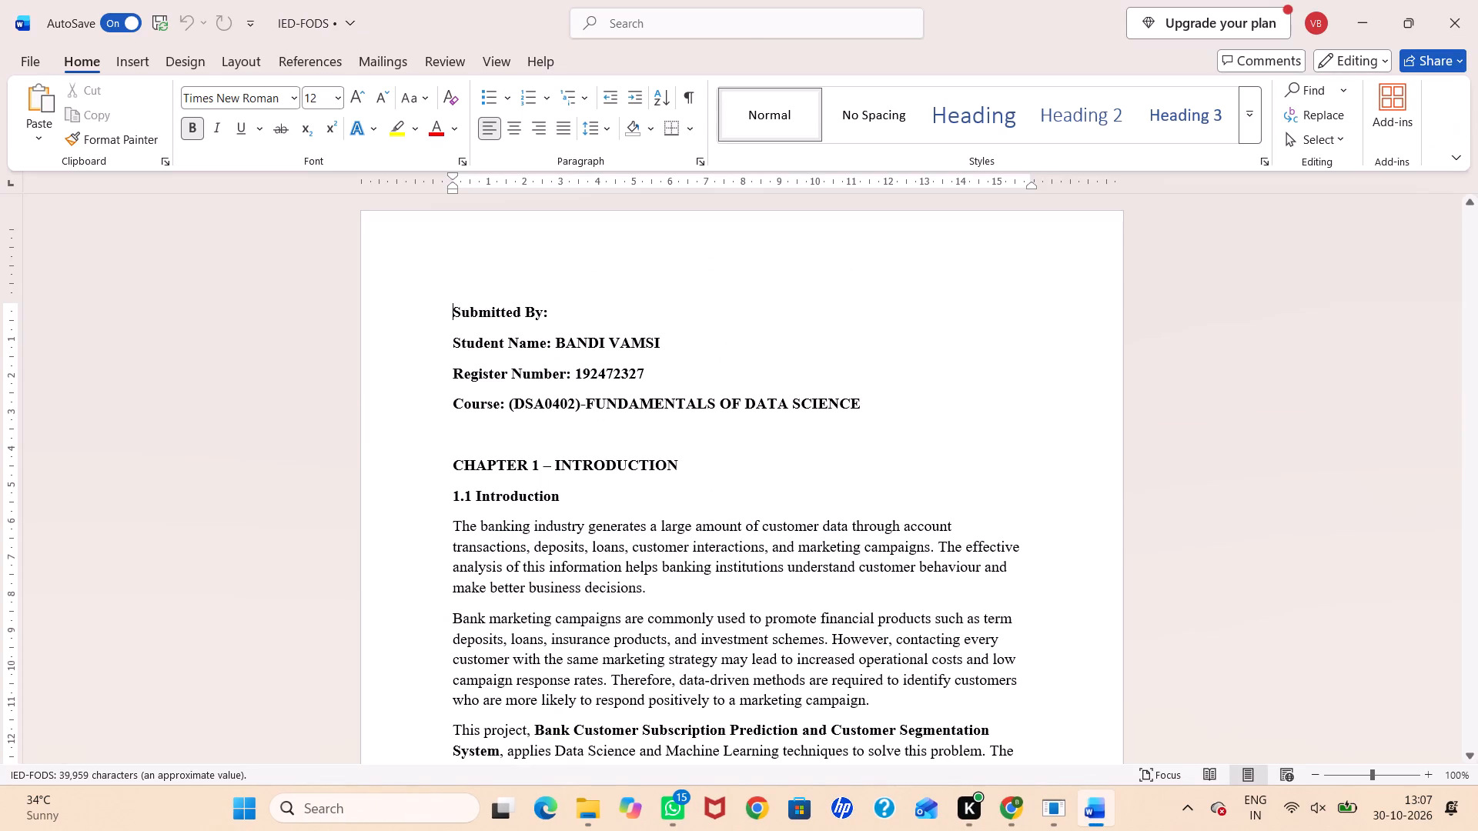
{"action": "scroll", "coordinate": [686, 457], "scroll_direction": "down", "scroll_amount": 1}
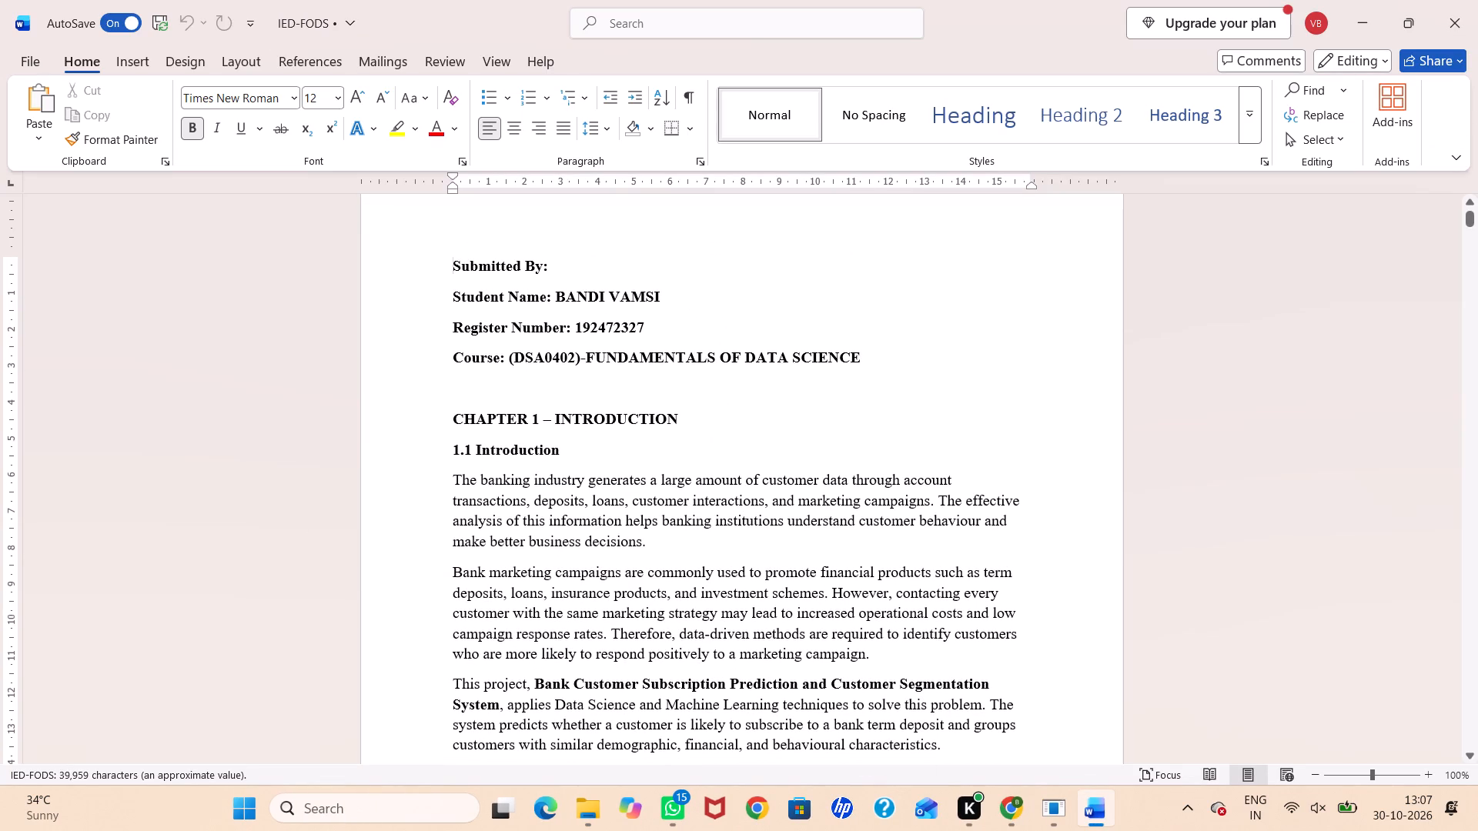
{"action": "scroll", "coordinate": [687, 460], "scroll_direction": "up", "scroll_amount": 1}
{"action": "scroll", "coordinate": [687, 460], "scroll_direction": "down", "scroll_amount": 2}
{"action": "scroll", "coordinate": [687, 460], "scroll_direction": "up", "scroll_amount": 3}
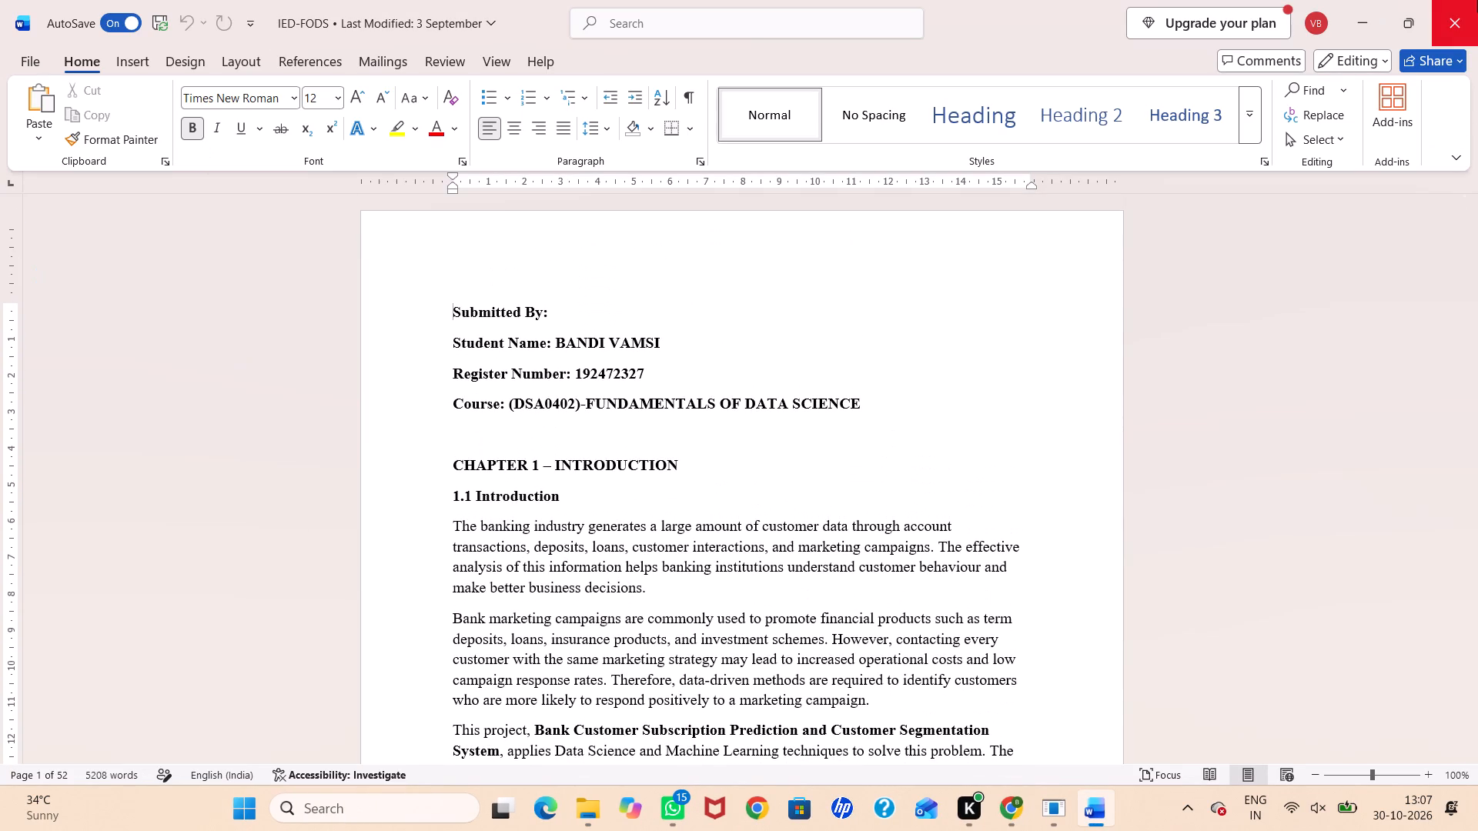
{"action": "left_click", "coordinate": [1477, 0]}
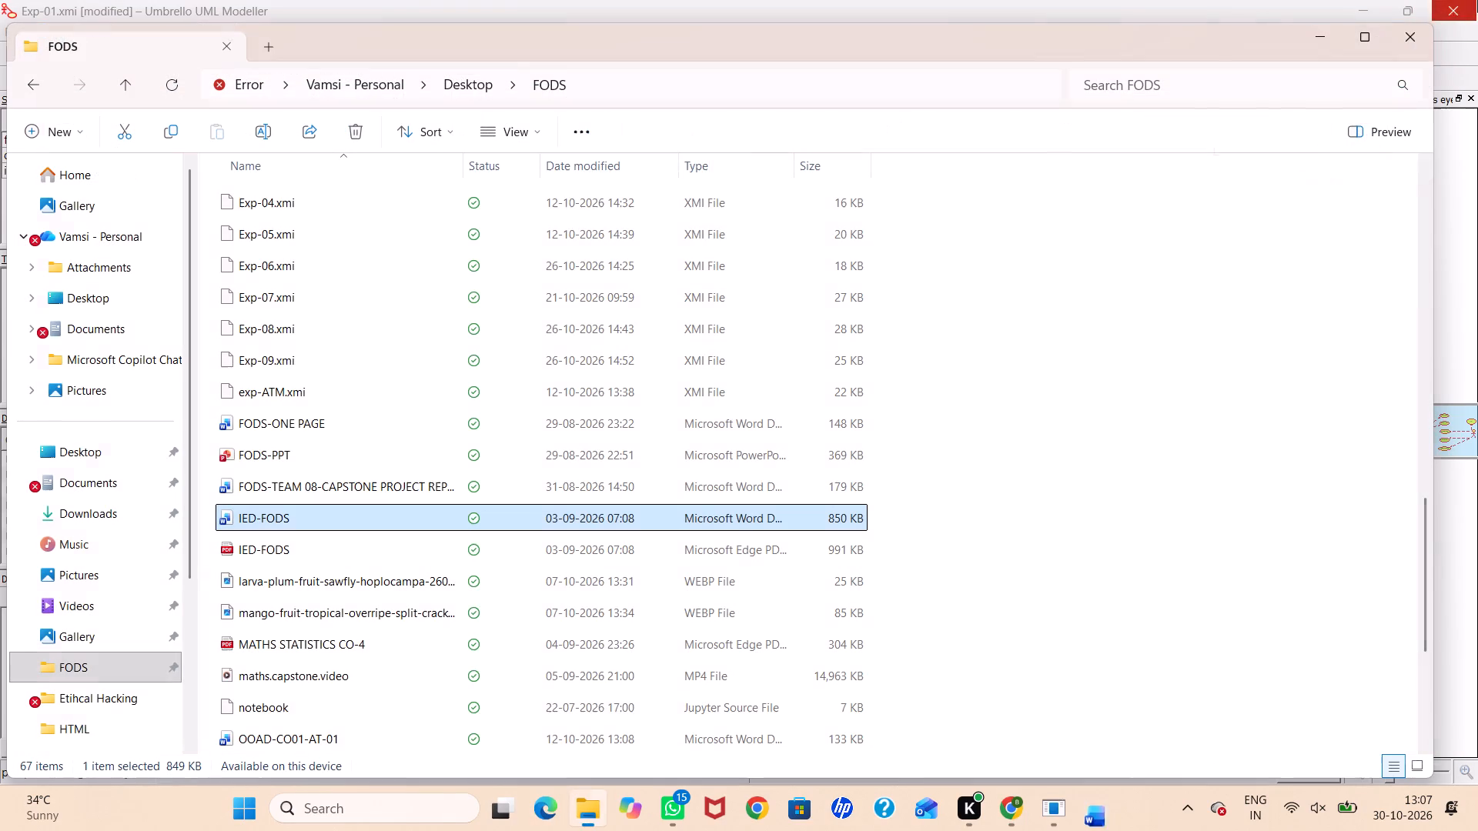
Open the PUBLIC TRANSPORT PASSENGER DATA ANALYSIS document from the FODS folder, view its first page, and close it.
{"action": "scroll", "coordinate": [668, 456], "scroll_direction": "down", "scroll_amount": 3}
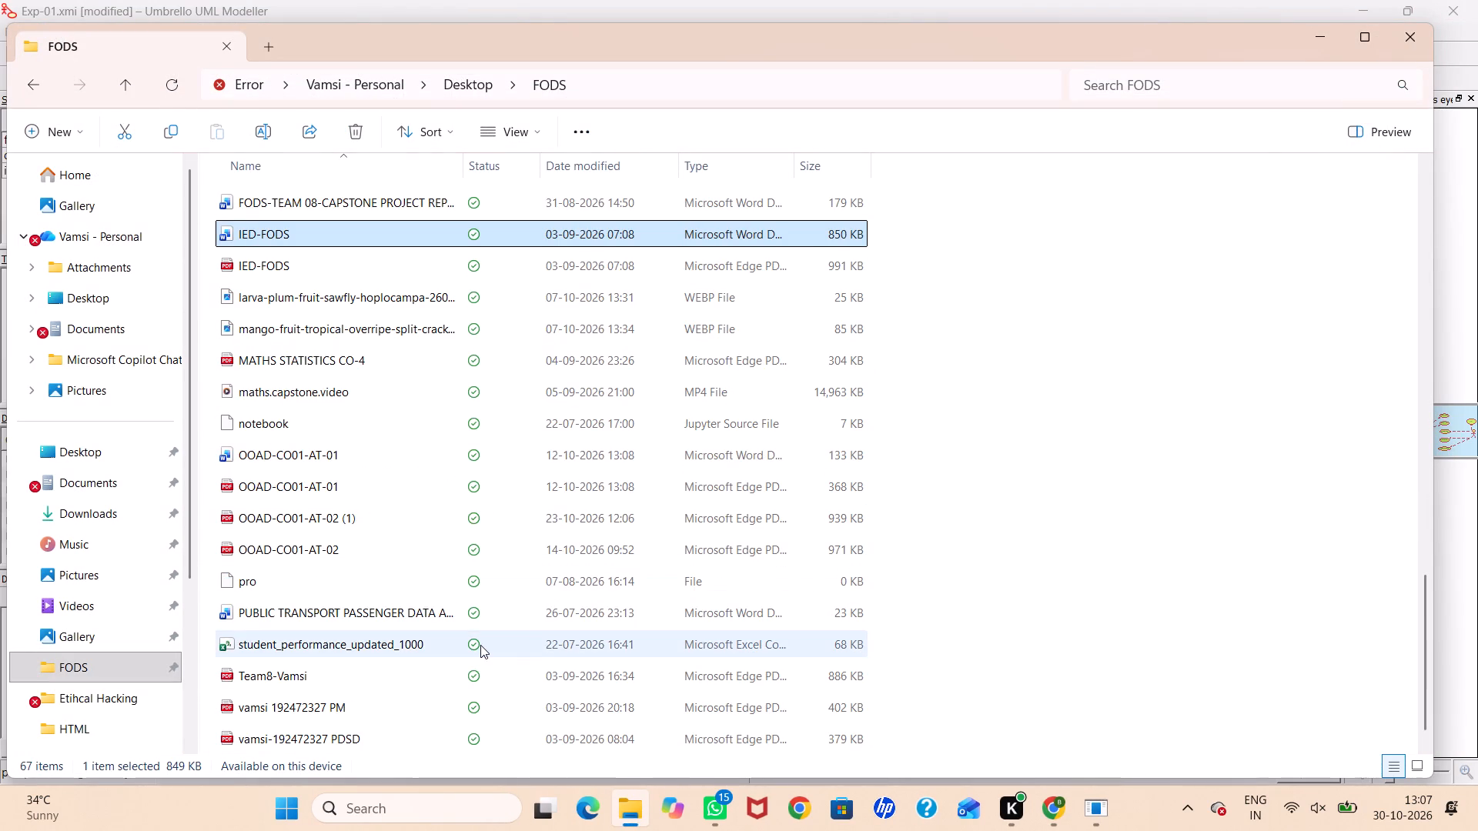
{"action": "scroll", "coordinate": [480, 645], "scroll_direction": "down", "scroll_amount": 1}
{"action": "double_click", "coordinate": [440, 572]}
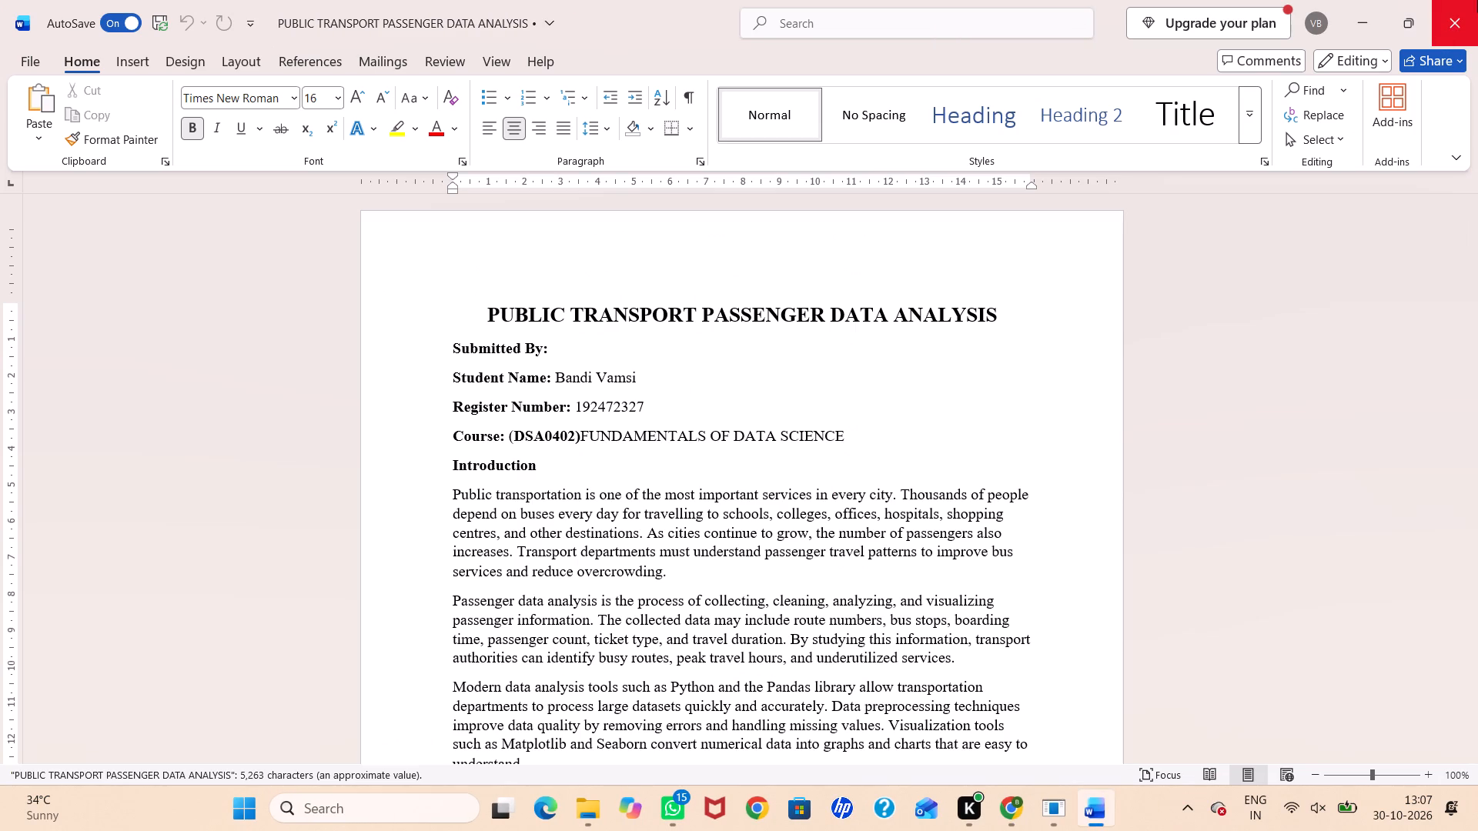
{"action": "left_click", "coordinate": [1477, 0]}
Look through the remaining files in the FODS folder and the files in the Etihcal Hacking folder.
{"action": "scroll", "coordinate": [479, 476], "scroll_direction": "down", "scroll_amount": 7}
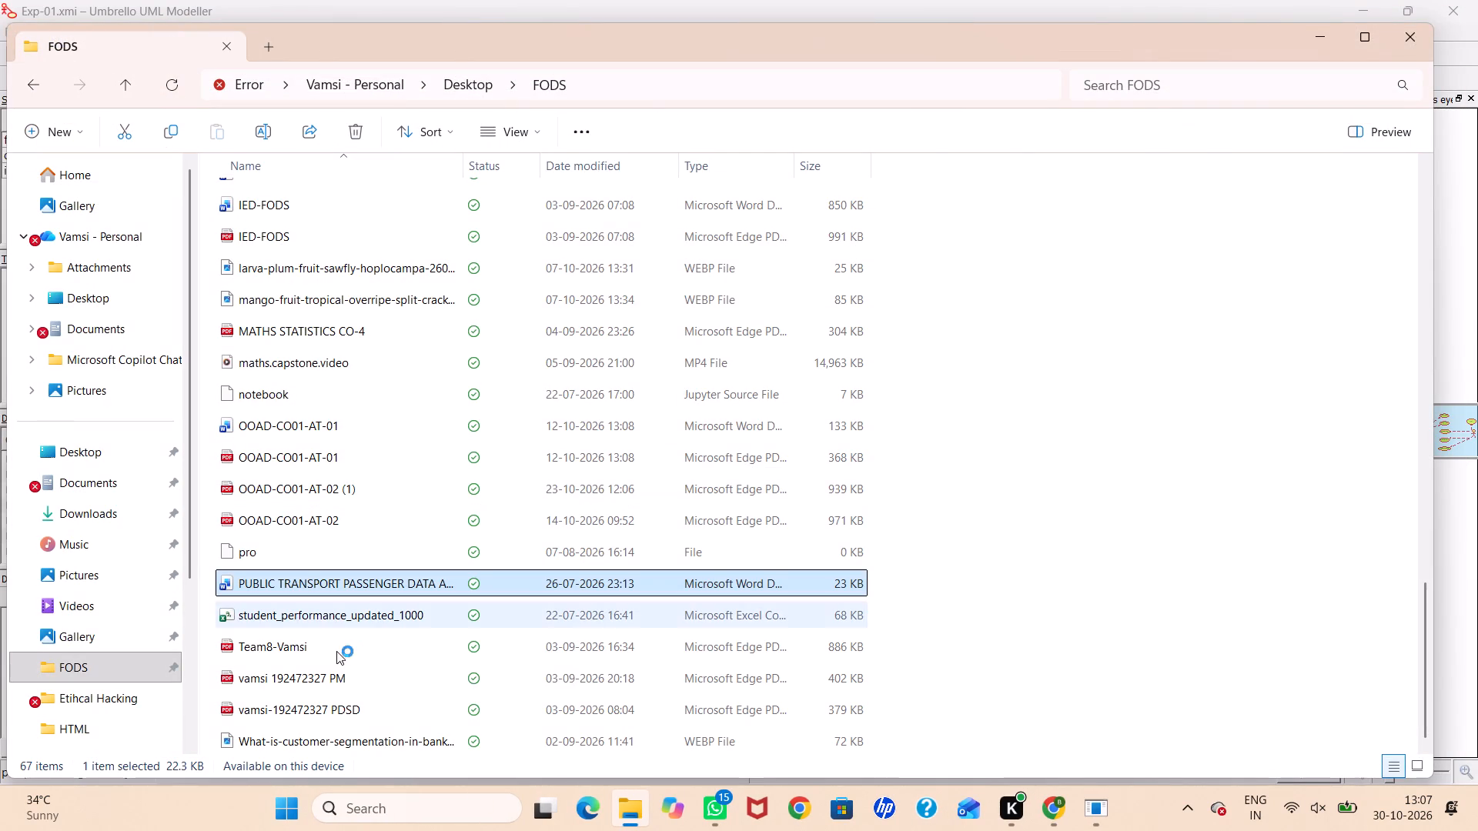
{"action": "scroll", "coordinate": [327, 661], "scroll_direction": "down", "scroll_amount": 3}
{"action": "left_click", "coordinate": [99, 702]}
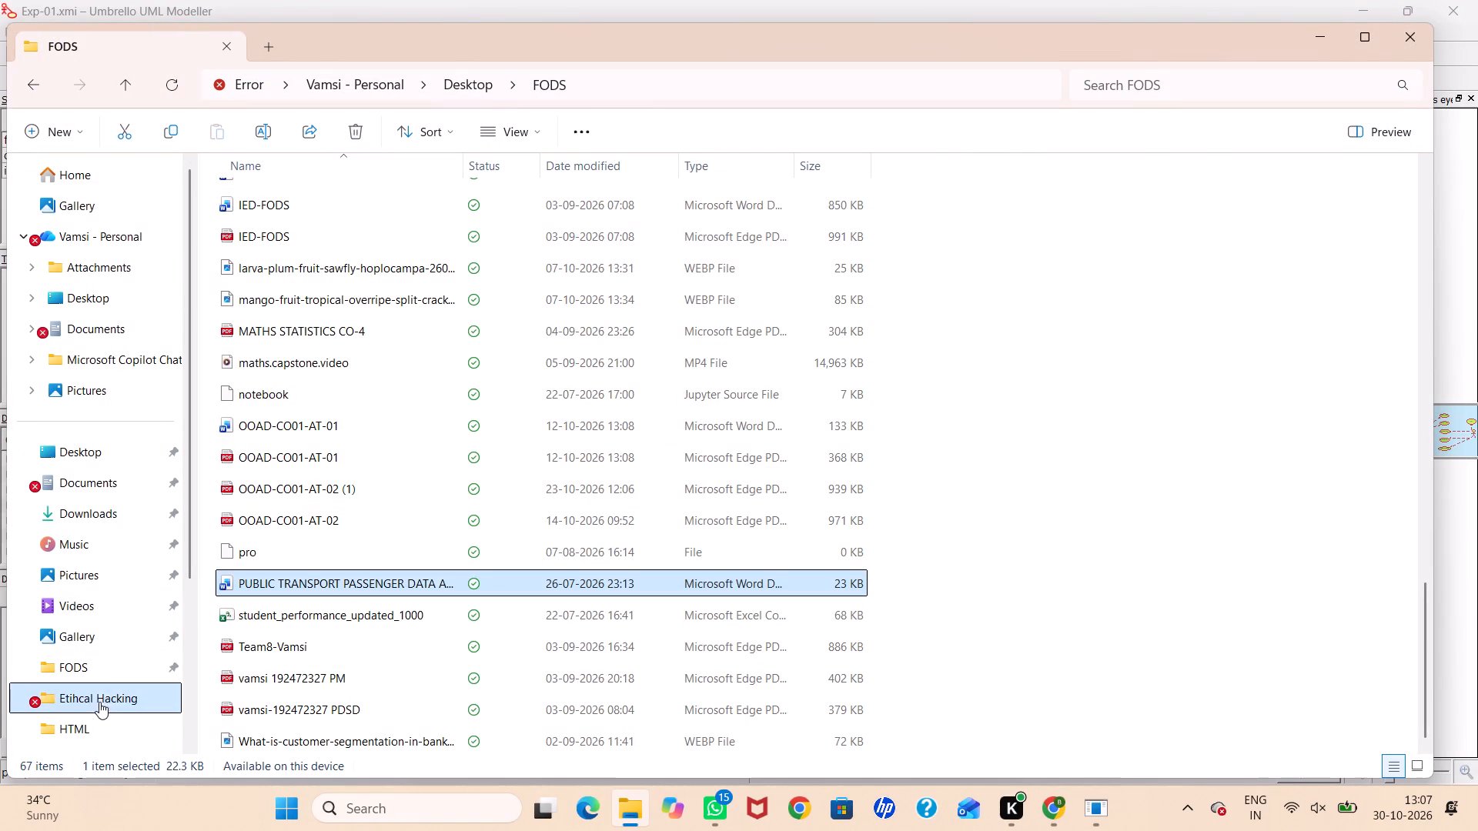
{"action": "scroll", "coordinate": [459, 299], "scroll_direction": "down", "scroll_amount": 6}
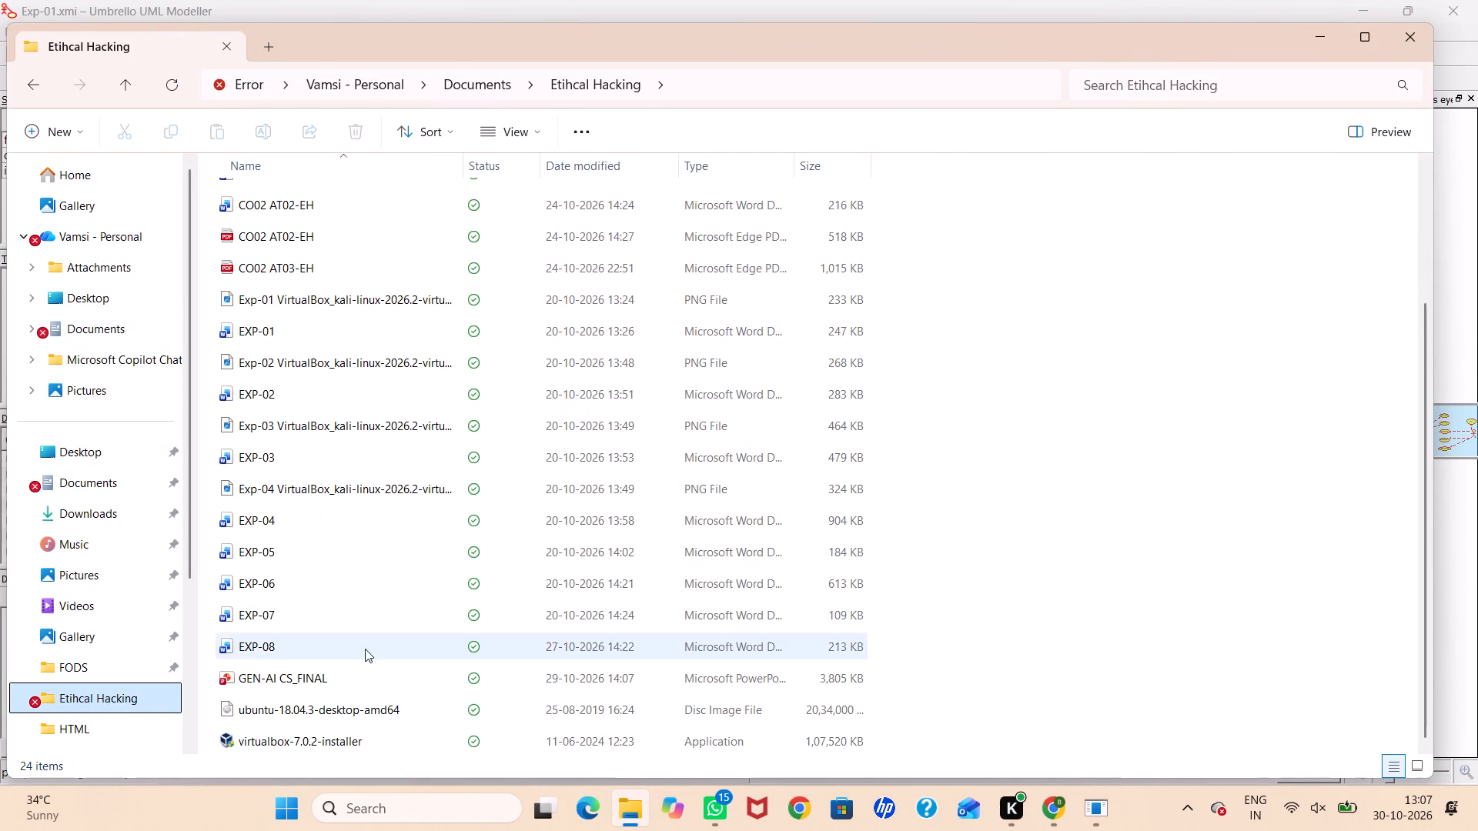
Find the One_page_Writeup CSA0507 document in the Documents folder and open it in Word.
{"action": "left_click", "coordinate": [46, 475]}
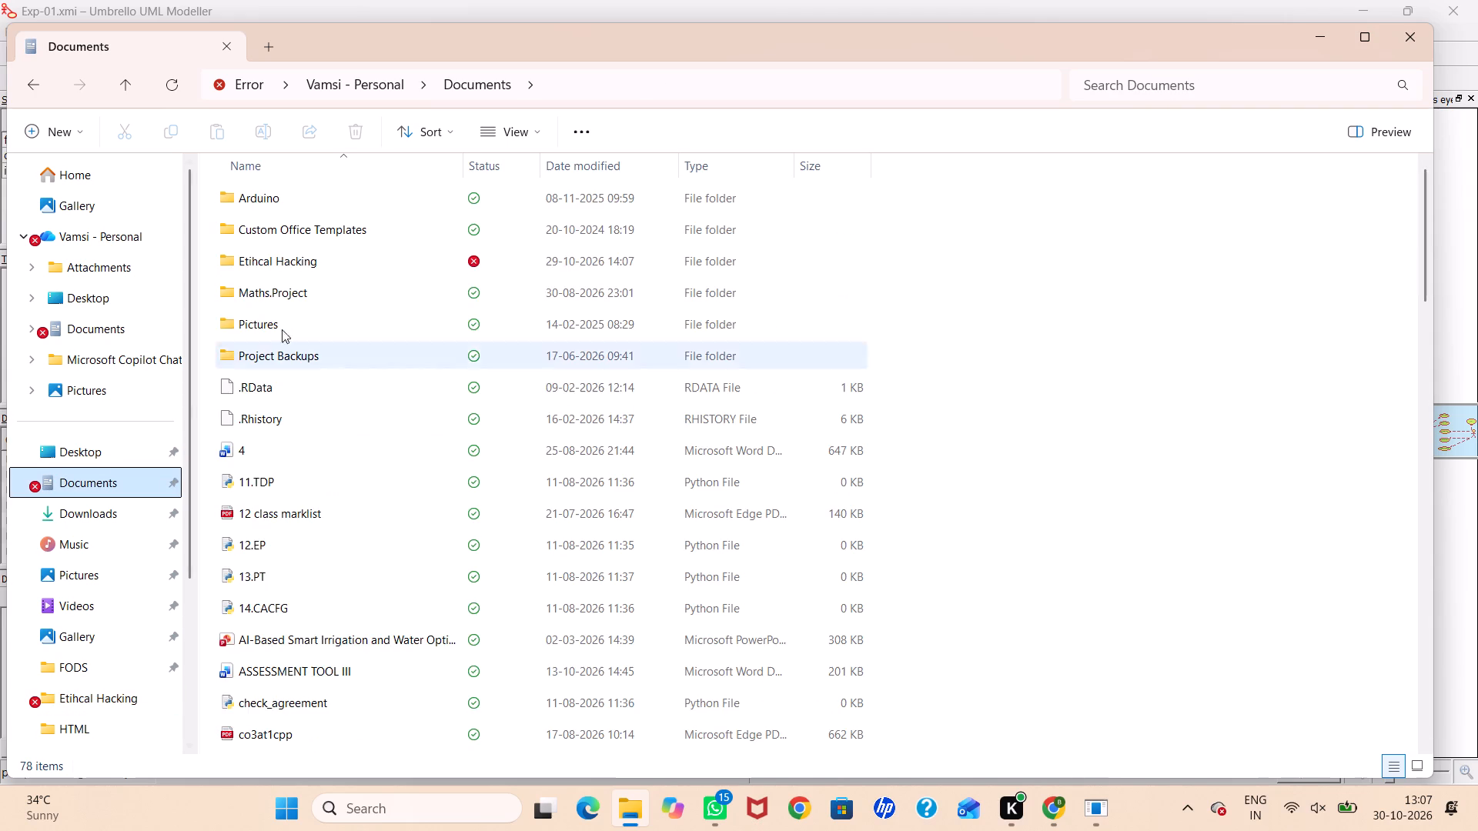
{"action": "scroll", "coordinate": [306, 338], "scroll_direction": "down", "scroll_amount": 9}
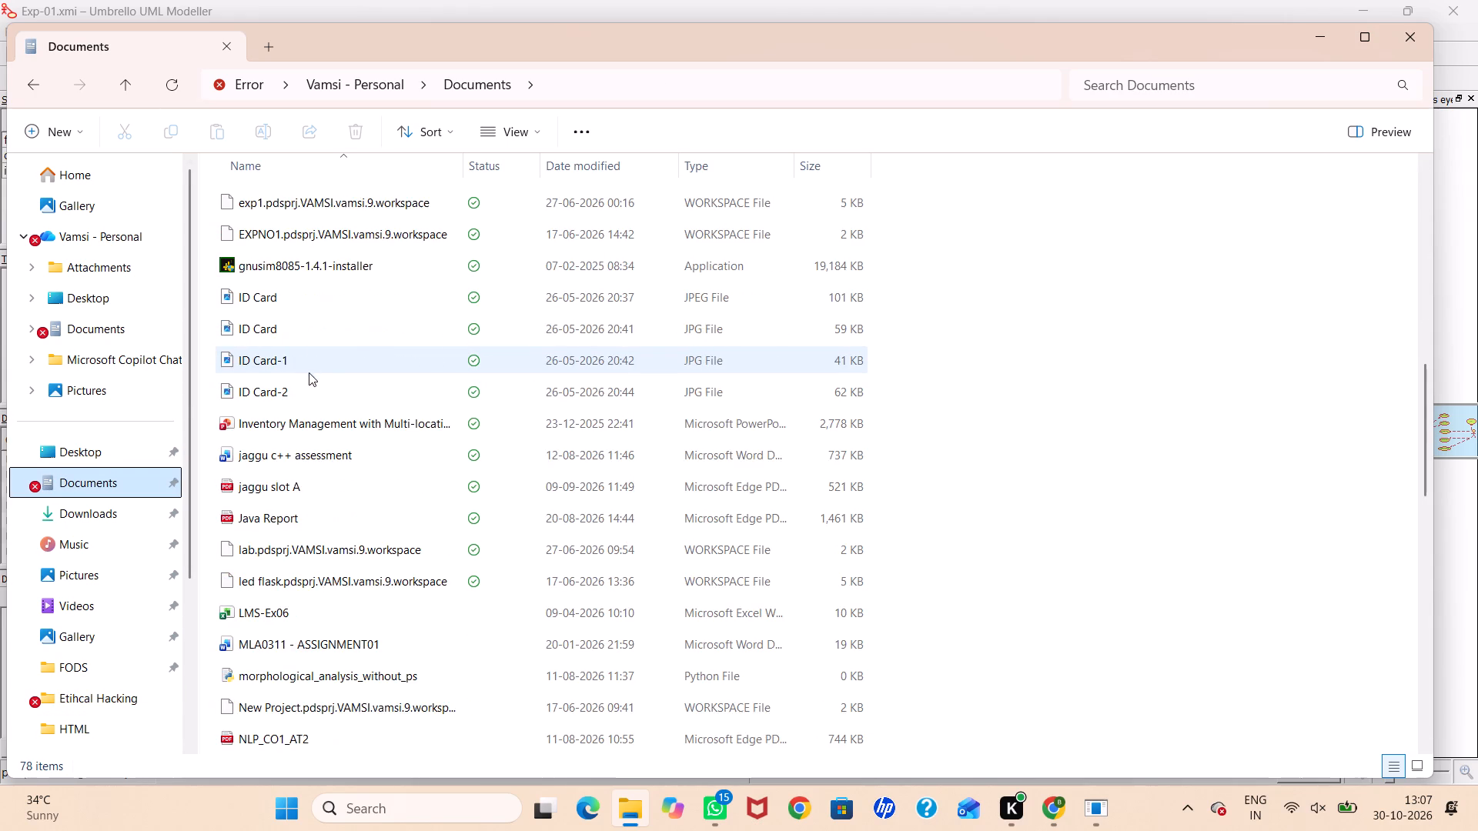
{"action": "scroll", "coordinate": [309, 373], "scroll_direction": "down", "scroll_amount": 6}
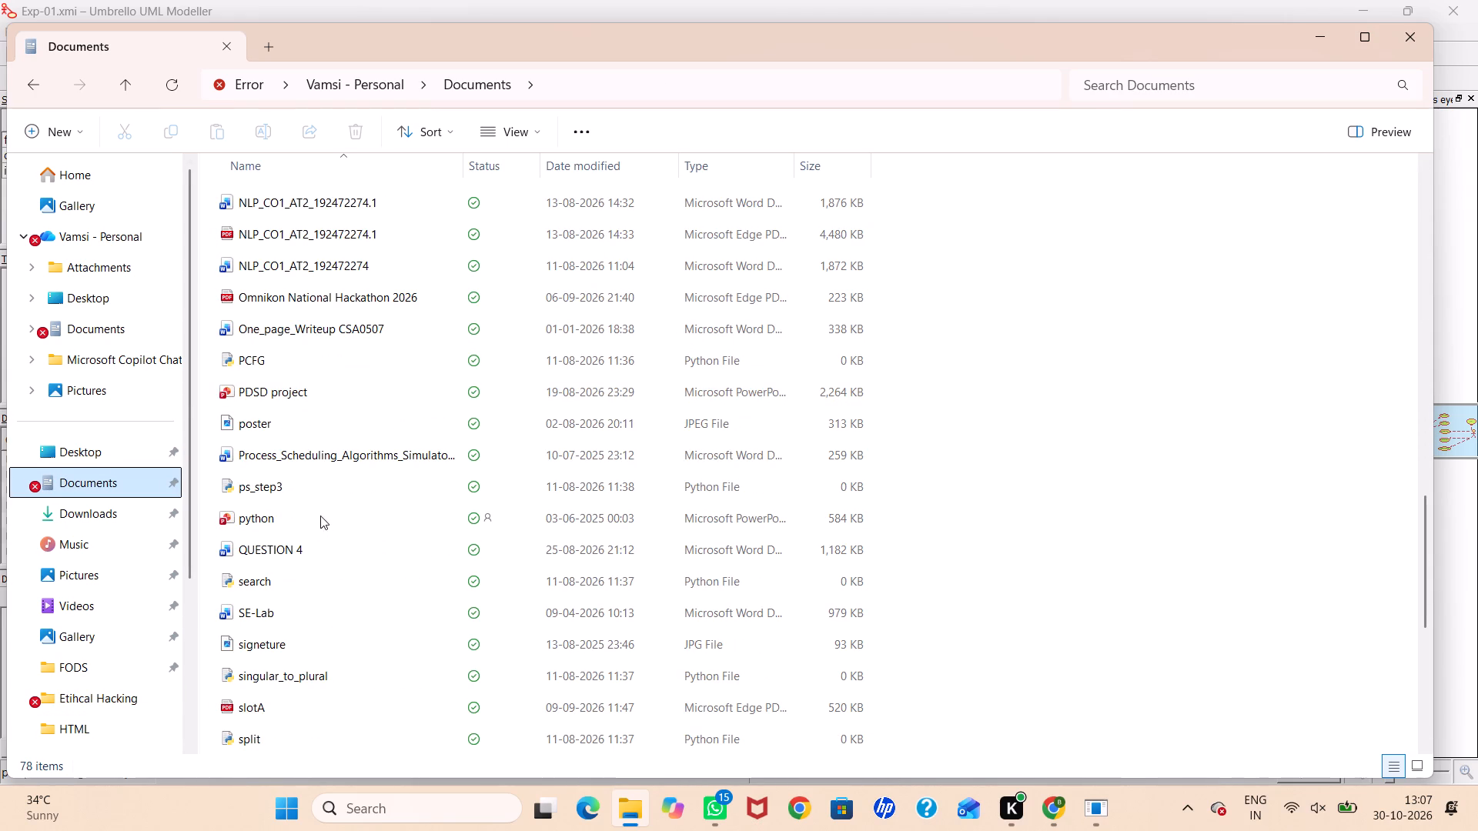
{"action": "double_click", "coordinate": [292, 322]}
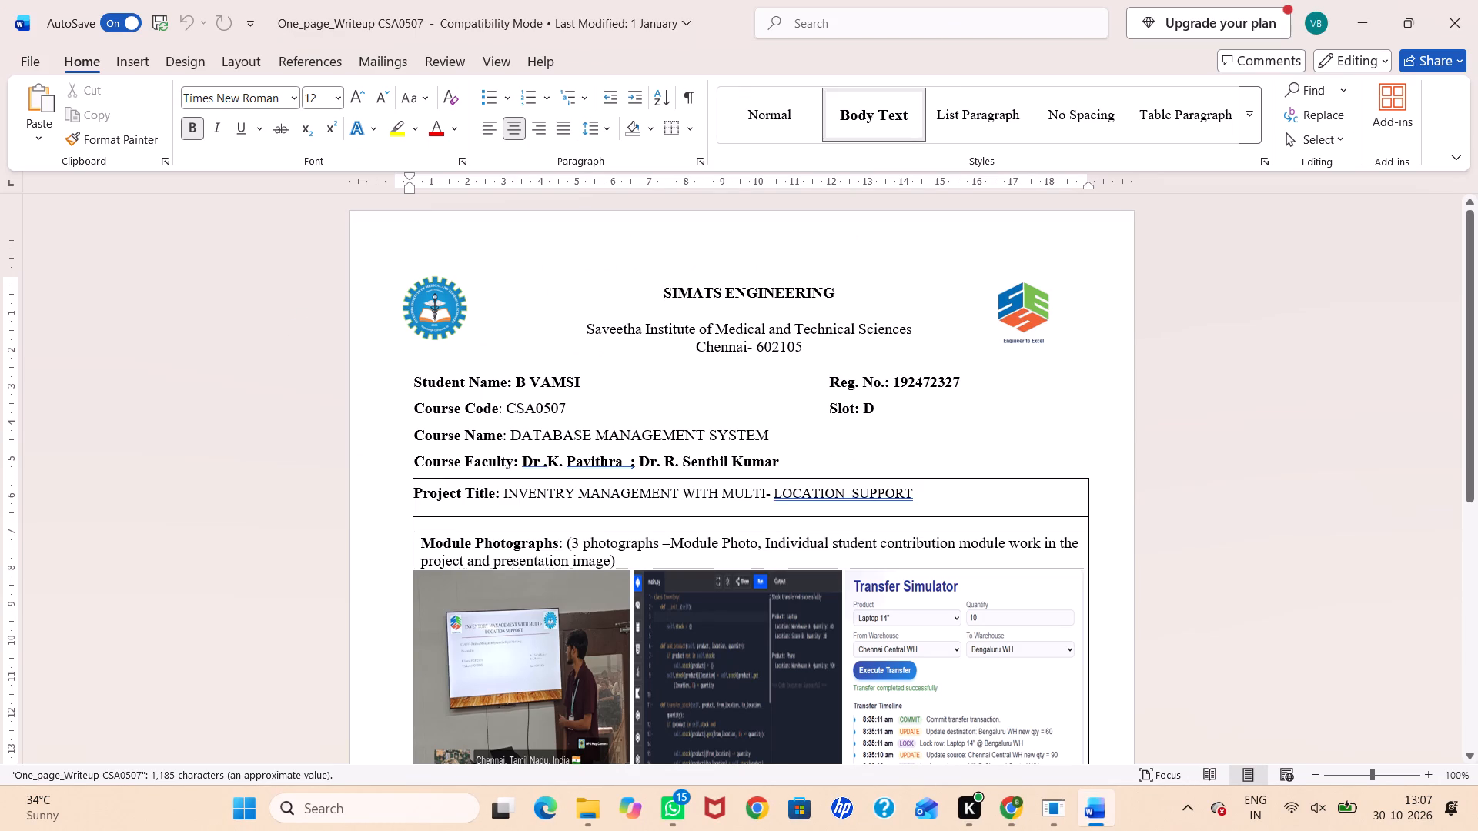
Copy the header block, from the logos and SIMATS ENGINEERING through the Course Name line, into a new blank document.
{"action": "left_click_drag", "start_coordinate": [398, 272], "coordinate": [1021, 373]}
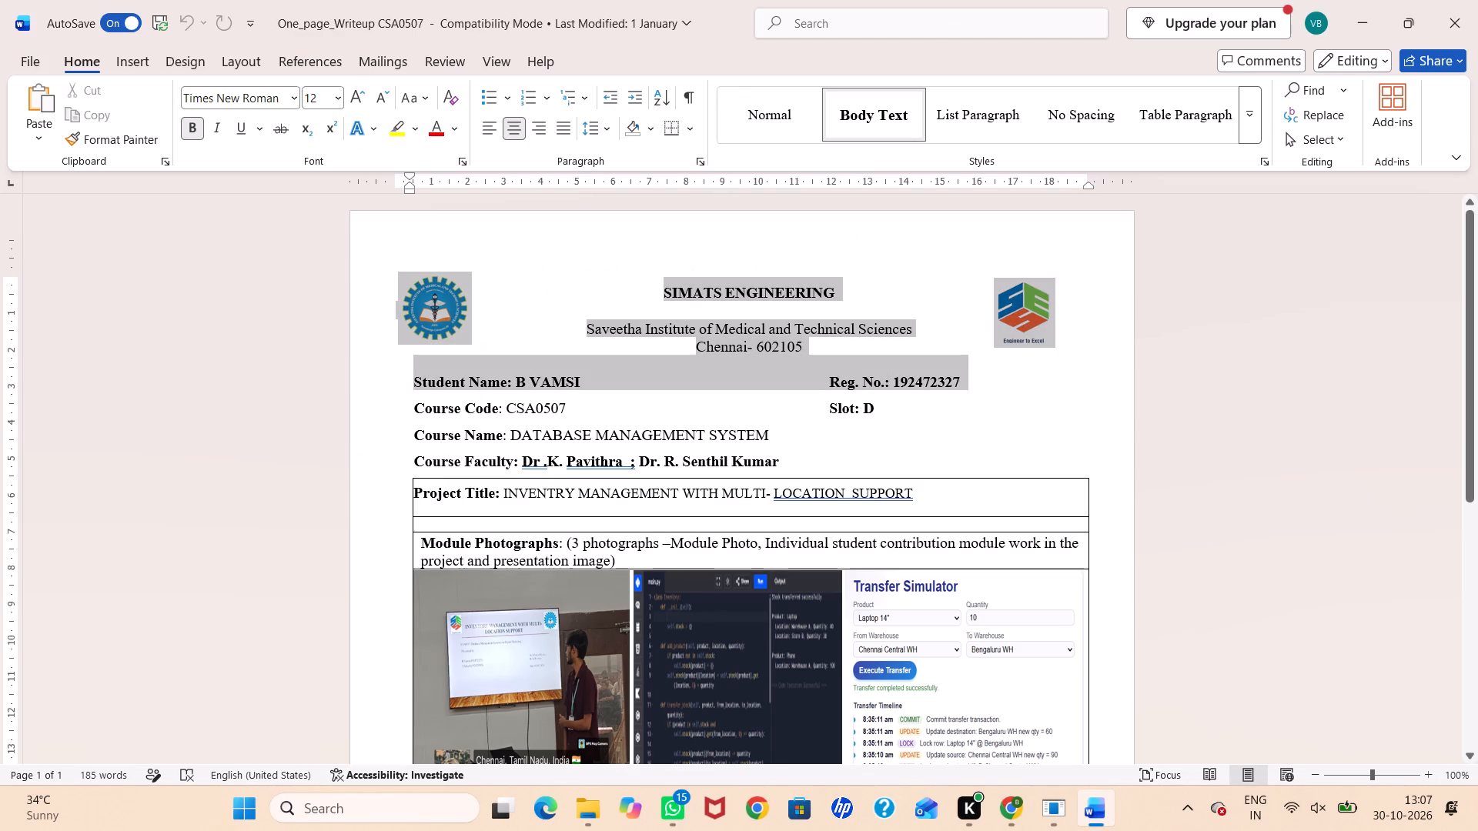
{"action": "left_click_drag", "start_coordinate": [1021, 373], "coordinate": [903, 402]}
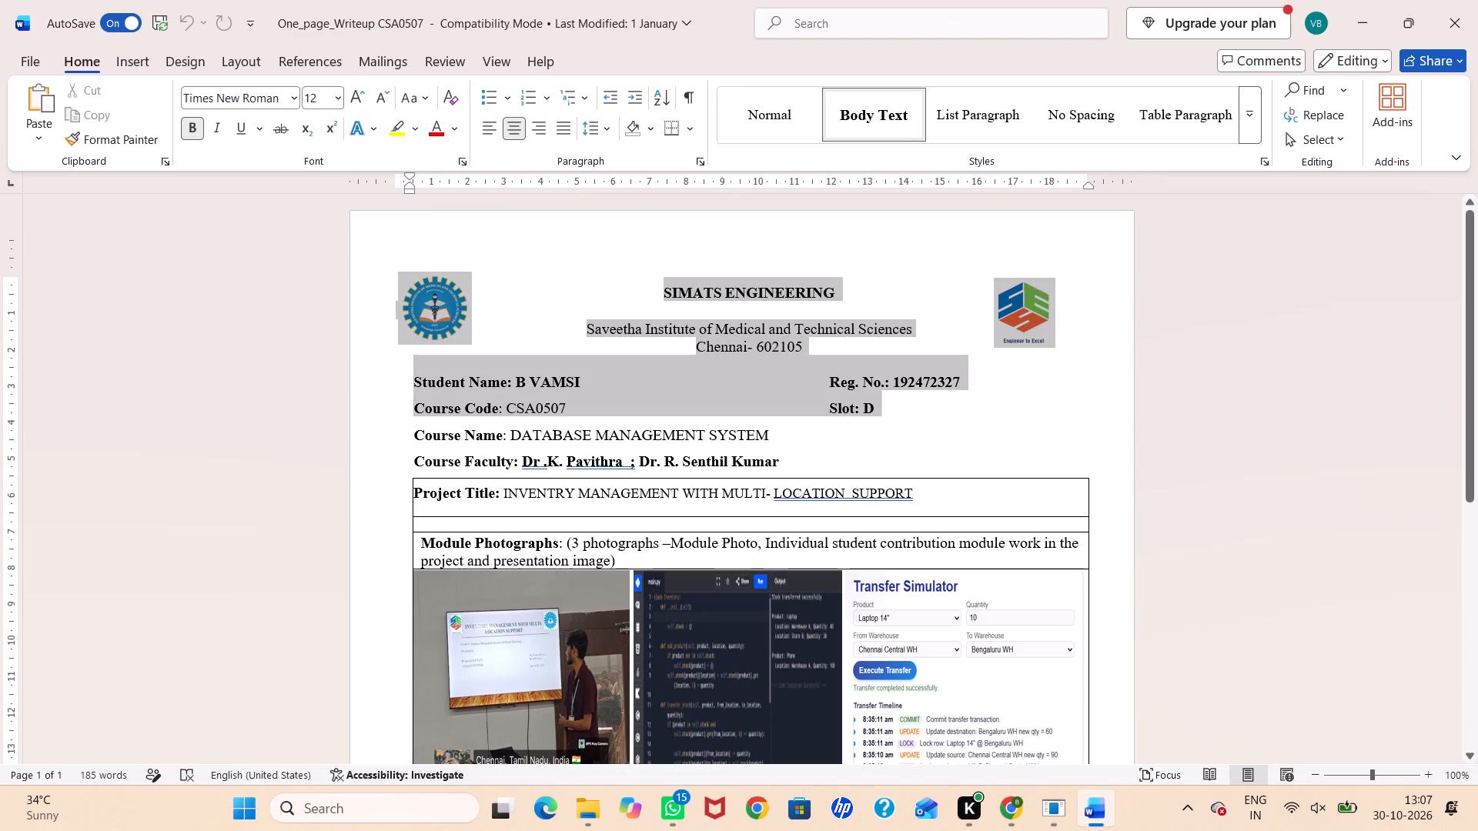
{"action": "left_click_drag", "start_coordinate": [903, 402], "coordinate": [870, 439]}
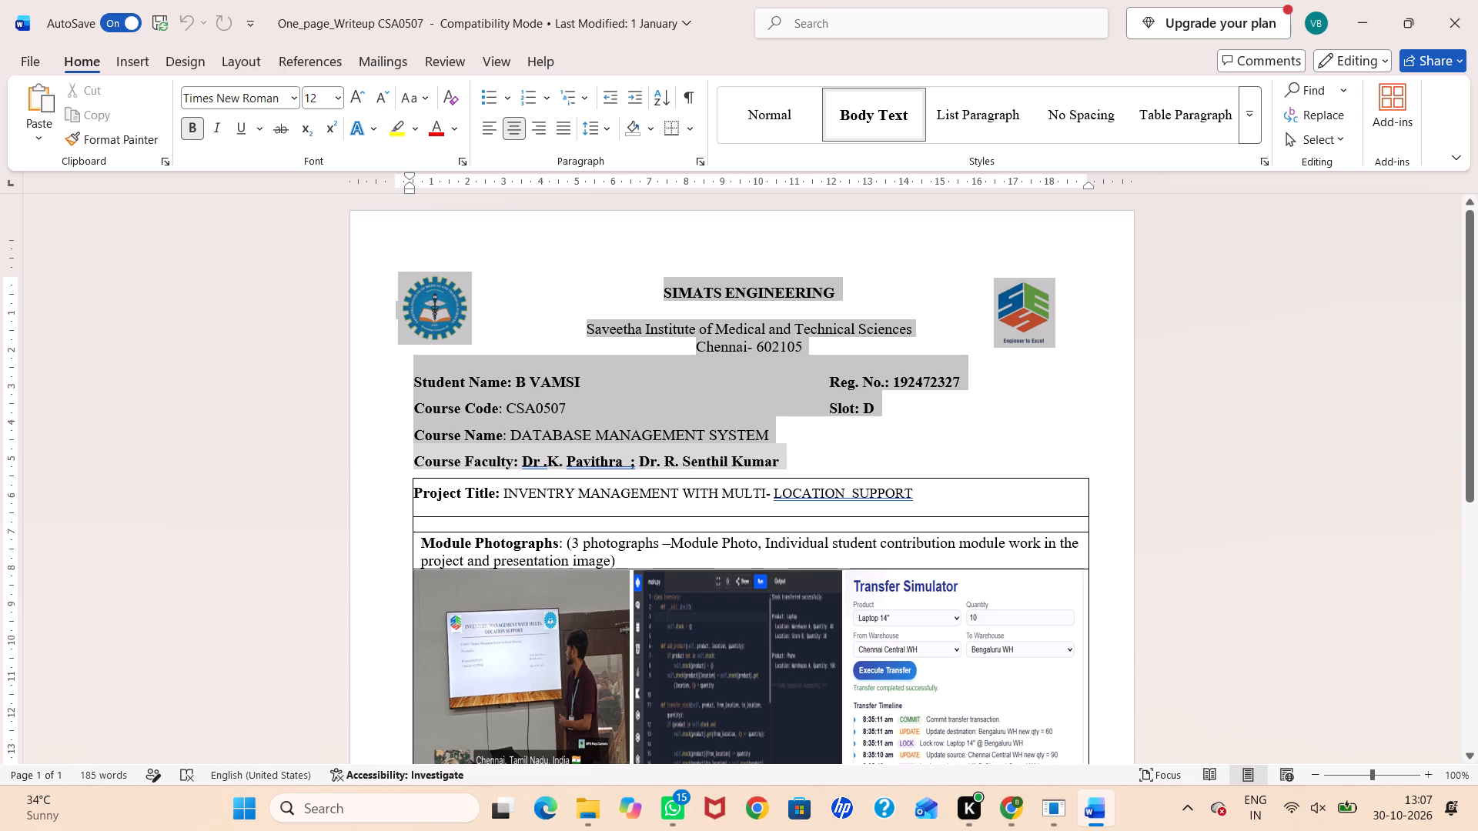
{"action": "left_click_drag", "start_coordinate": [870, 439], "coordinate": [870, 437]}
{"action": "key", "text": "ctrl+c"}
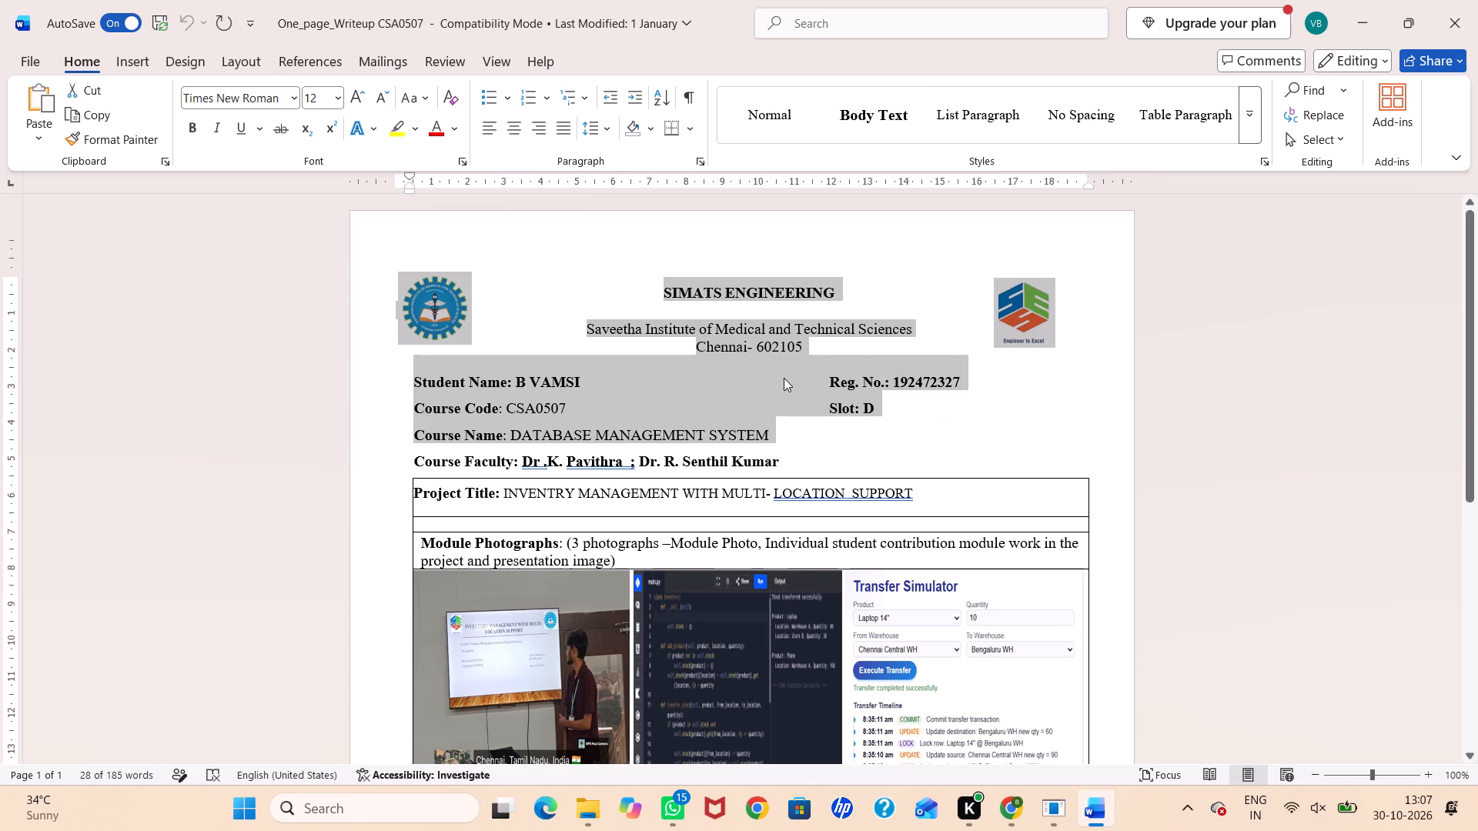
{"action": "left_click", "coordinate": [20, 63]}
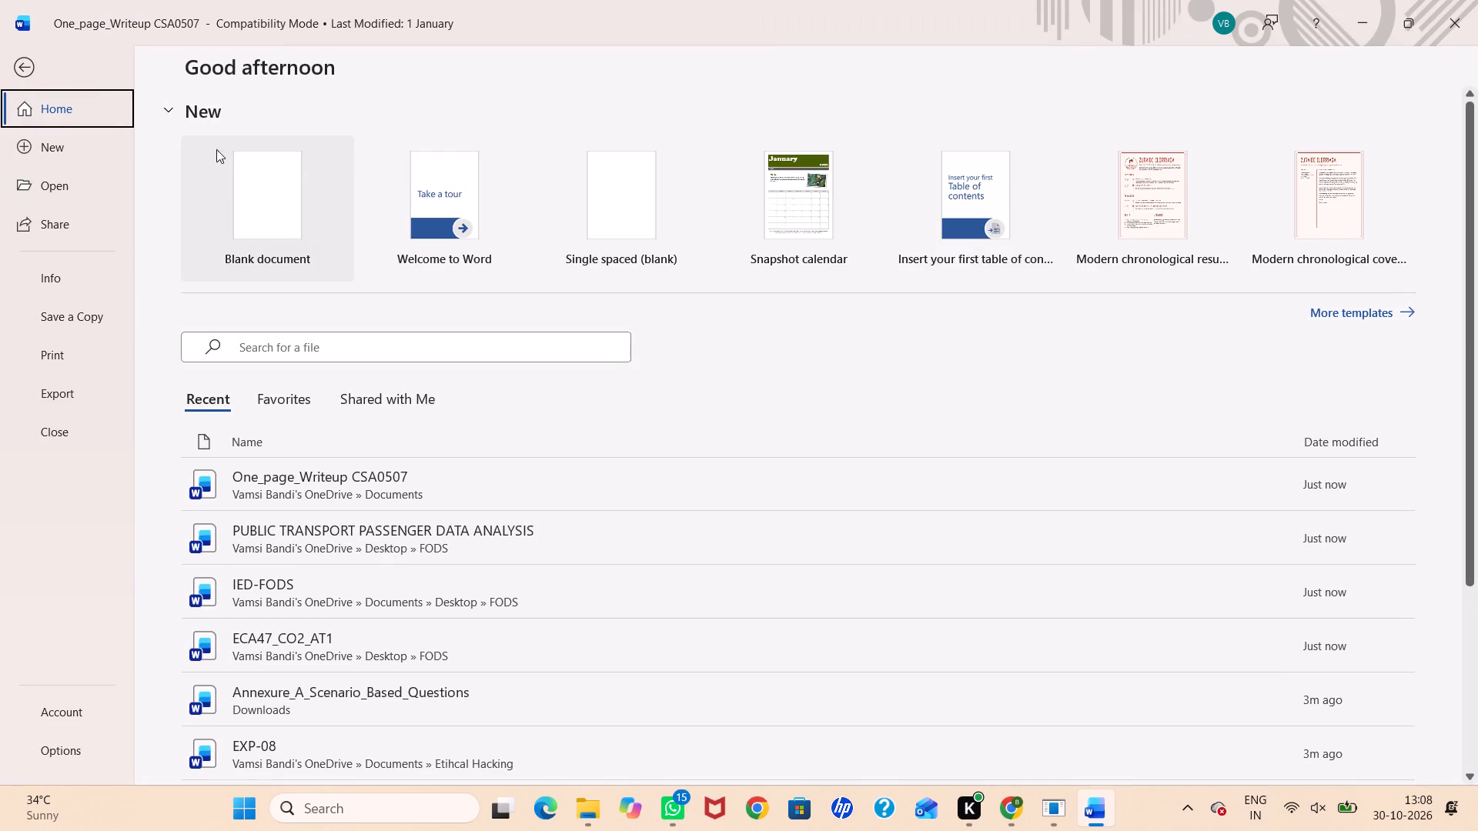
{"action": "left_click", "coordinate": [244, 179]}
{"action": "key", "text": "ctrl+v"}
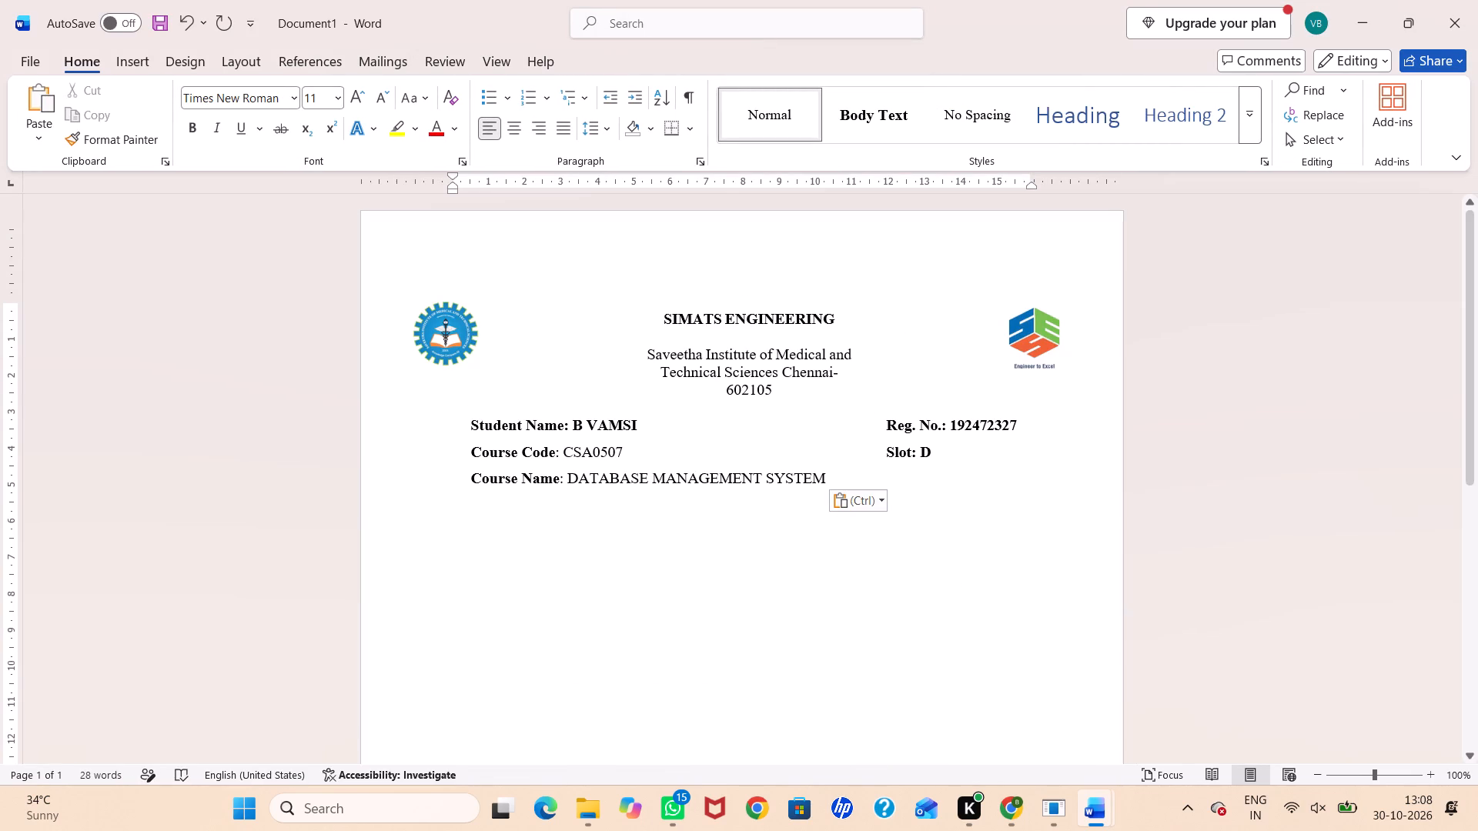
Delete the student name, registration number, course code, slot and course name lines below the institute heading.
{"action": "left_click_drag", "start_coordinate": [476, 484], "coordinate": [462, 486]}
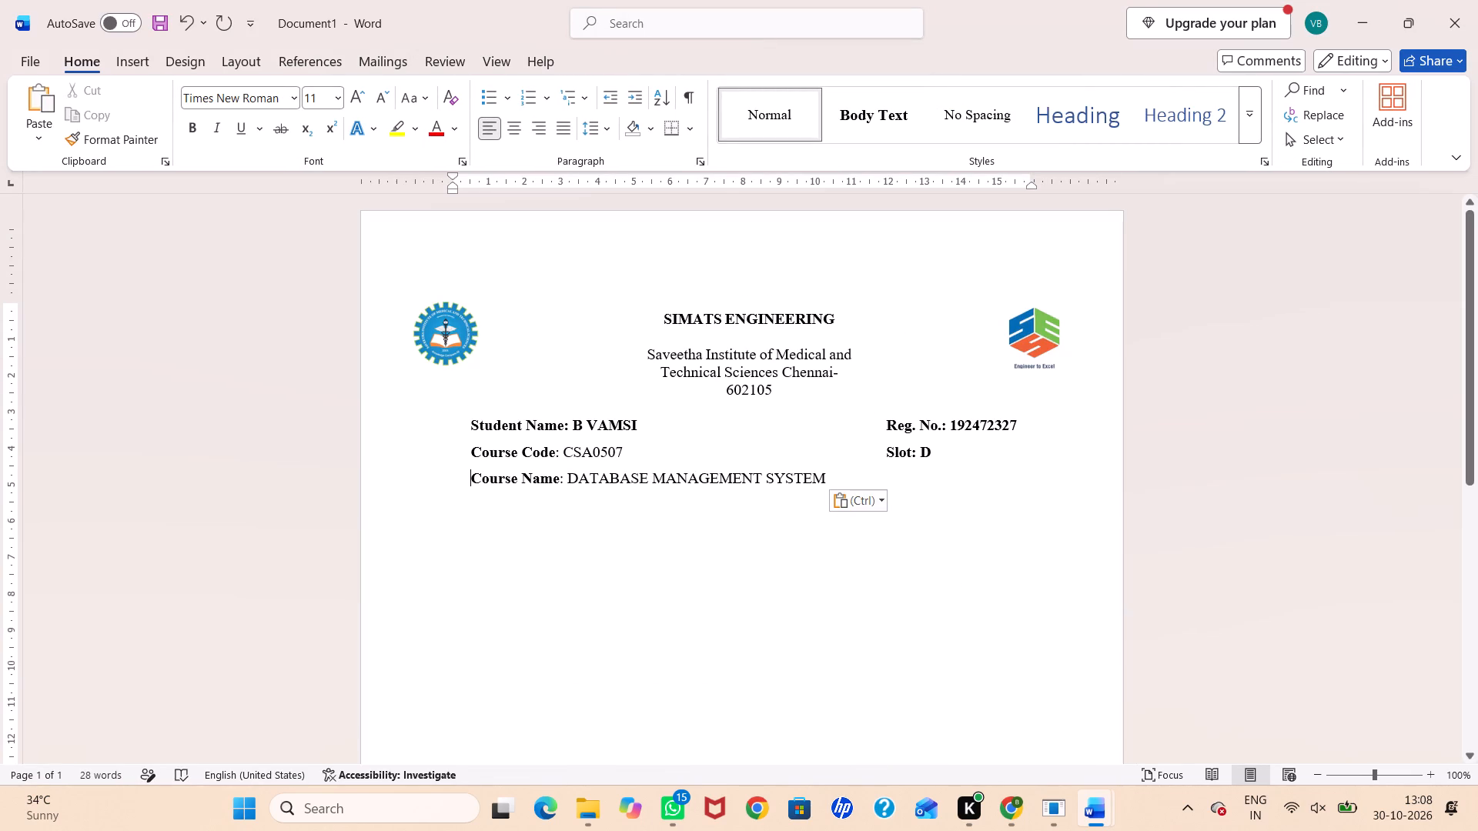
{"action": "left_click_drag", "start_coordinate": [462, 486], "coordinate": [442, 444]}
{"action": "left_click", "coordinate": [477, 521]}
{"action": "left_click_drag", "start_coordinate": [449, 498], "coordinate": [431, 440]}
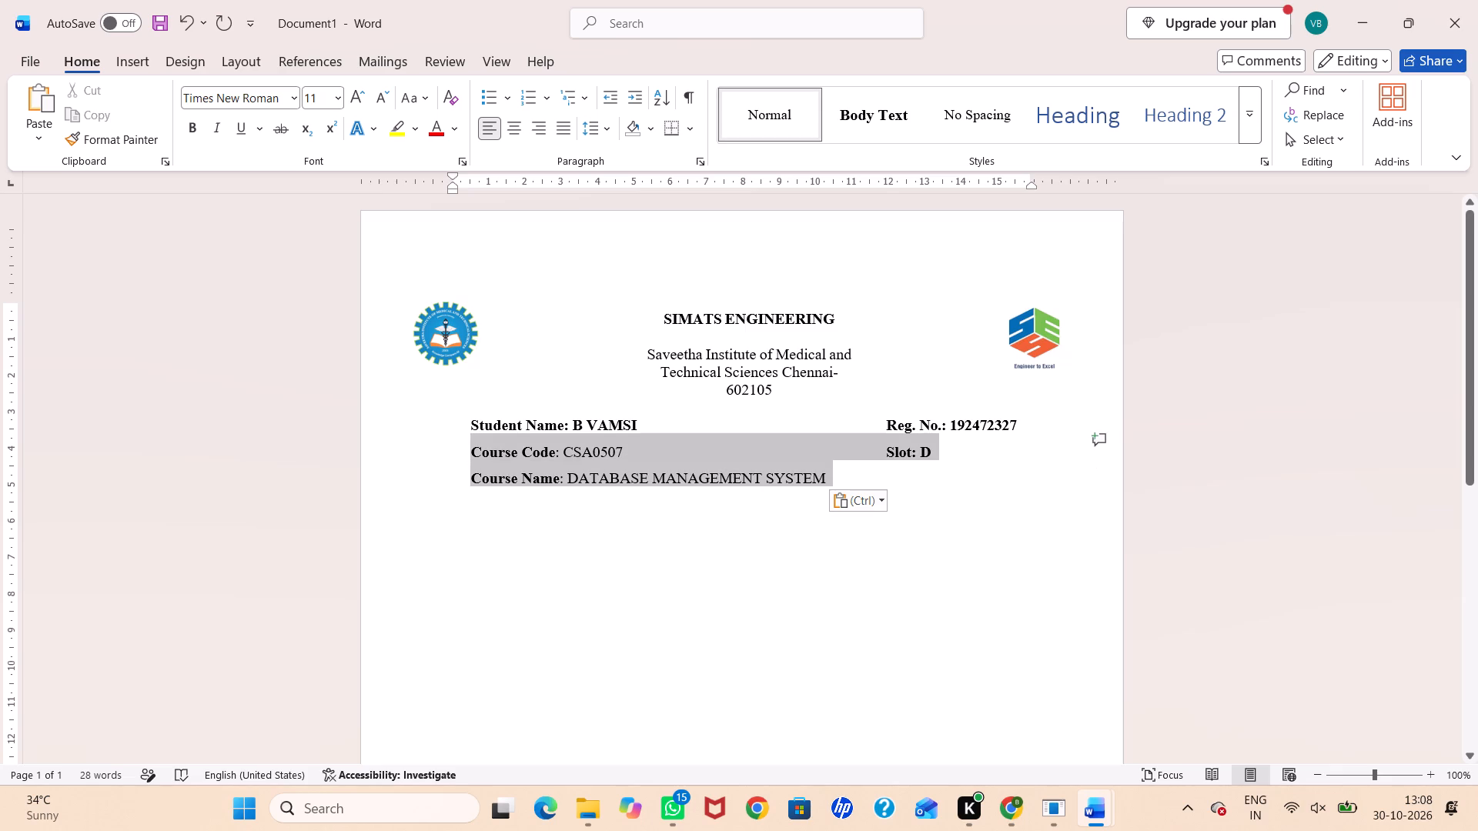
{"action": "left_click_drag", "start_coordinate": [431, 440], "coordinate": [427, 422]}
{"action": "key", "text": "BackSpace"}
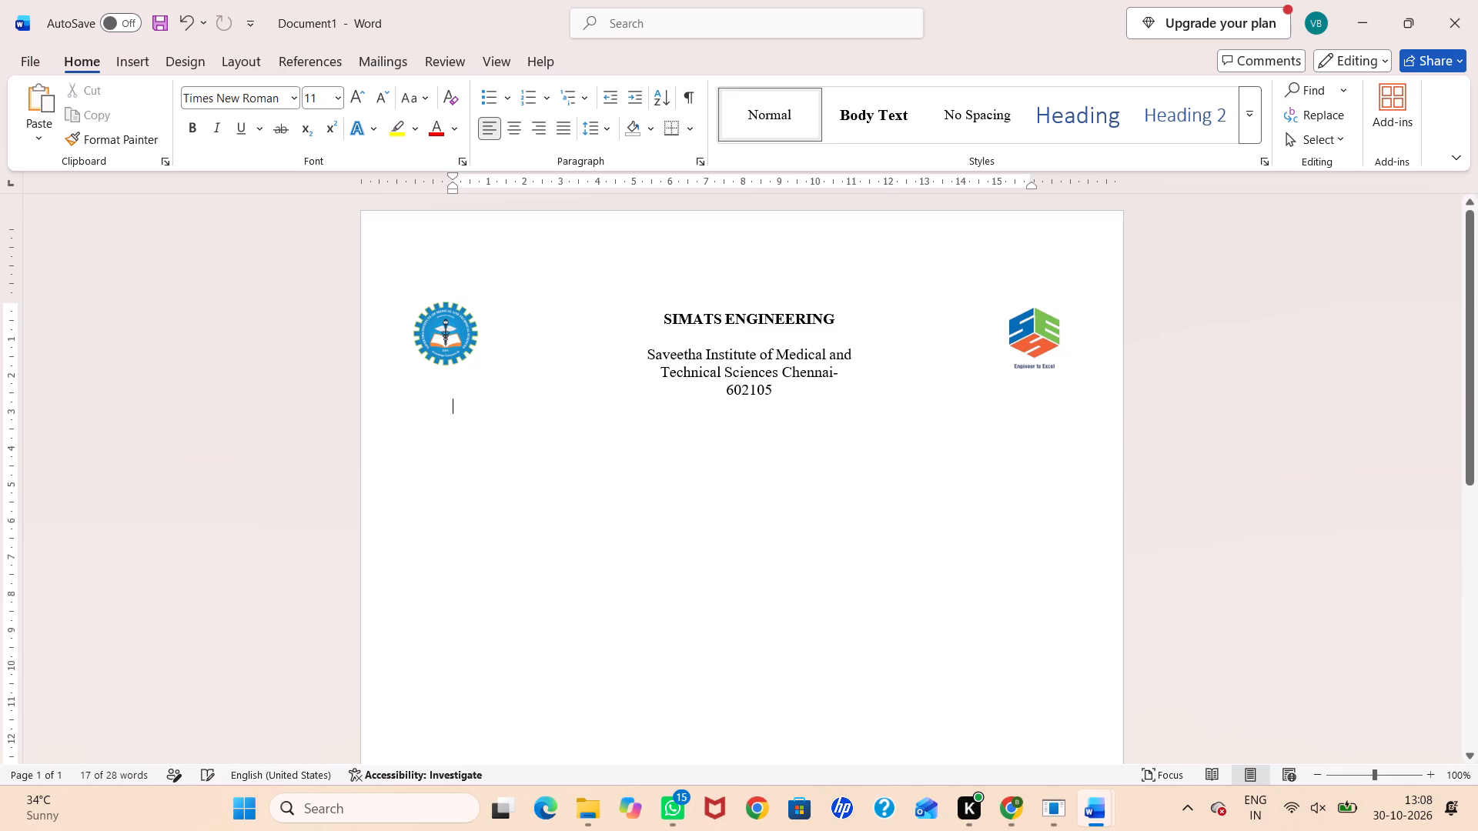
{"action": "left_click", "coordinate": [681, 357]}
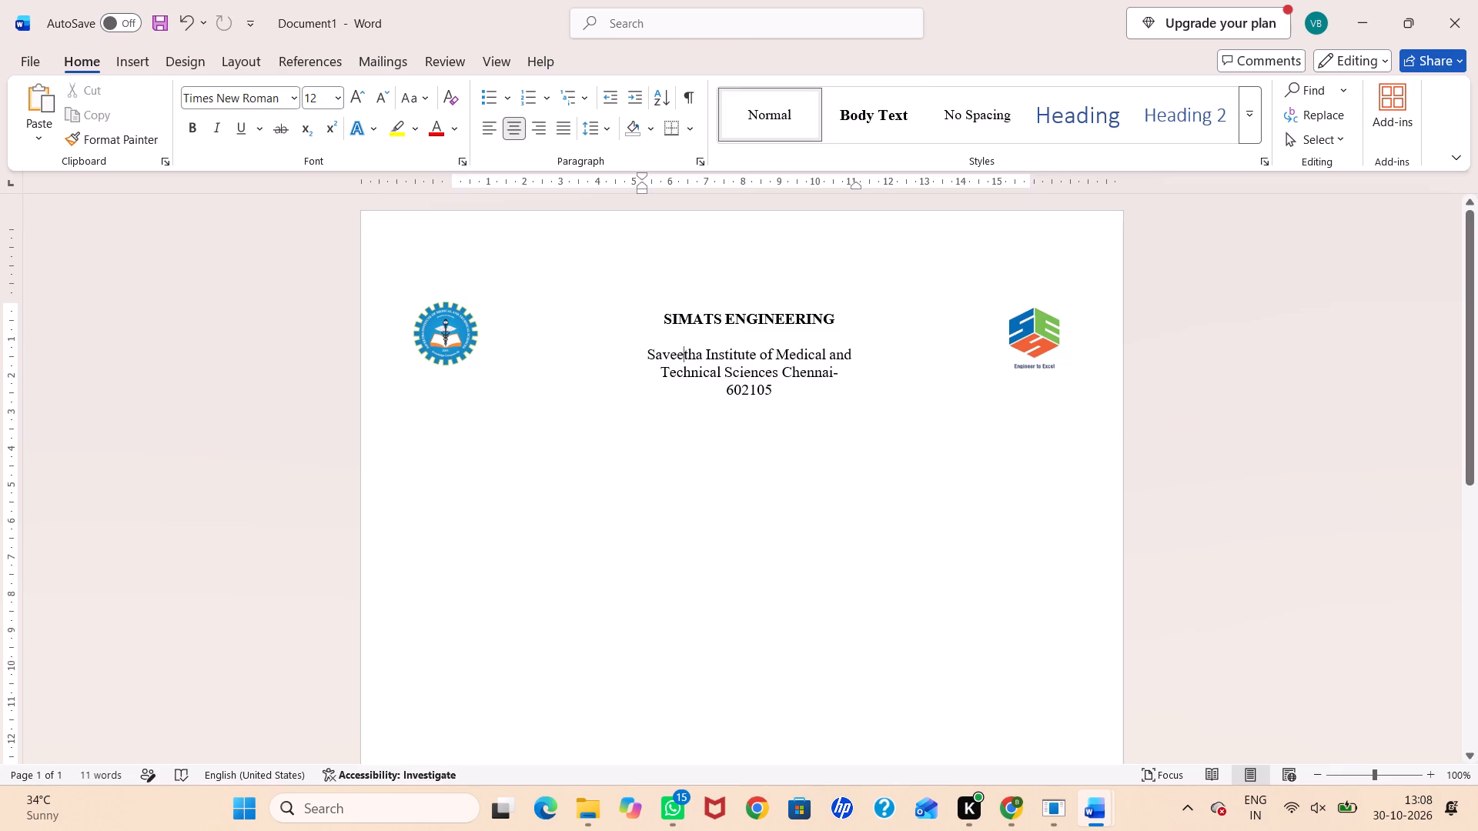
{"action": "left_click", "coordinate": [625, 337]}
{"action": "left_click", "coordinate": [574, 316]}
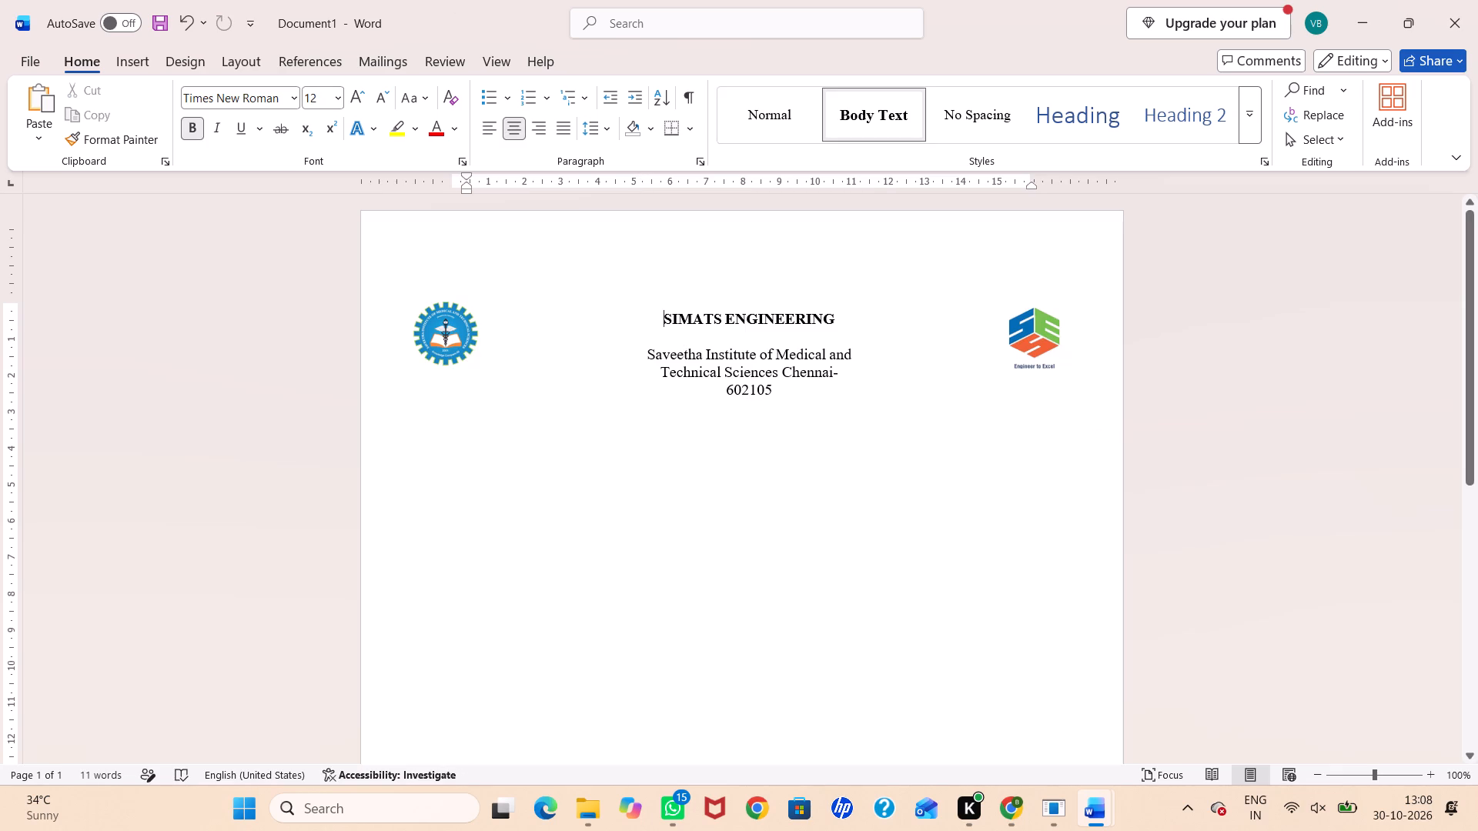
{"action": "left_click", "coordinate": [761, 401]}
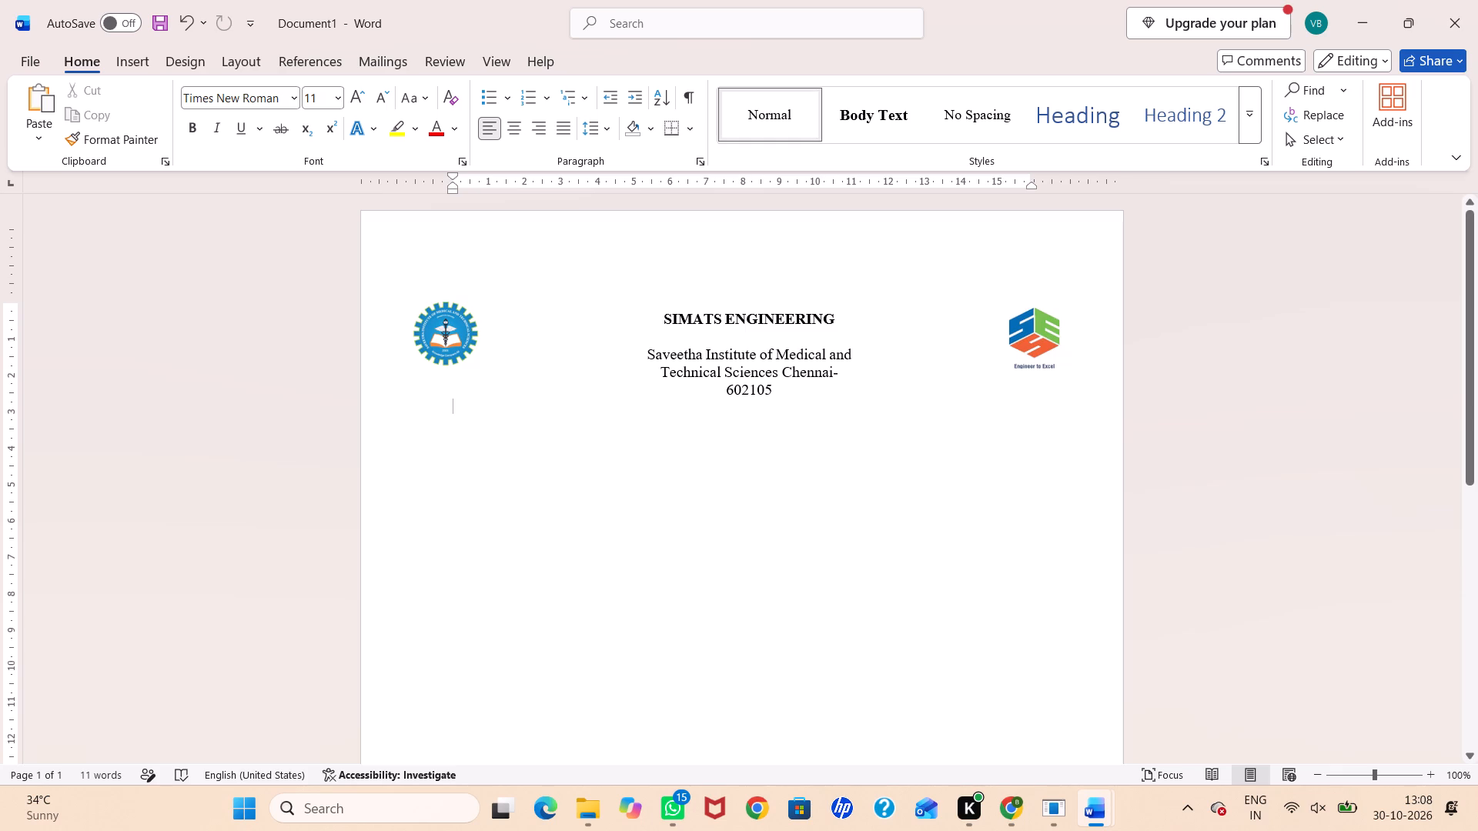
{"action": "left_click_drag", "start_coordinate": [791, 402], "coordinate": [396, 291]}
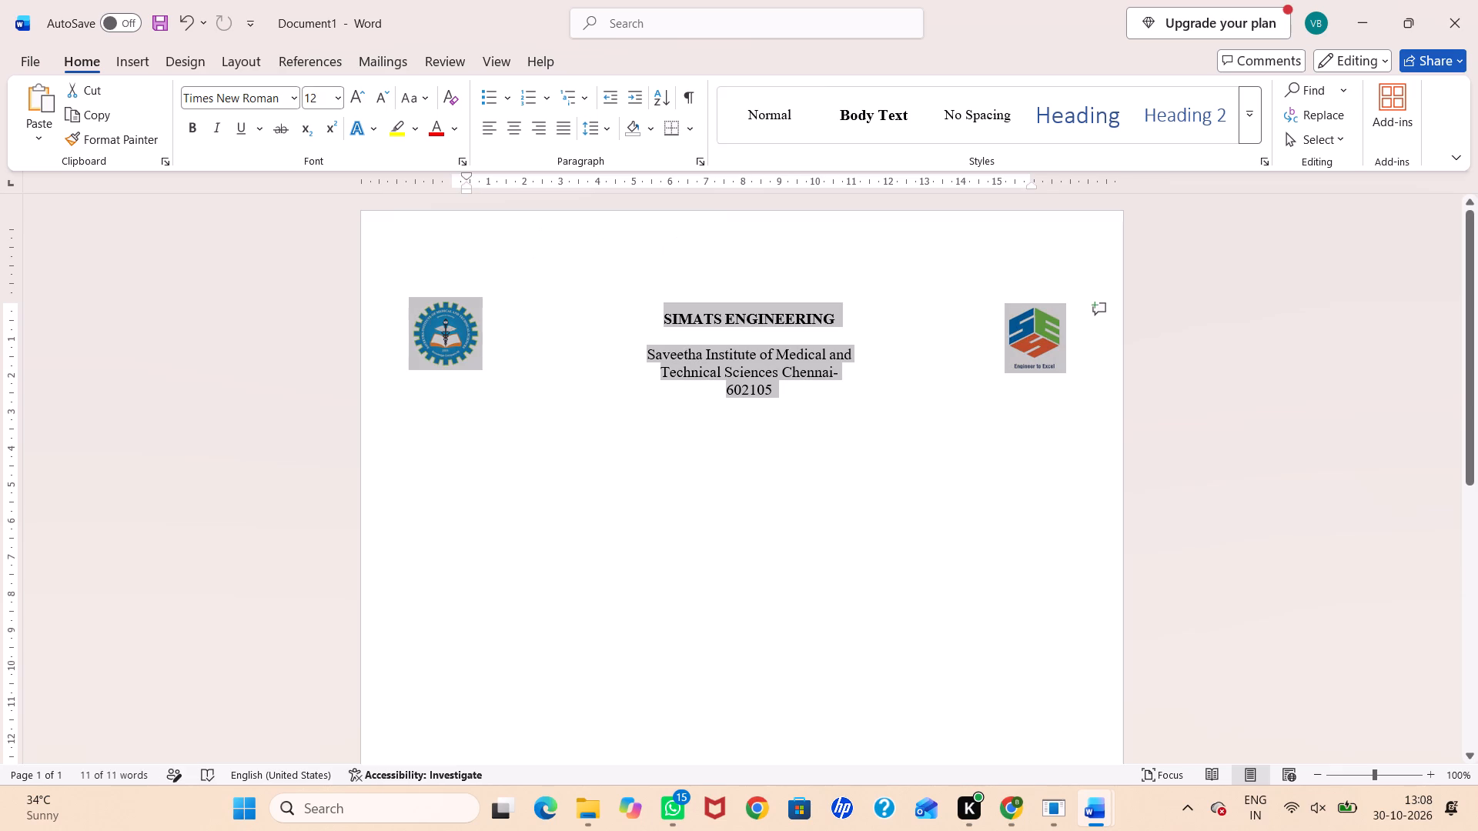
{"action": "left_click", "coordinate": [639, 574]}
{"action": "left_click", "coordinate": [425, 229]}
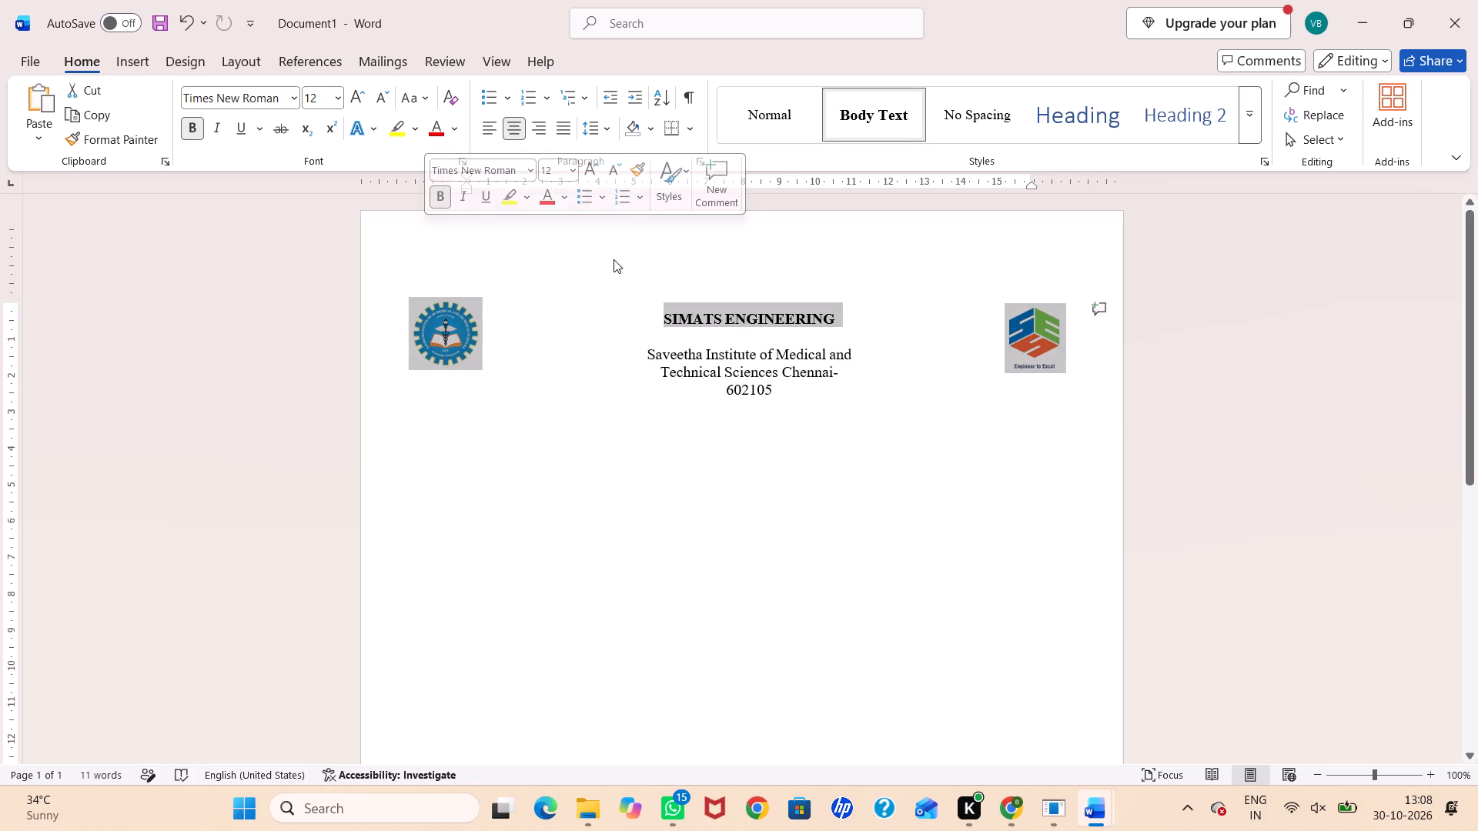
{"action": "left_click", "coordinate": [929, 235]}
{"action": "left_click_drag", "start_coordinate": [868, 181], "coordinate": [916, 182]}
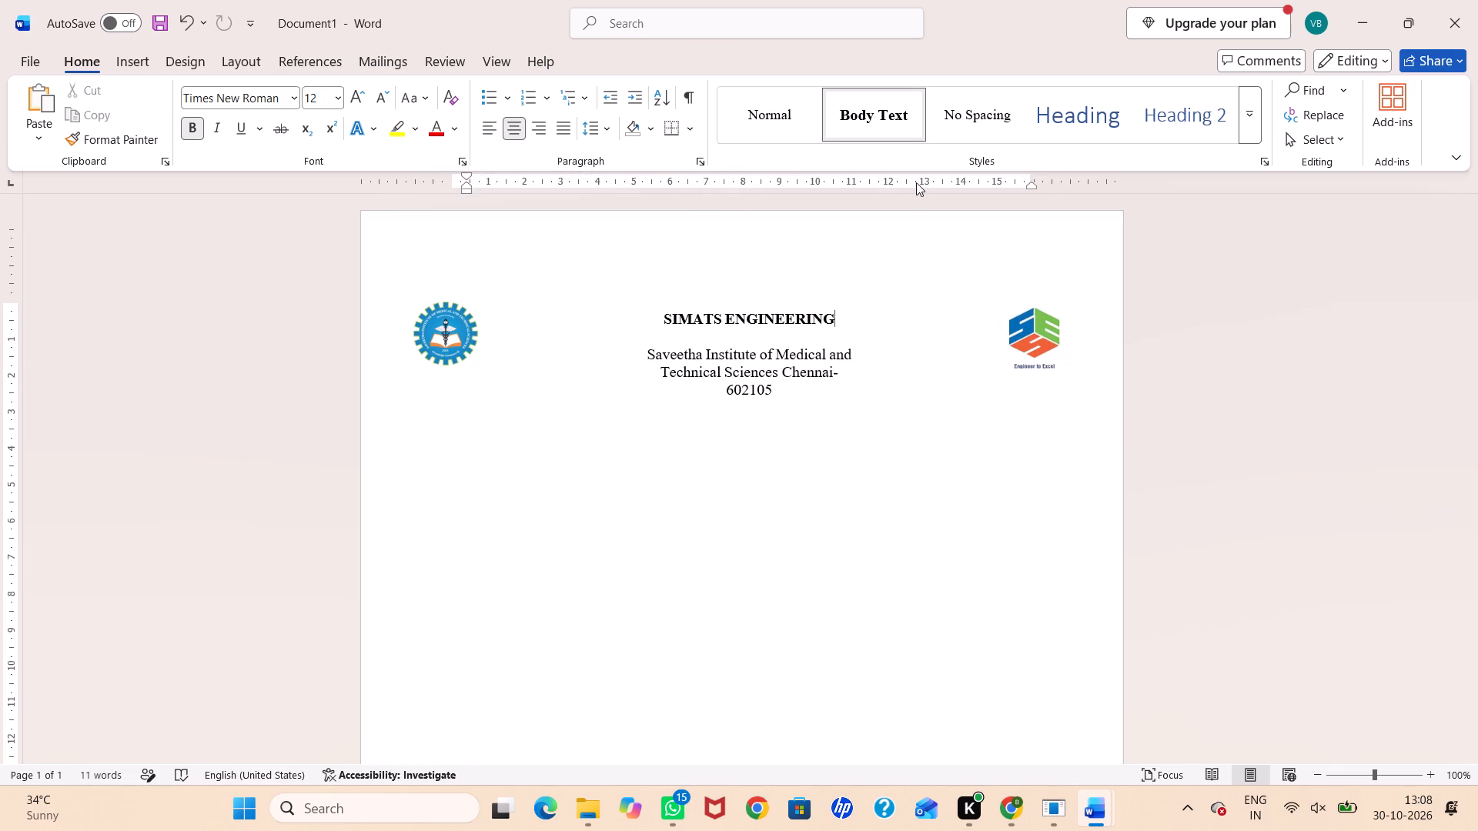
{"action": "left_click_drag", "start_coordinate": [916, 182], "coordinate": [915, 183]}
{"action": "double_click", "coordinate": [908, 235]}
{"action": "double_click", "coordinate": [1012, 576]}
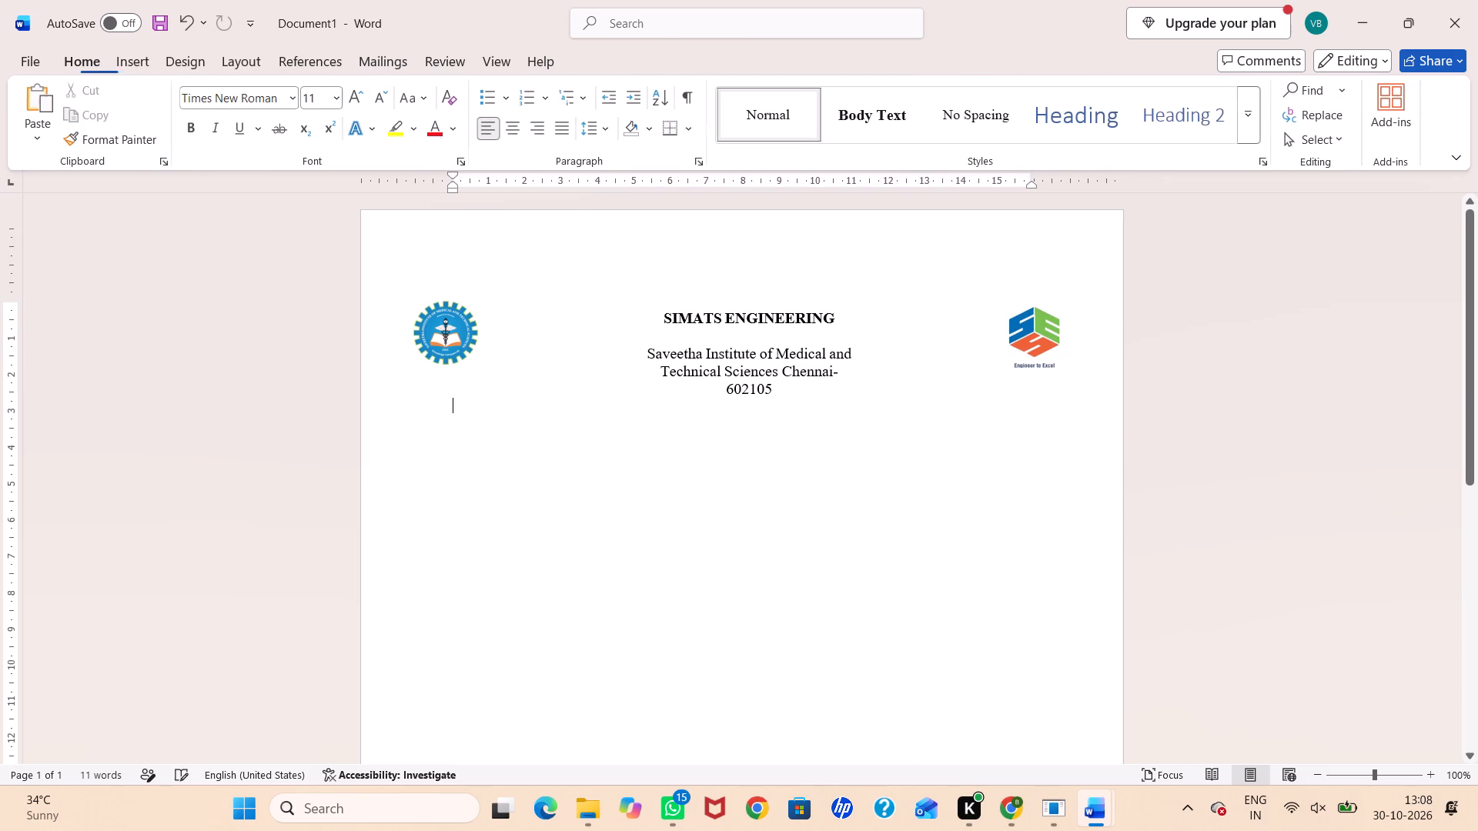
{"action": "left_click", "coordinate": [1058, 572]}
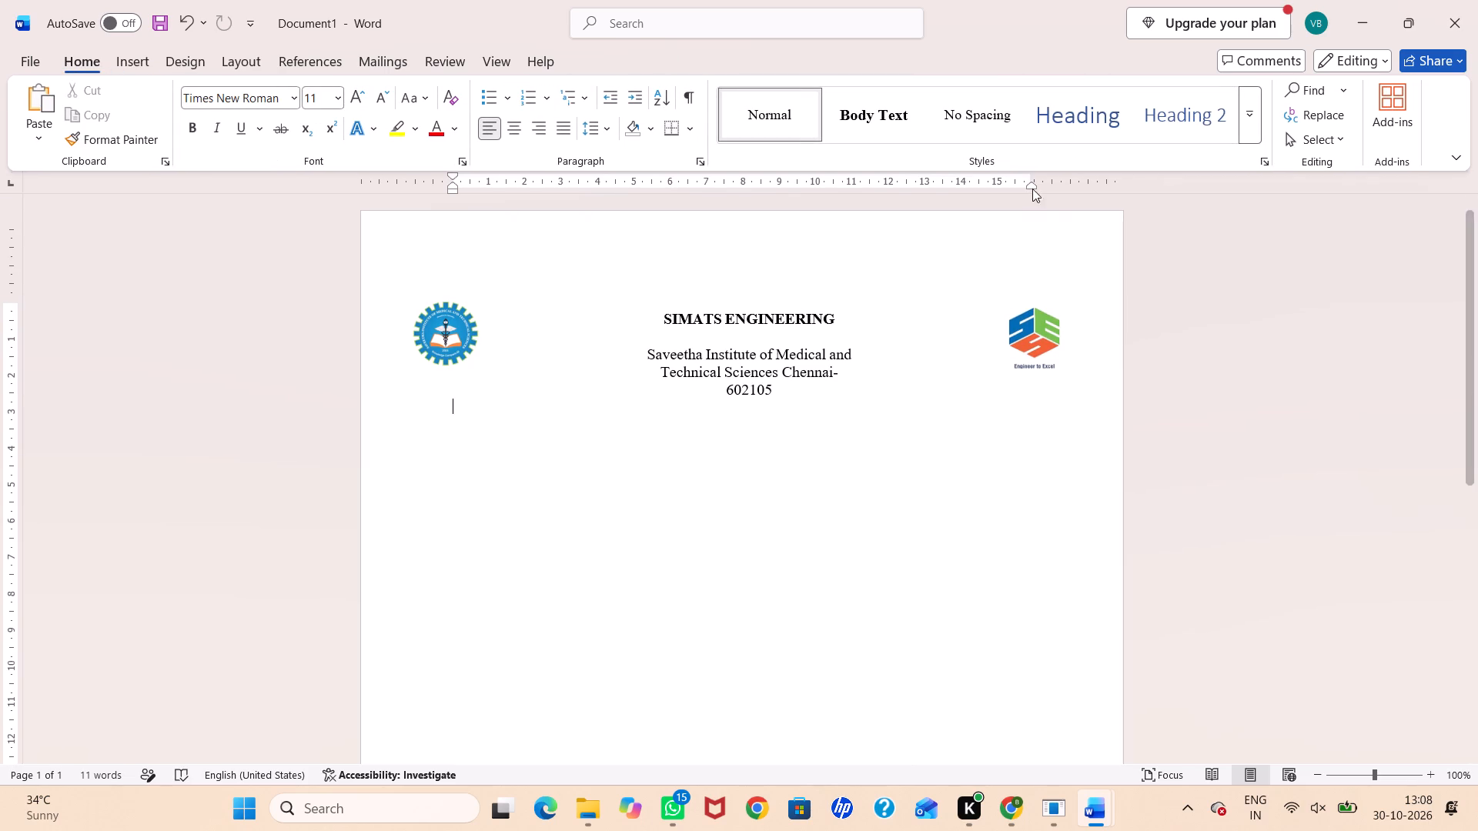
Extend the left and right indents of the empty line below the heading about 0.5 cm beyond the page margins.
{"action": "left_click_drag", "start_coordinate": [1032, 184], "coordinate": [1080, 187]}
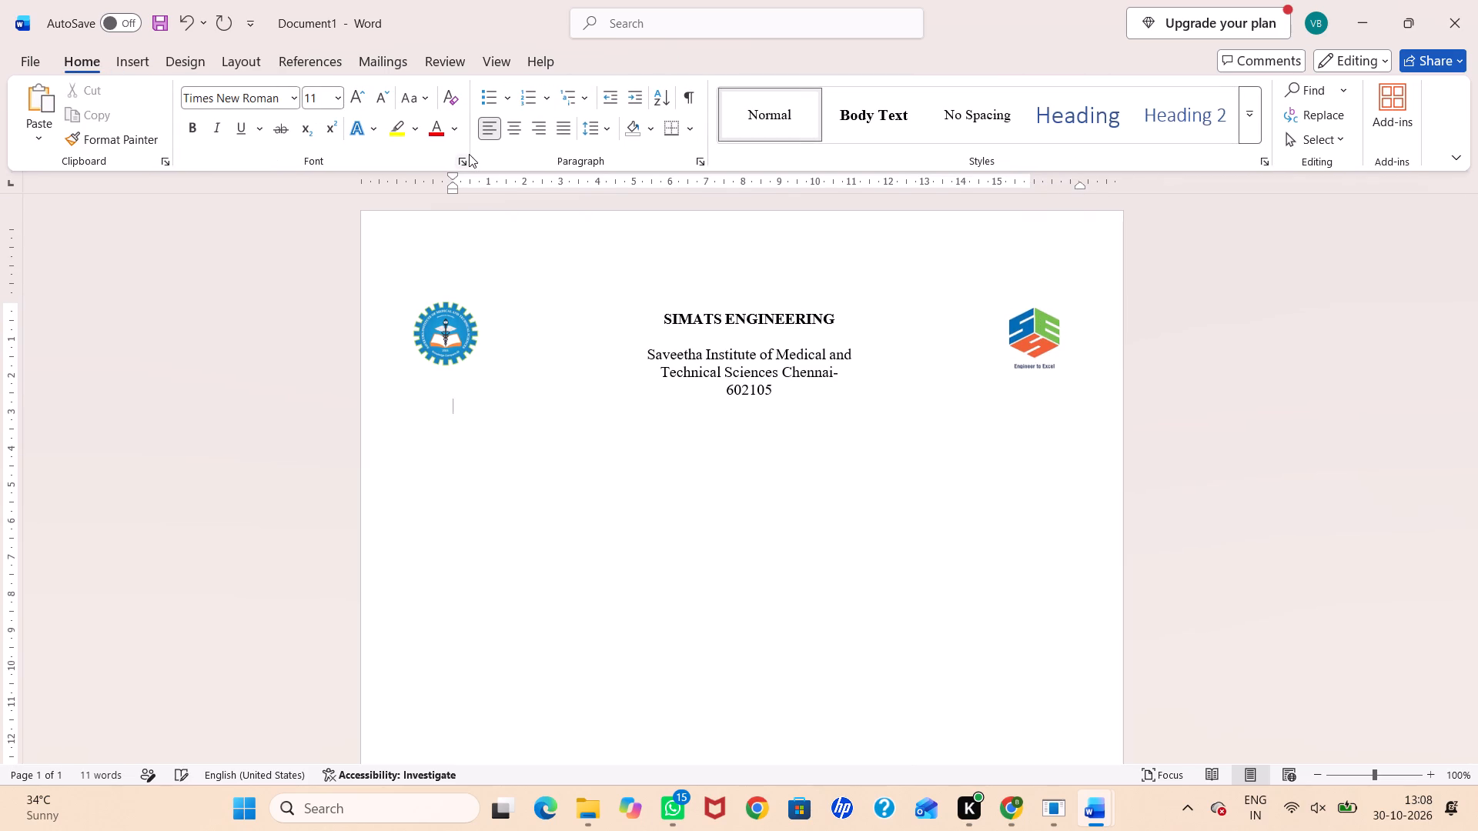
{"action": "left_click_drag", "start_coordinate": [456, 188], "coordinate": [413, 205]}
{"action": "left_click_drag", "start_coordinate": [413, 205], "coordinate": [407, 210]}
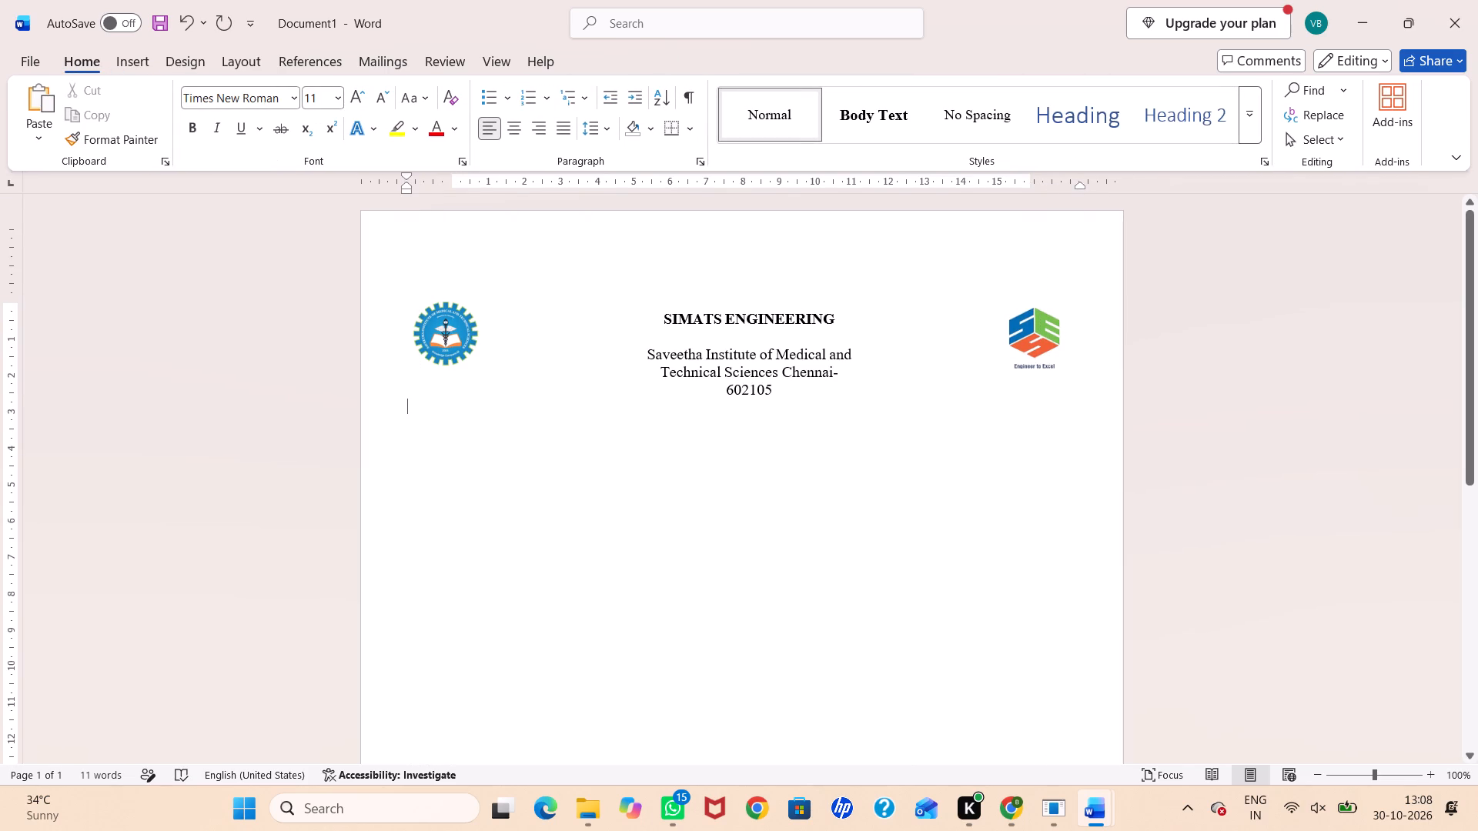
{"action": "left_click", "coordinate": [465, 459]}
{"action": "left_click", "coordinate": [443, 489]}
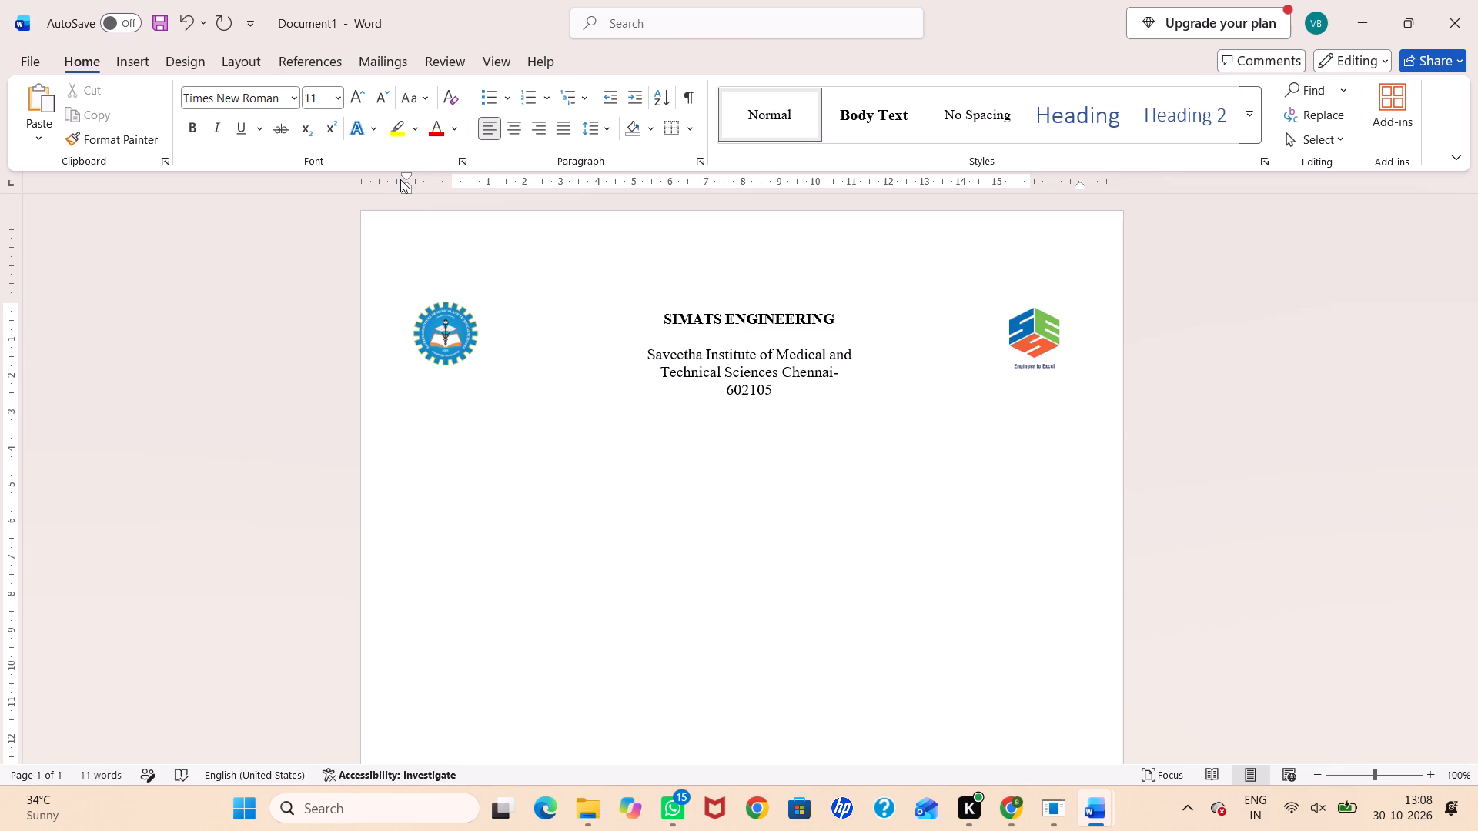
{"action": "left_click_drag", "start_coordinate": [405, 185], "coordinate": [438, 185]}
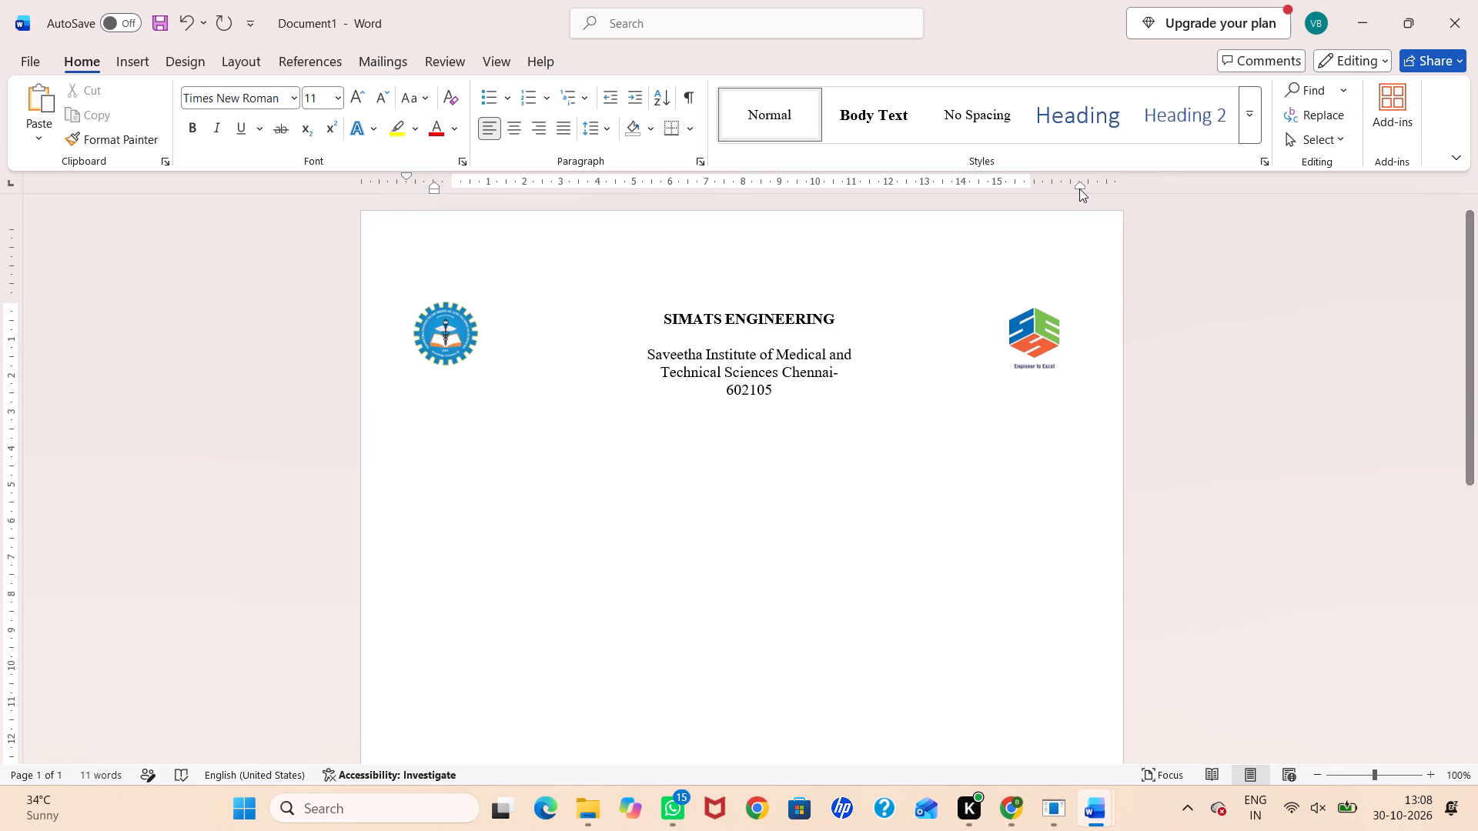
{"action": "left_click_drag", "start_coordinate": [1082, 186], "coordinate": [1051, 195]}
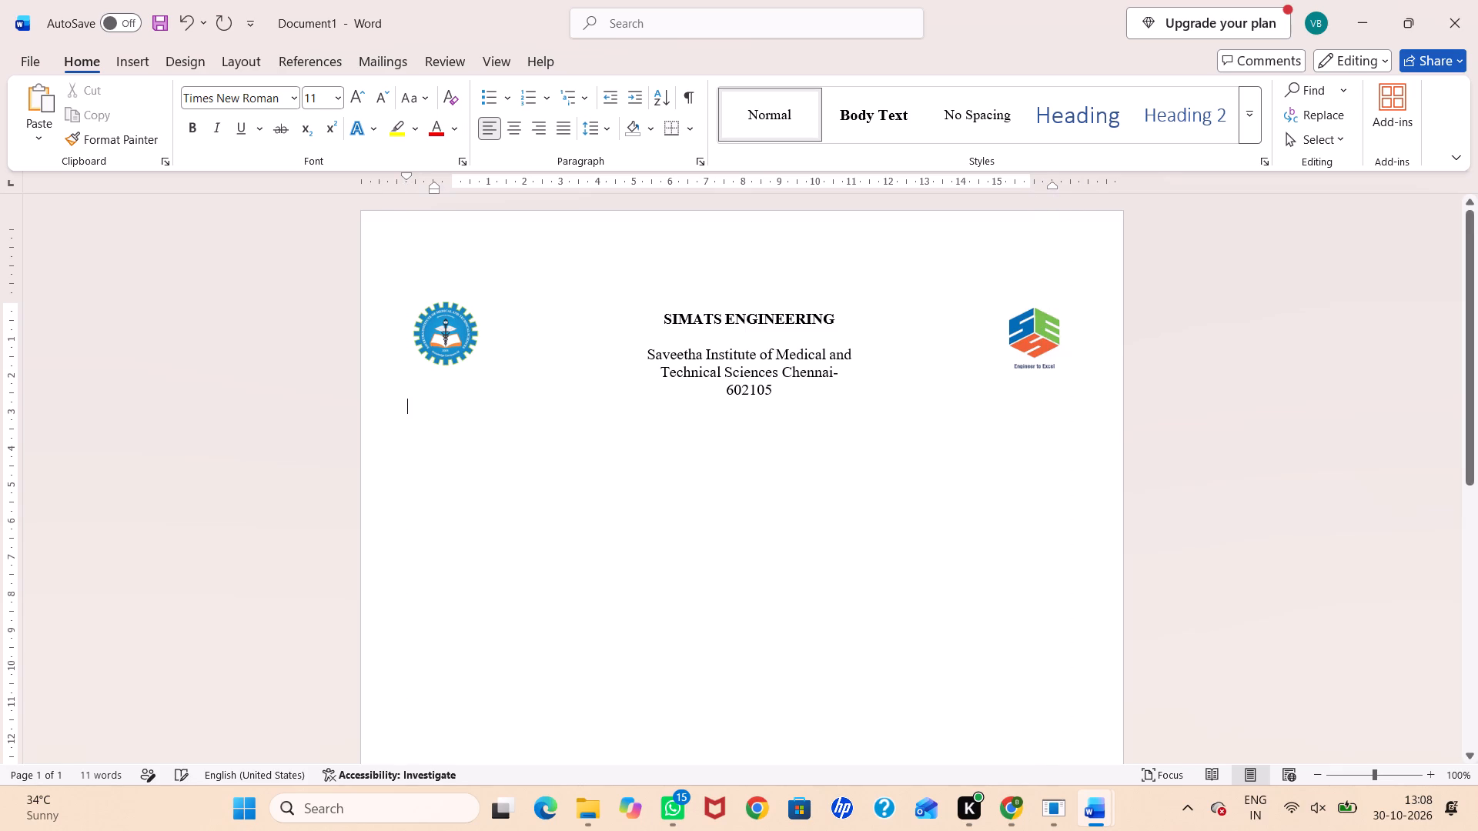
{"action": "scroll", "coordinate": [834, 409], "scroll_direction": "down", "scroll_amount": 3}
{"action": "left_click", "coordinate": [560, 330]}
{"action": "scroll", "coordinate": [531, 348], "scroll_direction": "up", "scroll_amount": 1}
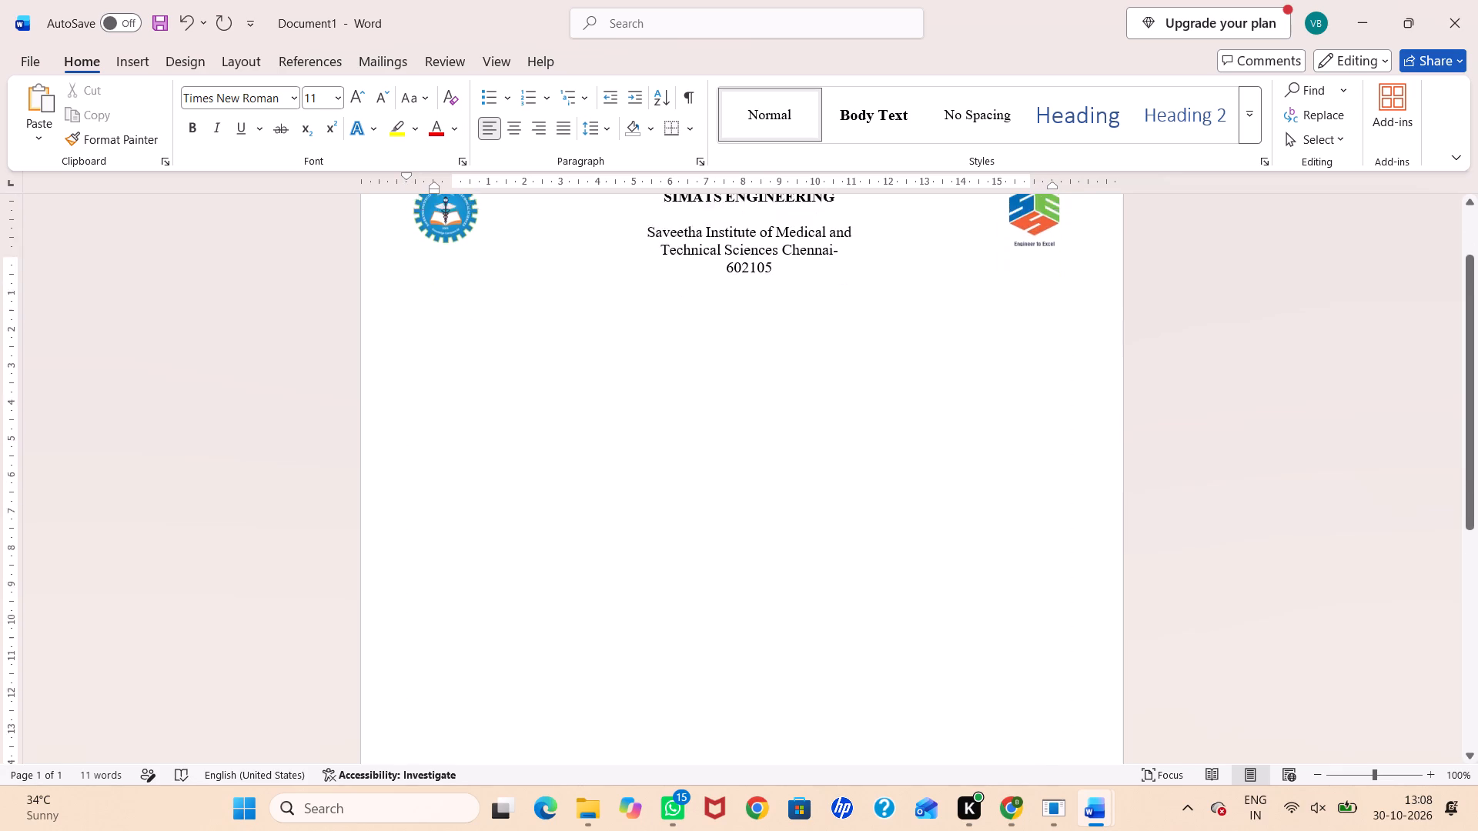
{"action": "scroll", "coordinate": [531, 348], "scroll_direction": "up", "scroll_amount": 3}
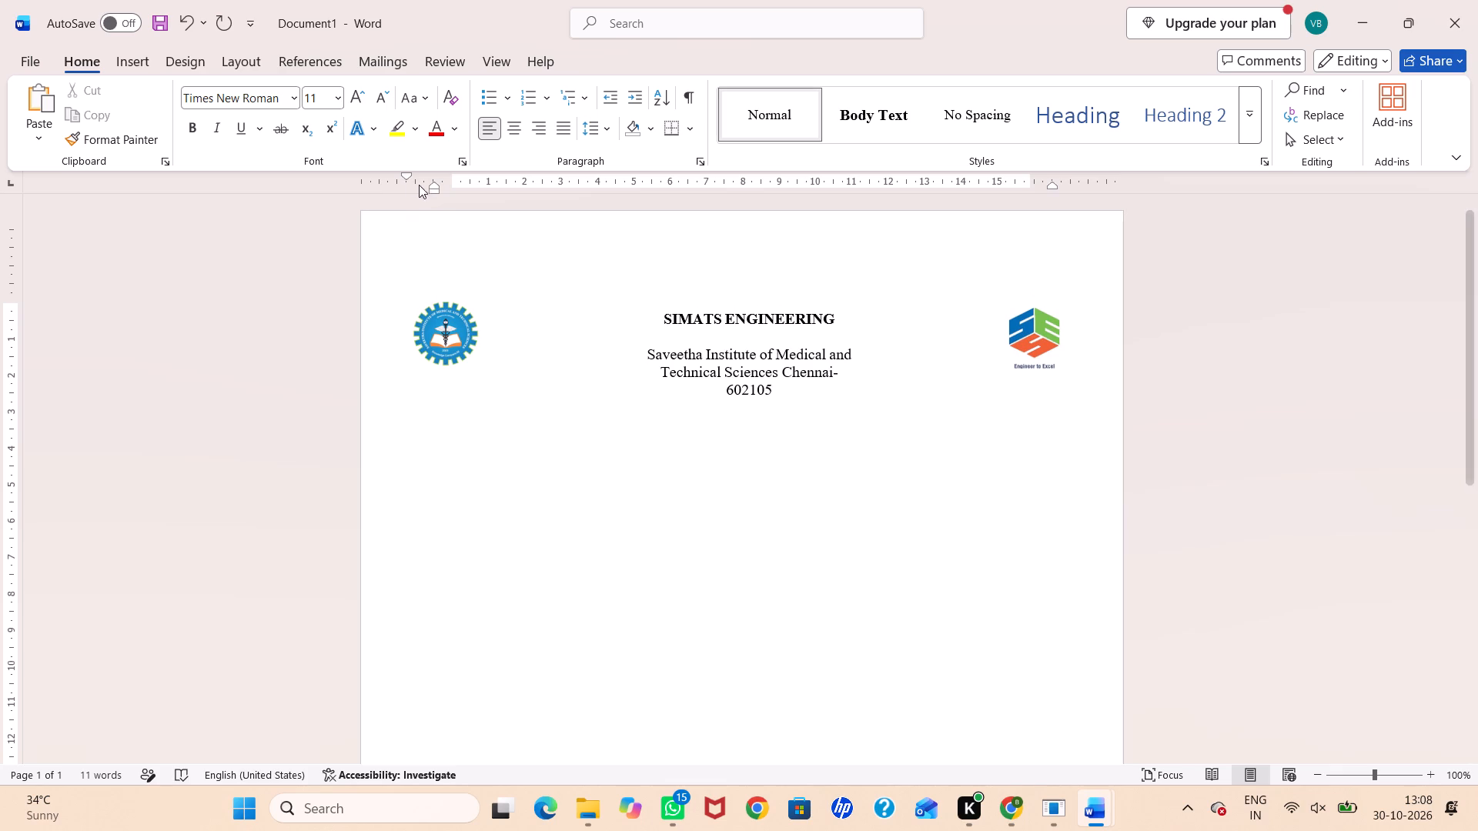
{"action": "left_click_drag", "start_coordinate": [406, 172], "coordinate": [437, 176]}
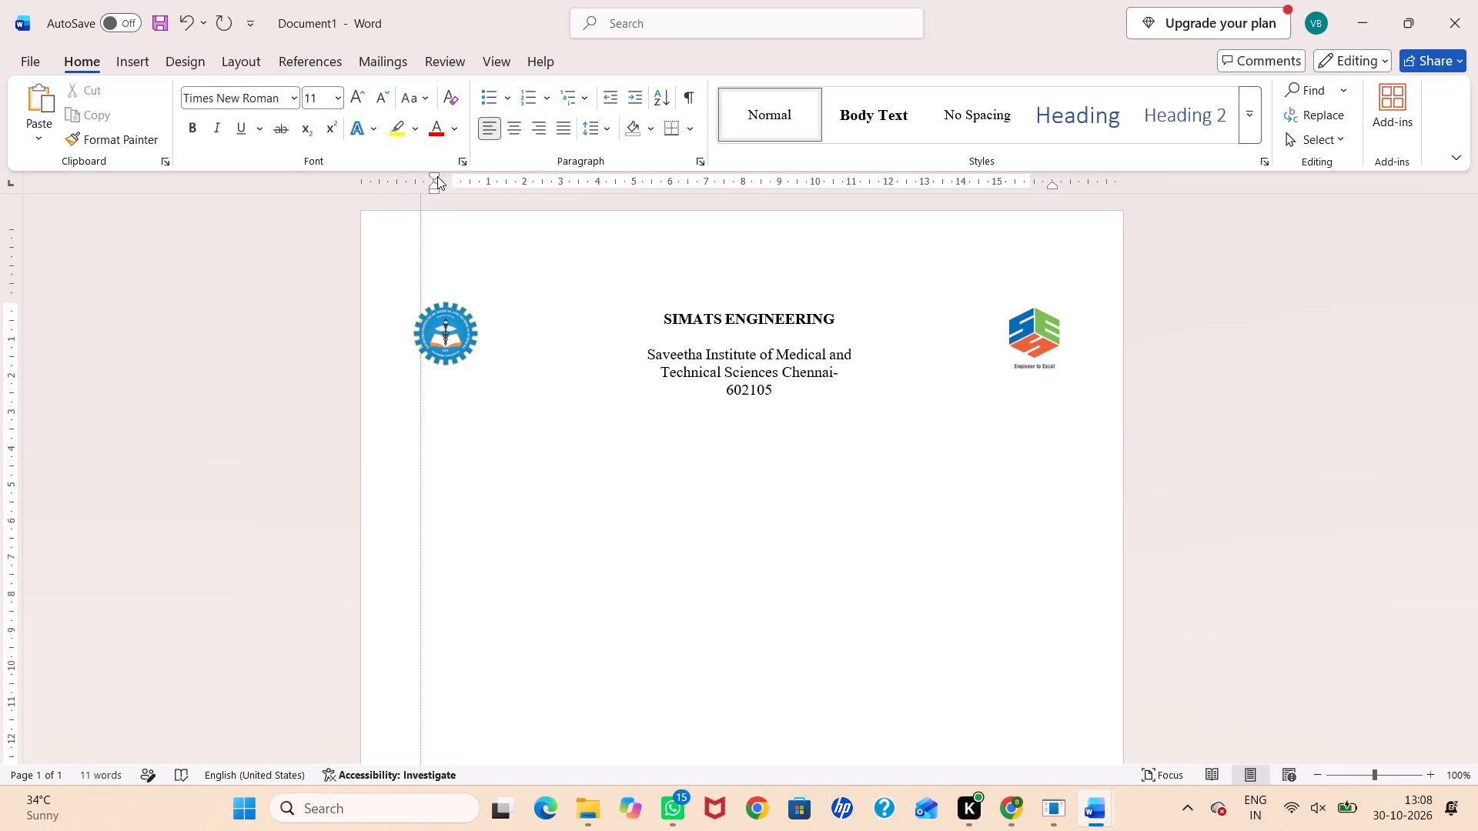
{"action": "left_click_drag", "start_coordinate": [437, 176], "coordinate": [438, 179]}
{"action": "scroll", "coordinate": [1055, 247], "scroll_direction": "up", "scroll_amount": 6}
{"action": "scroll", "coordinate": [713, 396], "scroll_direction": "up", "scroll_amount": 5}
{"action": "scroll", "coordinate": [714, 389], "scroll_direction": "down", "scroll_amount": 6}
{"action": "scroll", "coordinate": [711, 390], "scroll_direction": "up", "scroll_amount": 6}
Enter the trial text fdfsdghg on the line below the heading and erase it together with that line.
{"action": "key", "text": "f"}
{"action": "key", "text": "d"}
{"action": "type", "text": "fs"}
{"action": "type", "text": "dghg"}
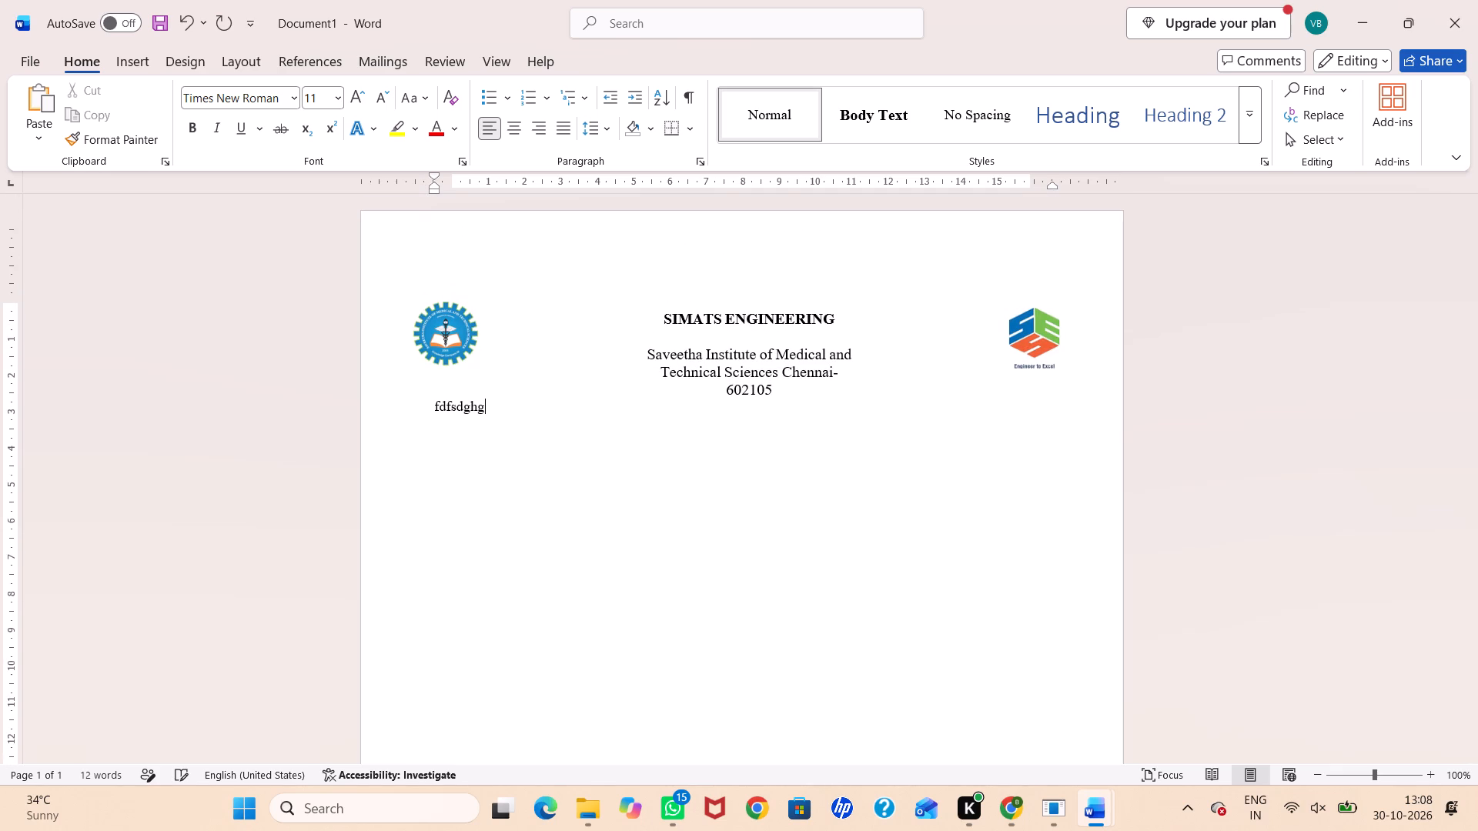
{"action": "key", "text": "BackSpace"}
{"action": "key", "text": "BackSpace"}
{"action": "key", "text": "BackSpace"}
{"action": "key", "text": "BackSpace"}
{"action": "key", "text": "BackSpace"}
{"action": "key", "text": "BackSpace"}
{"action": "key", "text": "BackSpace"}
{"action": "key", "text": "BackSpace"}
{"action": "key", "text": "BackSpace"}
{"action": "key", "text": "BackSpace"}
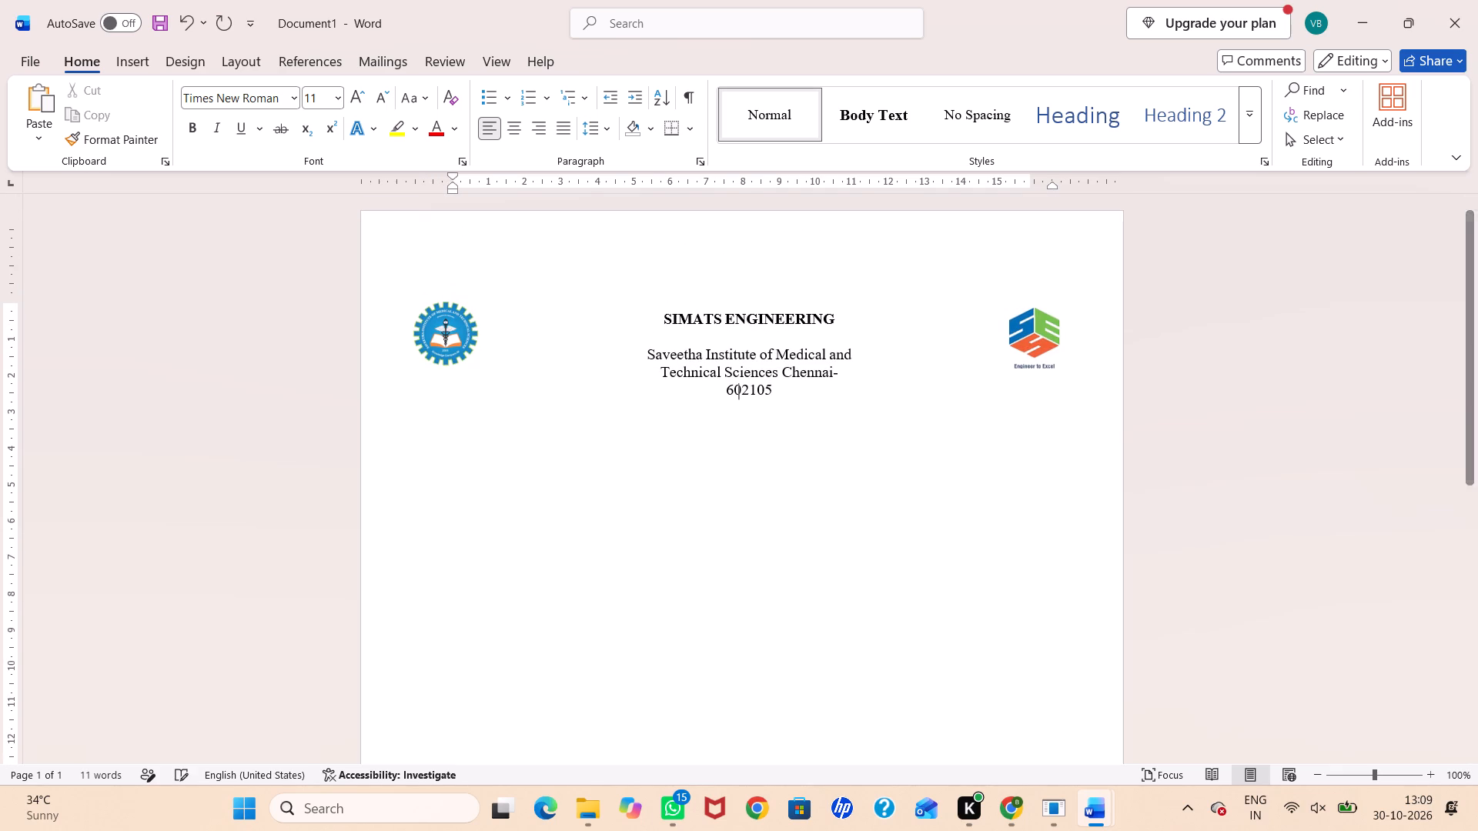
Add a new line below the institute address and align it left.
{"action": "key", "text": "Return"}
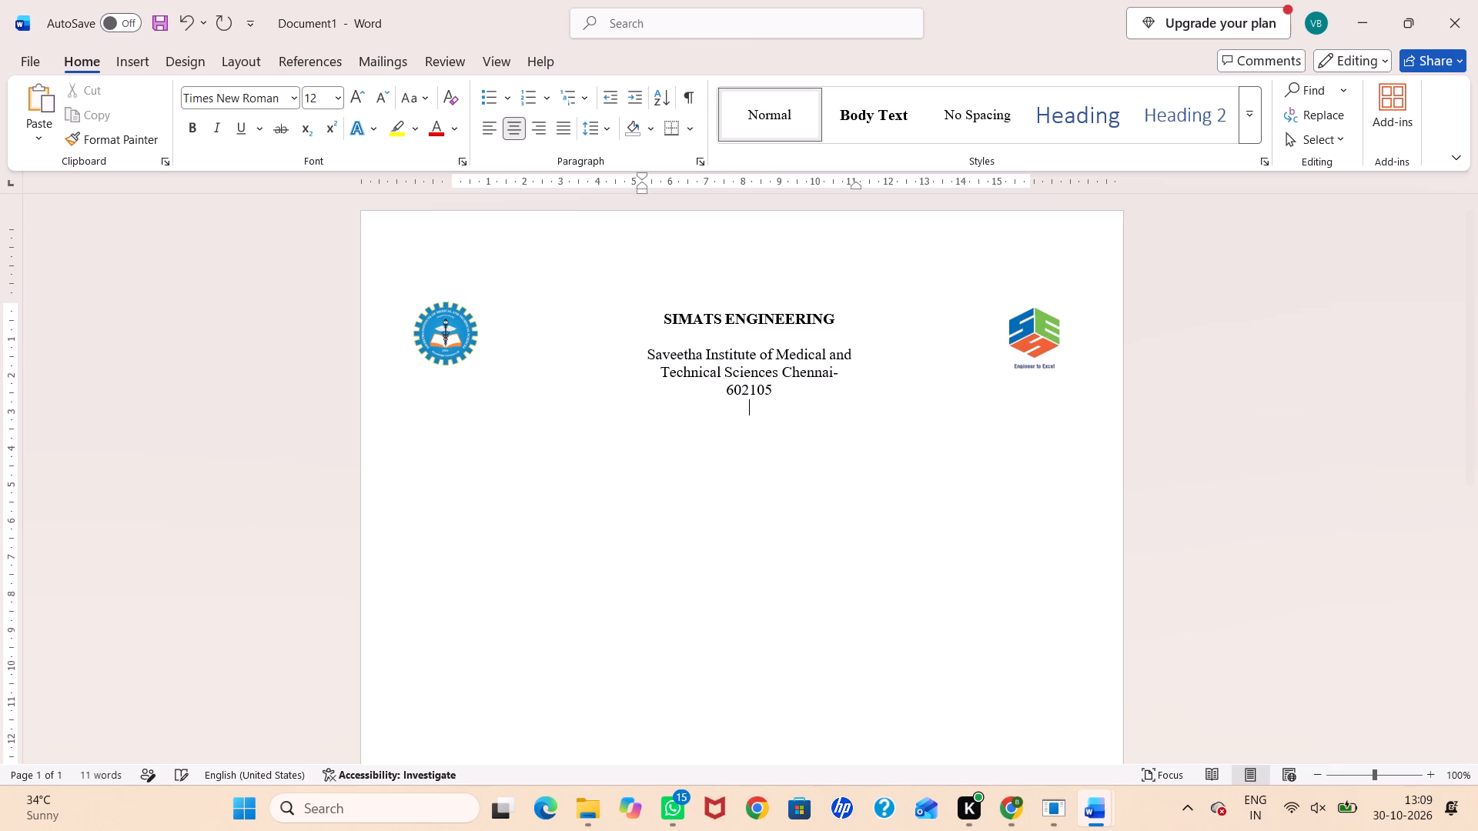
{"action": "key", "text": "Return"}
{"action": "key", "text": "BackSpace"}
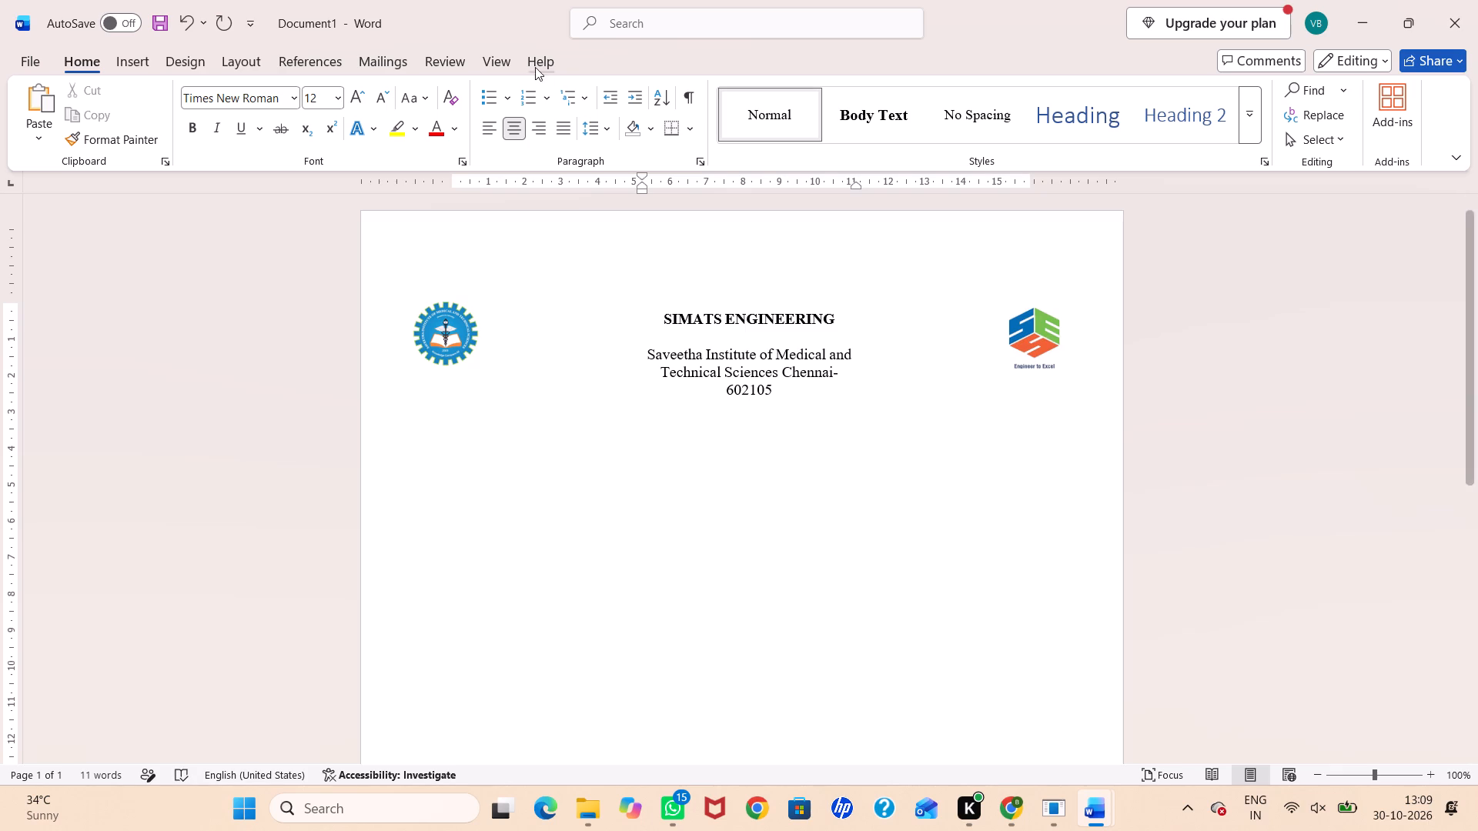
{"action": "left_click", "coordinate": [492, 125]}
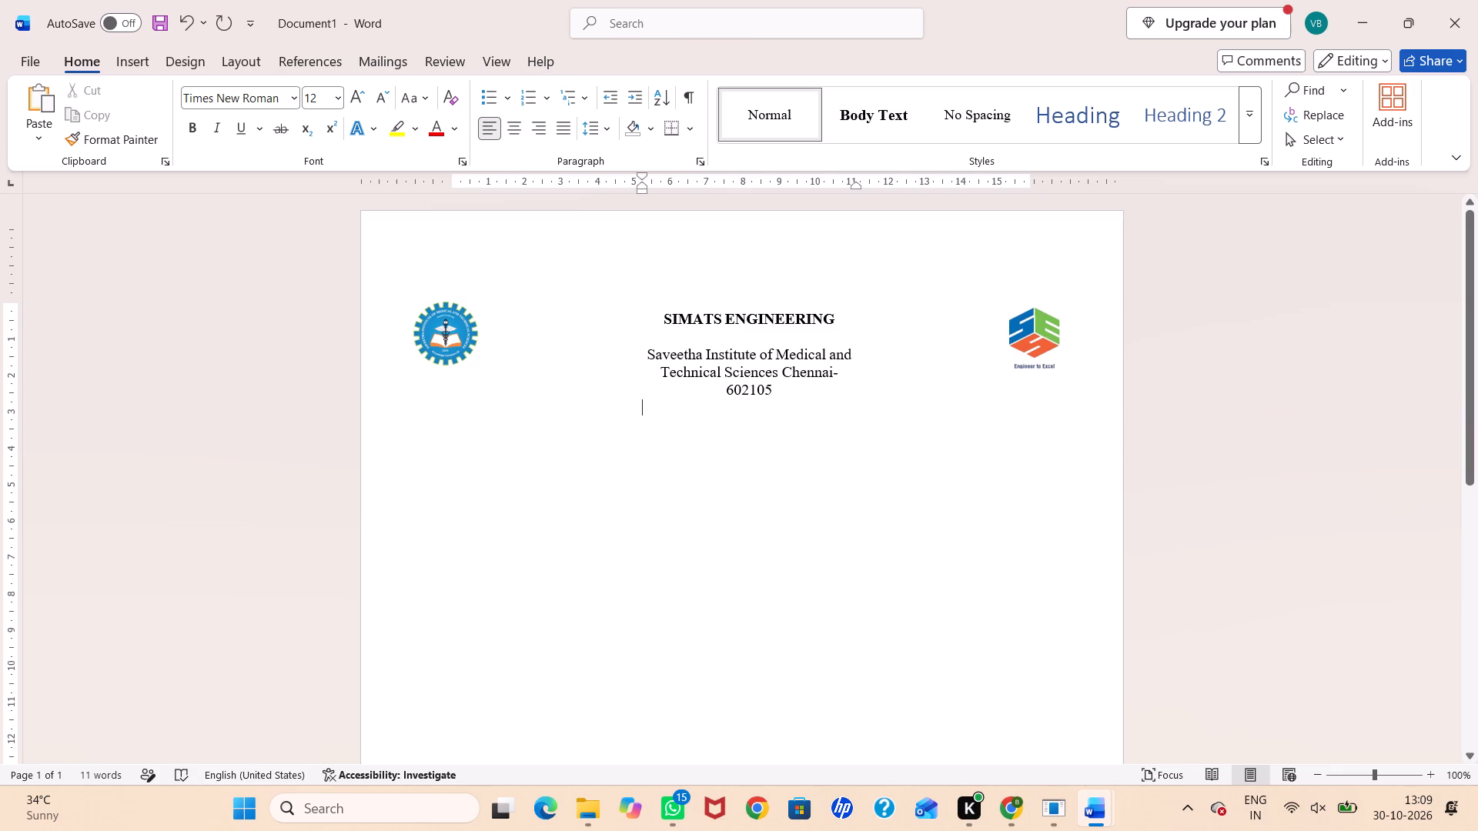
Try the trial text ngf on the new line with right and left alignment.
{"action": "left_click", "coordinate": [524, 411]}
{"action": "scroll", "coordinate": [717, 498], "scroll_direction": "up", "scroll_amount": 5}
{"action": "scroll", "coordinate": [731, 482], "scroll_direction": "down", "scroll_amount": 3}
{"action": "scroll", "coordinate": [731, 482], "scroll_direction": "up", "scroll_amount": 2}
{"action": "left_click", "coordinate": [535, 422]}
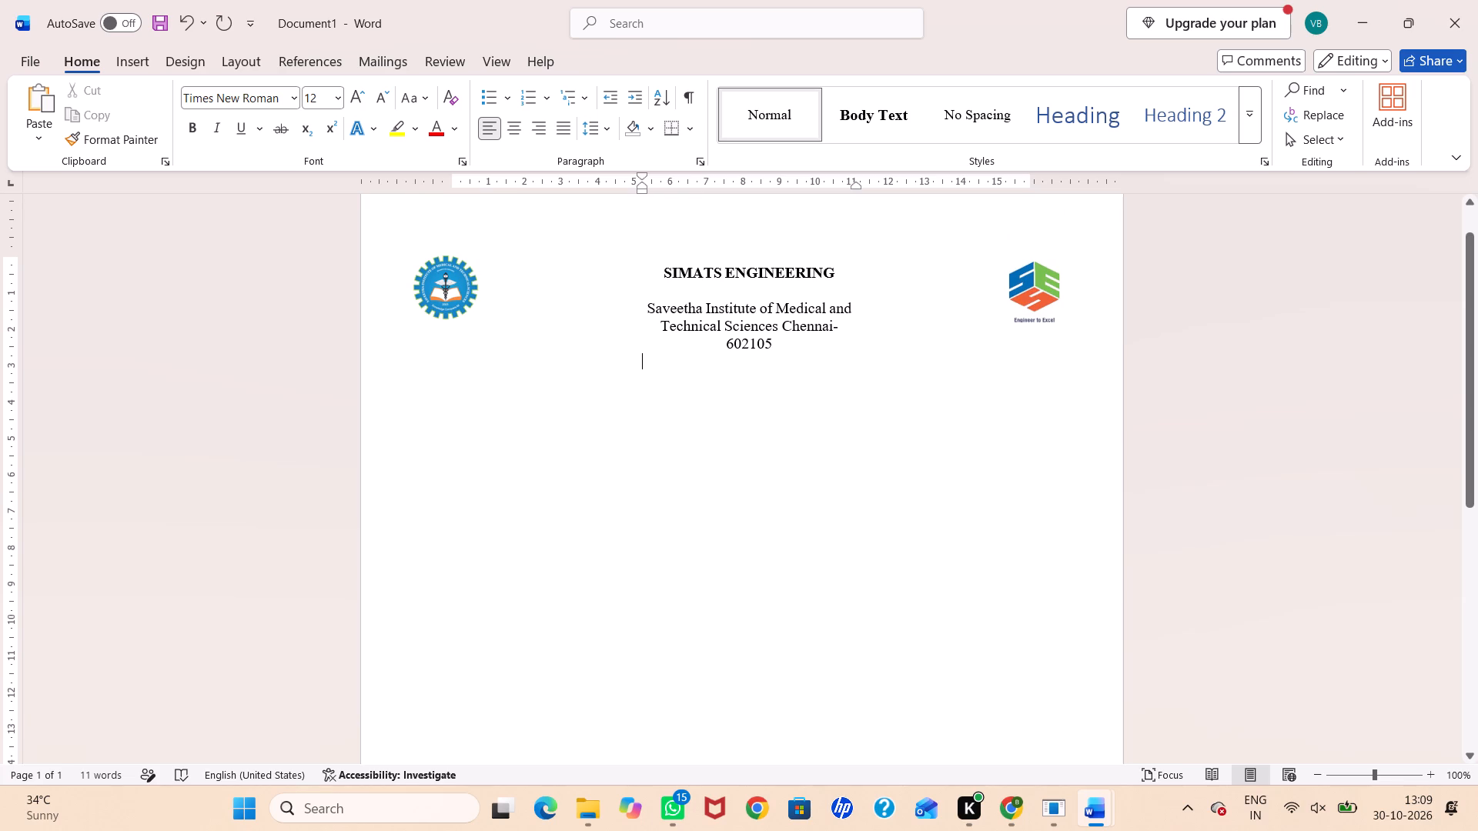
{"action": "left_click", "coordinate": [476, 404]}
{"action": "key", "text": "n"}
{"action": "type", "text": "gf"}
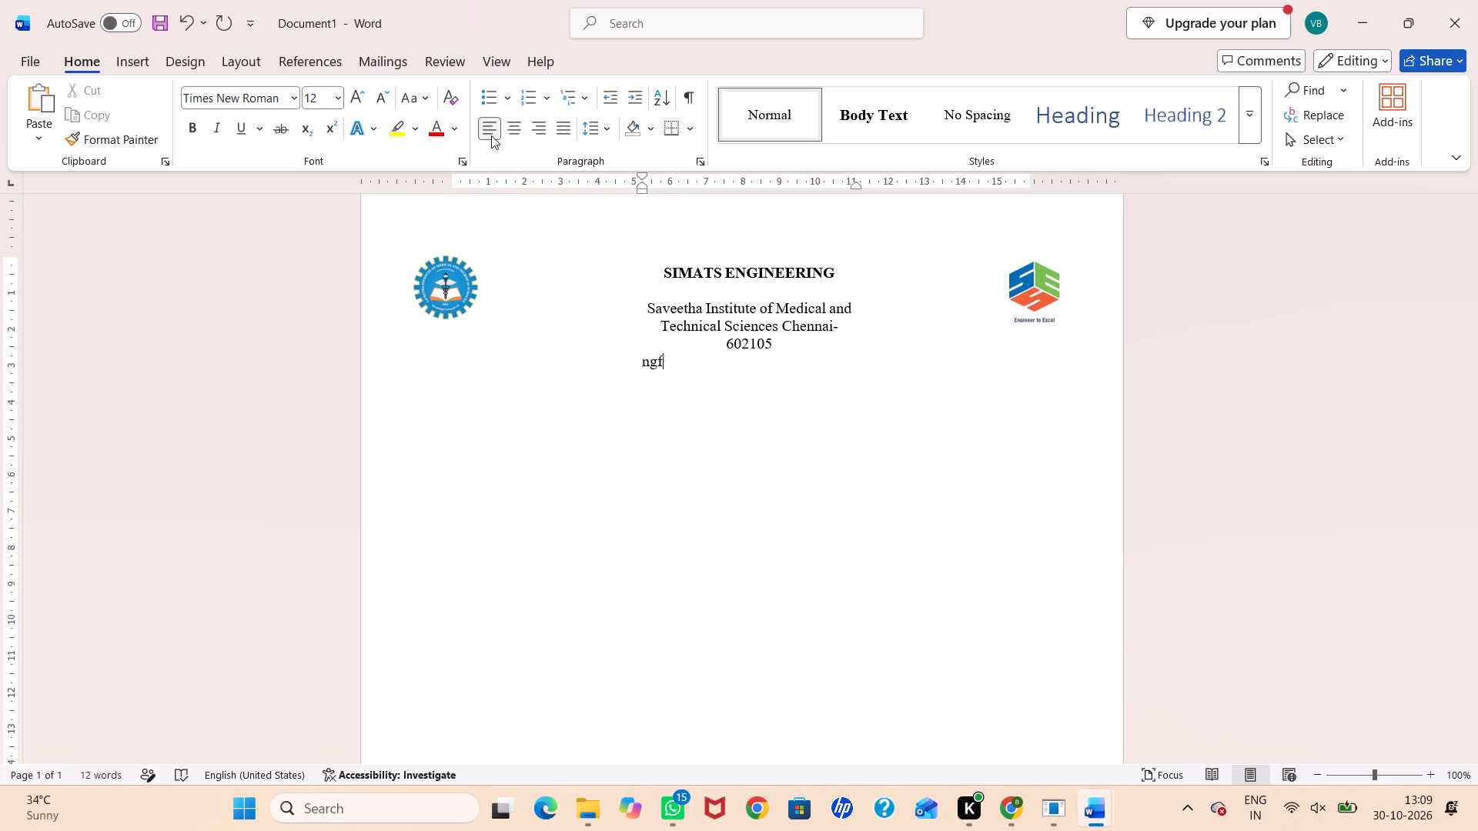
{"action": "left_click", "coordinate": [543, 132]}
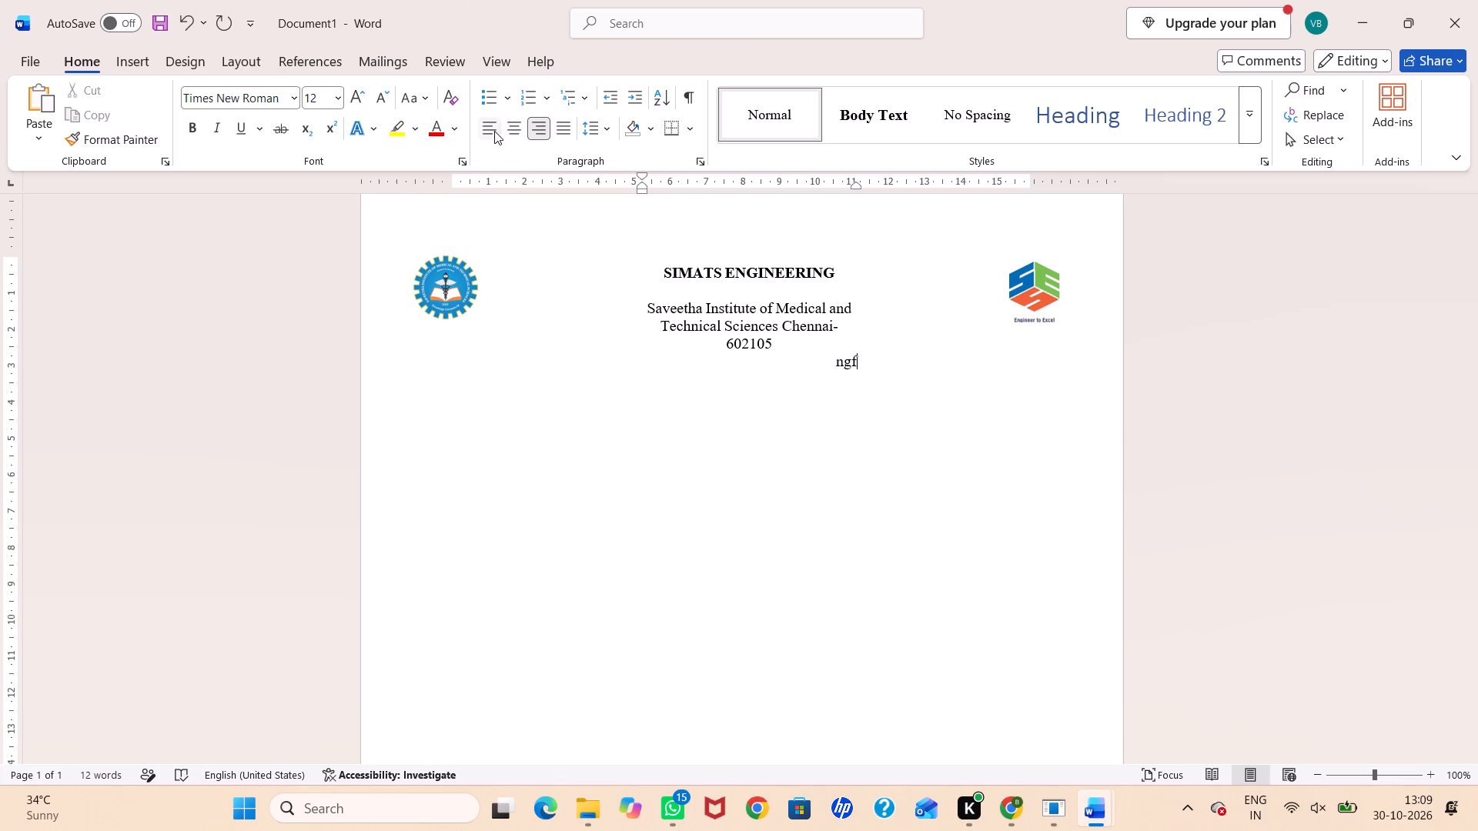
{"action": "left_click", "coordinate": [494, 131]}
Erase the trial text and the new line's left indent, and undo the excess deletion in the 602105 line.
{"action": "key", "text": "BackSpace"}
{"action": "key", "text": "BackSpace"}
{"action": "key", "text": "BackSpace"}
{"action": "key", "text": "BackSpace"}
{"action": "key", "text": "BackSpace"}
{"action": "key", "text": "BackSpace"}
{"action": "key", "text": "BackSpace"}
{"action": "key", "text": "BackSpace"}
{"action": "key", "text": "BackSpace"}
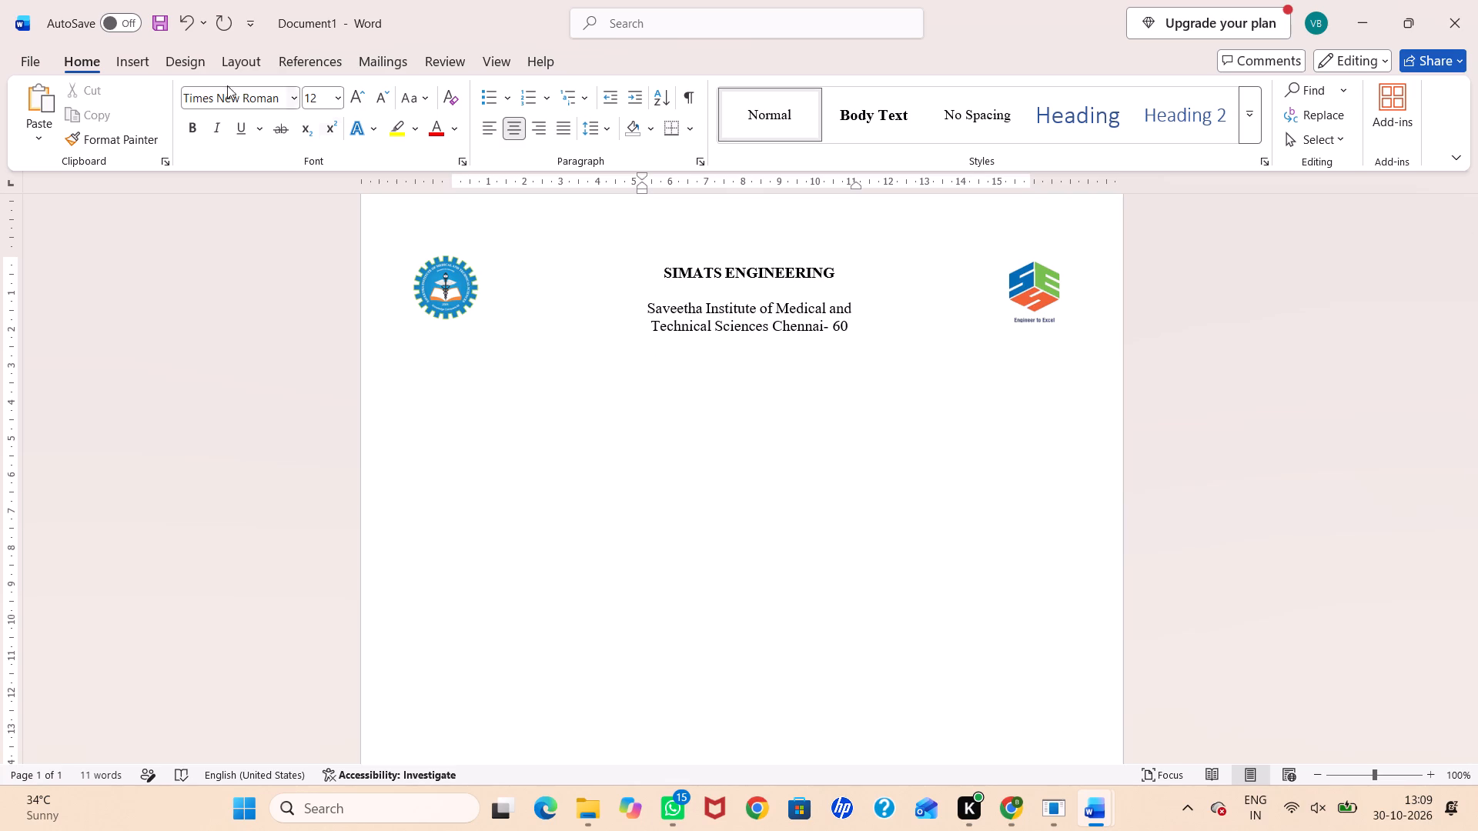
{"action": "left_click", "coordinate": [185, 18]}
{"action": "triple_click", "coordinate": [185, 18]}
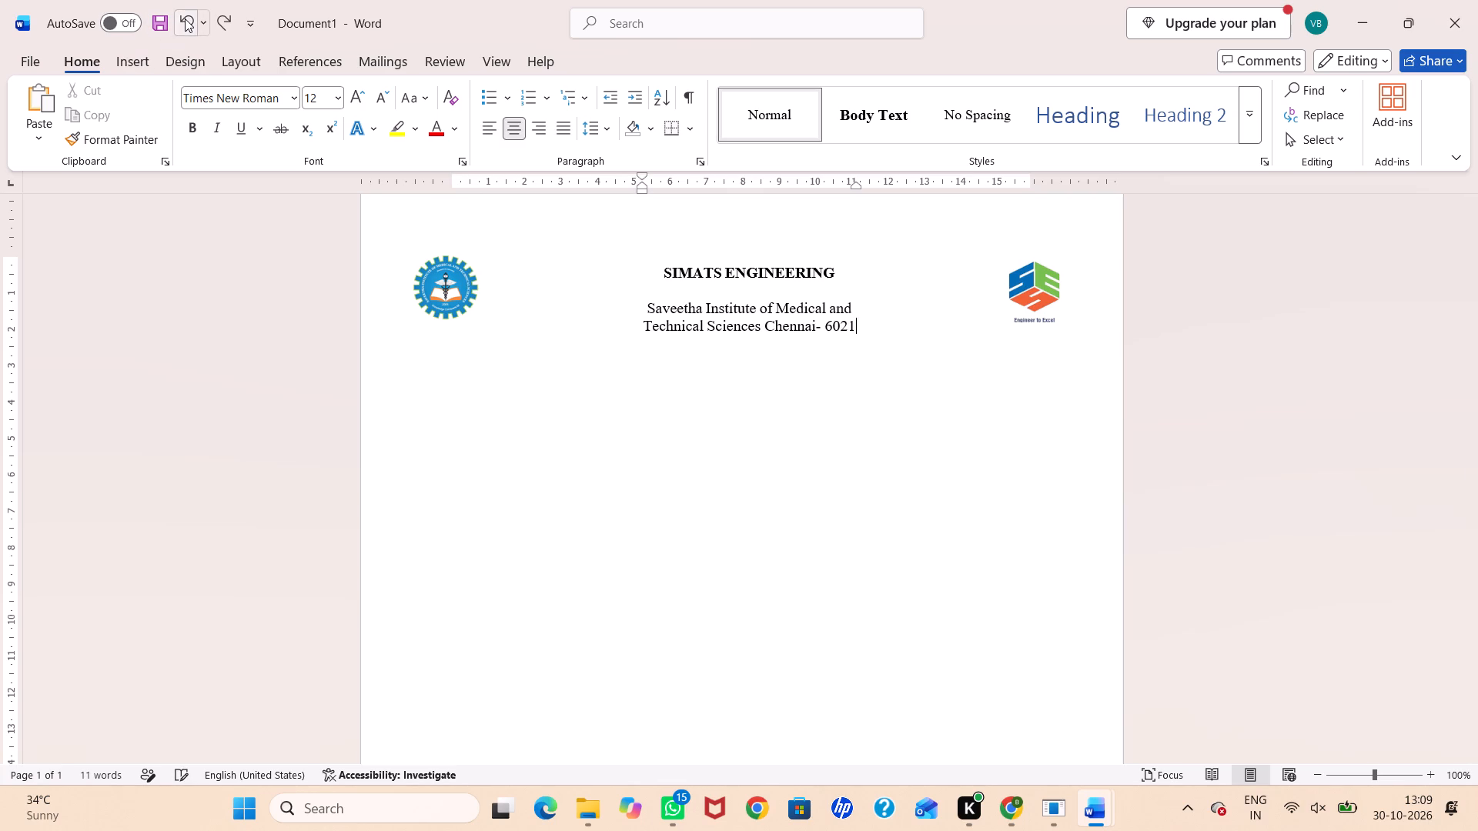
{"action": "left_click", "coordinate": [185, 18]}
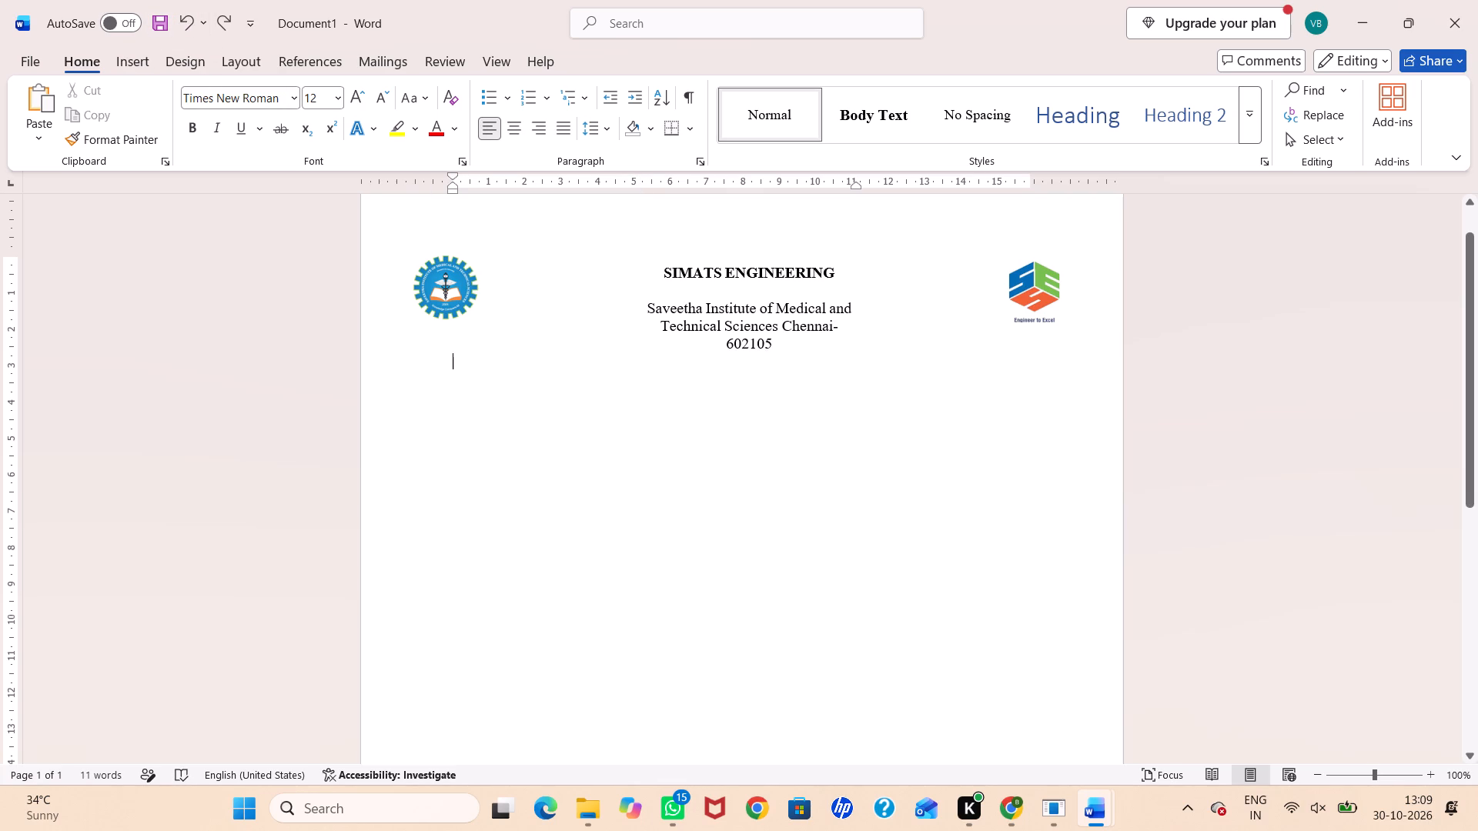
Enter two lines of trial text, Fee and uikl, below the heading and erase them back to the letter F.
{"action": "key", "text": "f"}
{"action": "key", "text": "e"}
{"action": "key", "text": "e"}
{"action": "key", "text": "Return"}
{"action": "key", "text": "u"}
{"action": "key", "text": "i"}
{"action": "type", "text": "kl"}
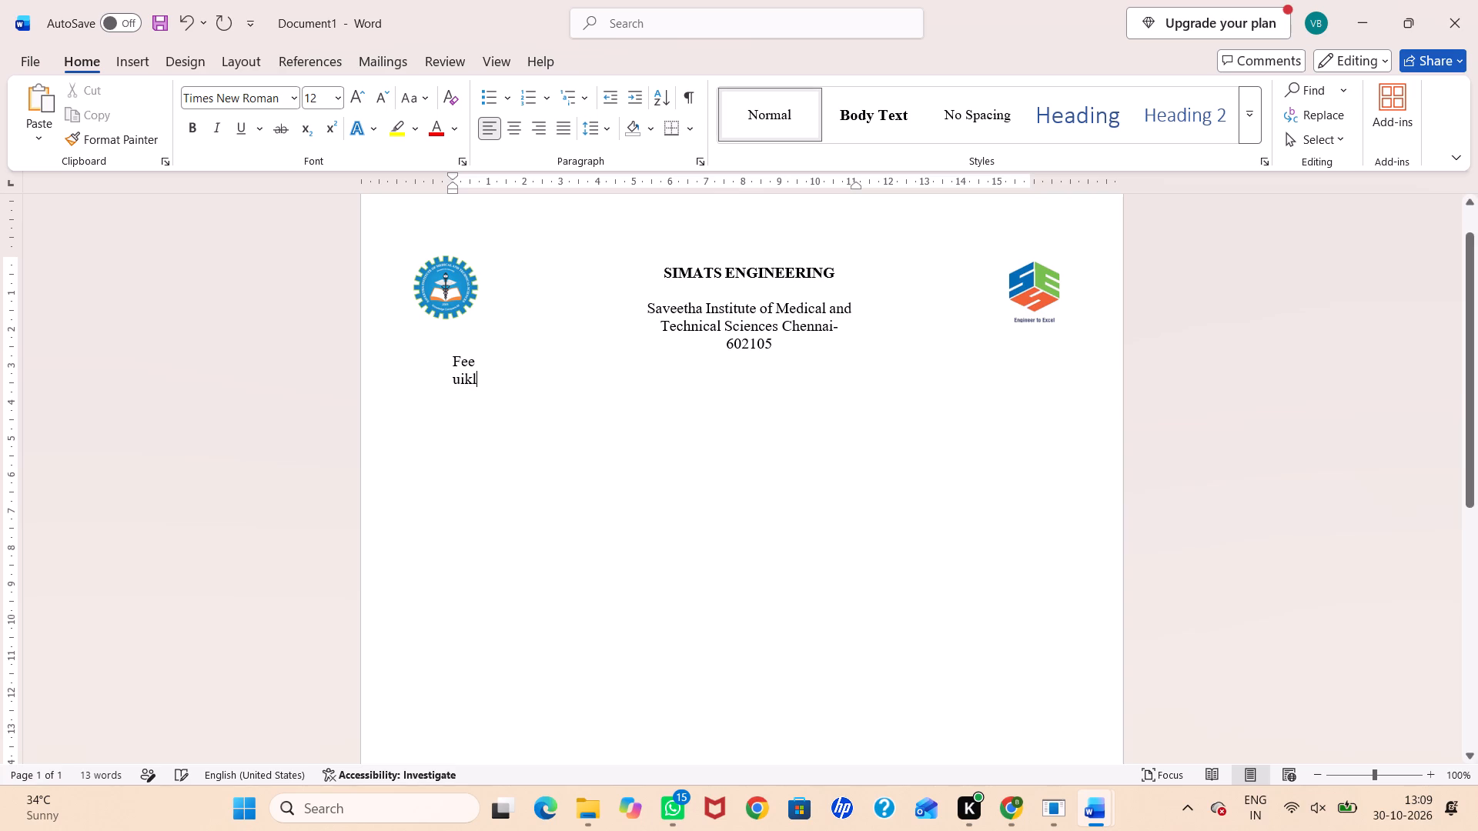
{"action": "key", "text": "BackSpace"}
{"action": "key", "text": "BackSpace"}
{"action": "key", "text": "BackSpace"}
{"action": "key", "text": "BackSpace"}
{"action": "key", "text": "BackSpace"}
{"action": "key", "text": "BackSpace"}
{"action": "key", "text": "BackSpace"}
Switch to Chrome and open the CSA1111-OOAD class in Google Classroom.
{"action": "left_click", "coordinate": [1018, 807]}
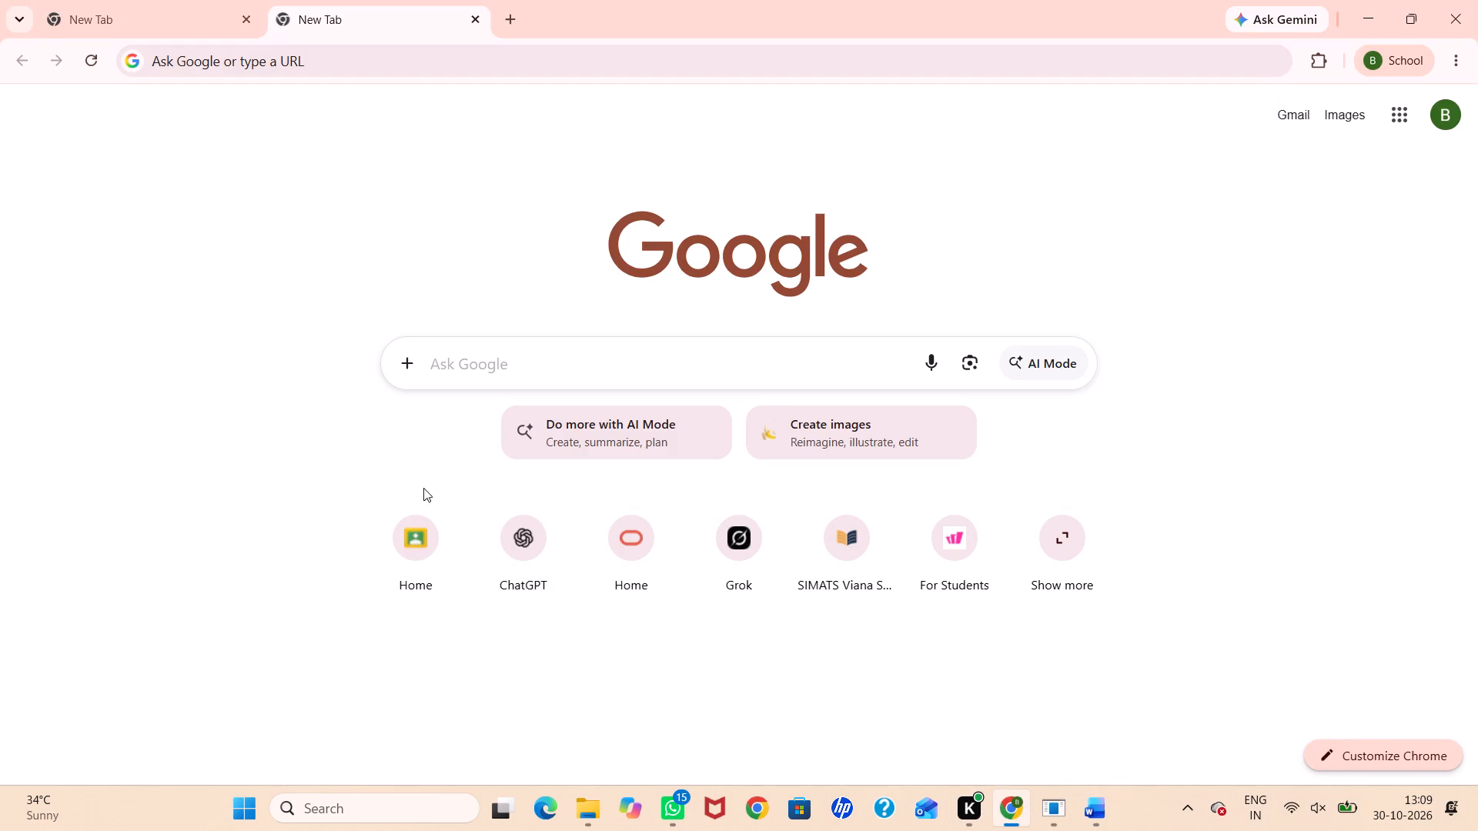
{"action": "left_click", "coordinate": [132, 12]}
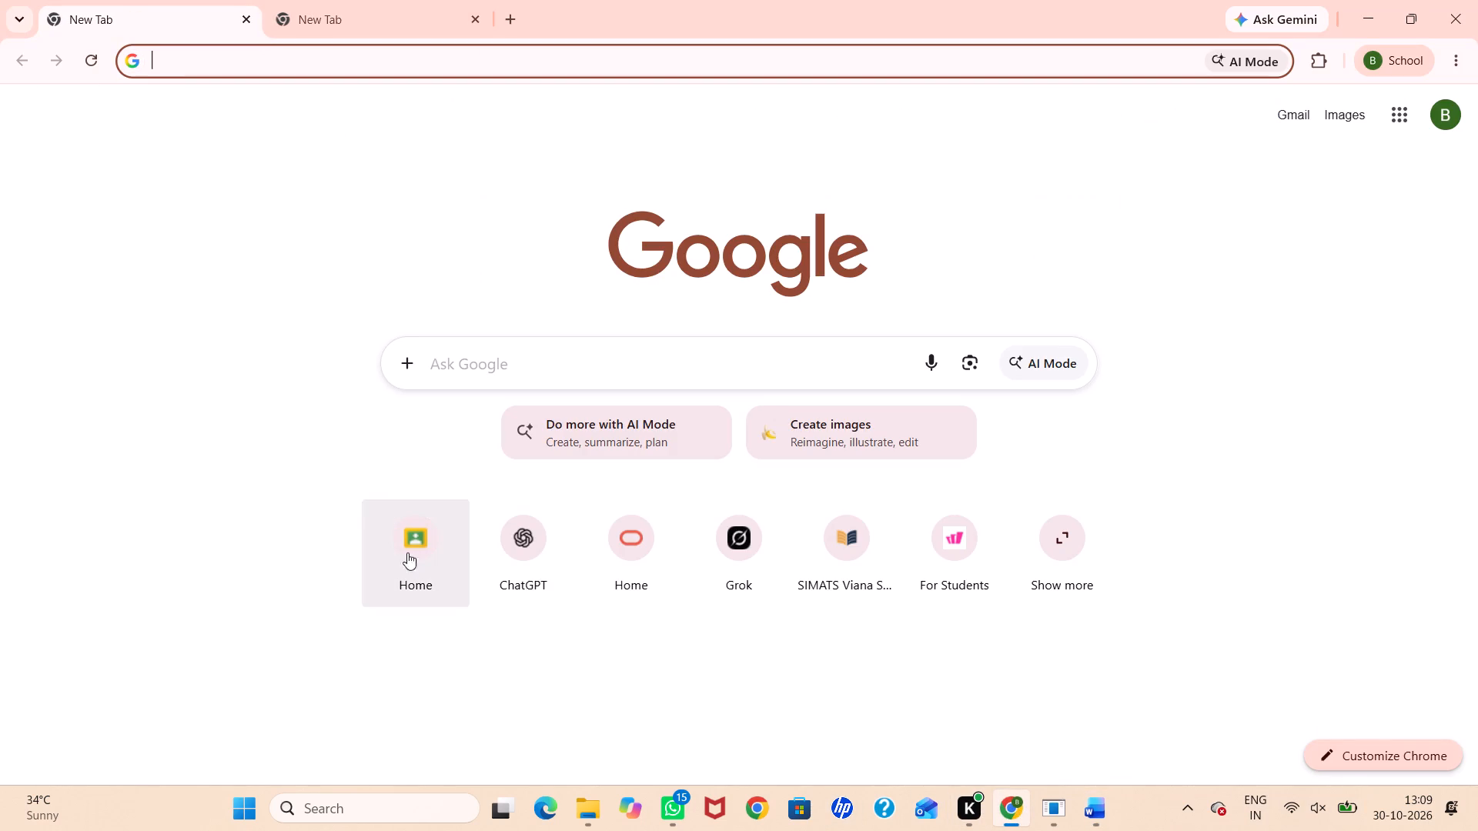
{"action": "left_click", "coordinate": [412, 565]}
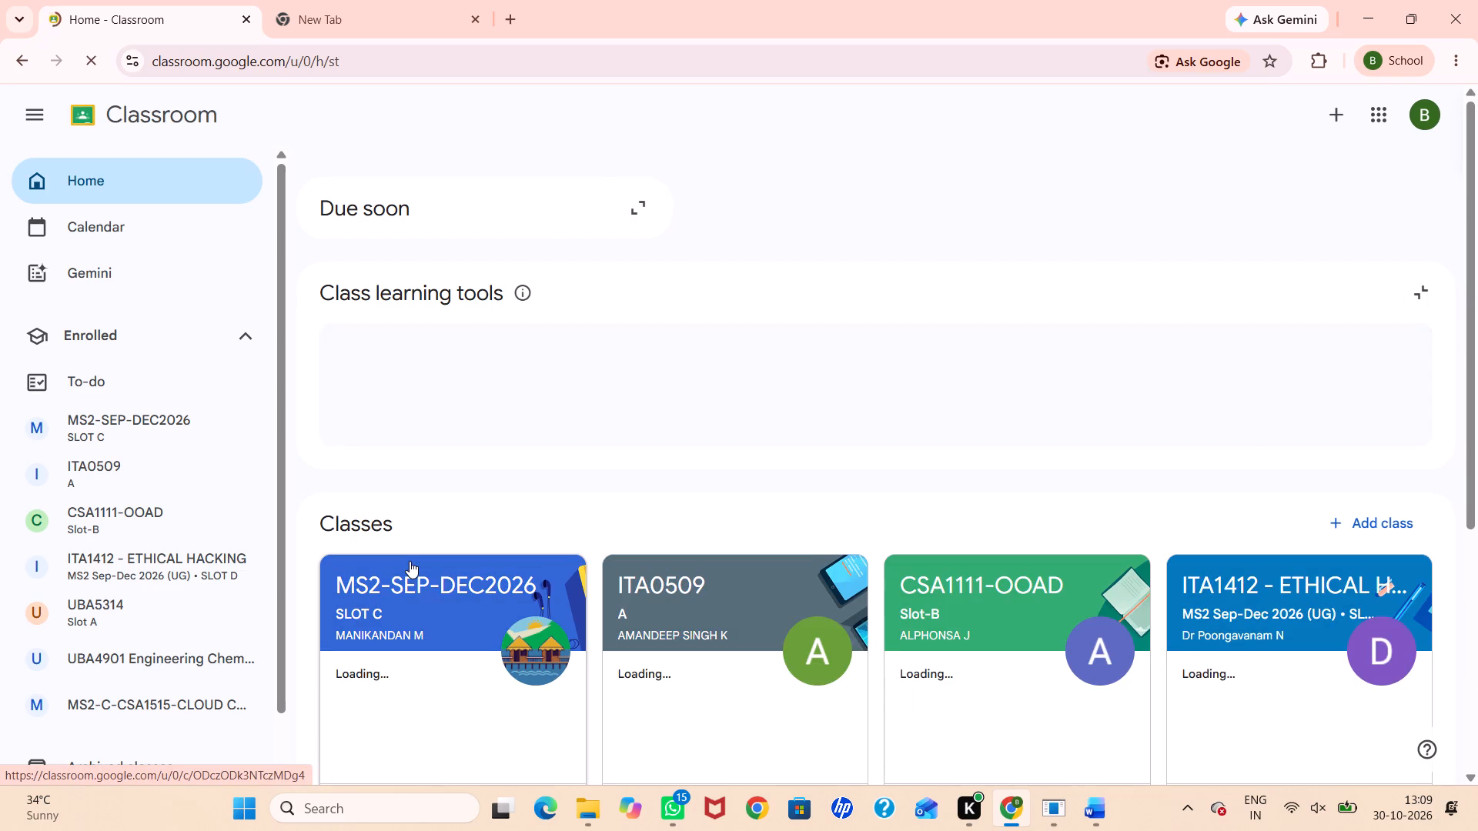
{"action": "left_click", "coordinate": [72, 509]}
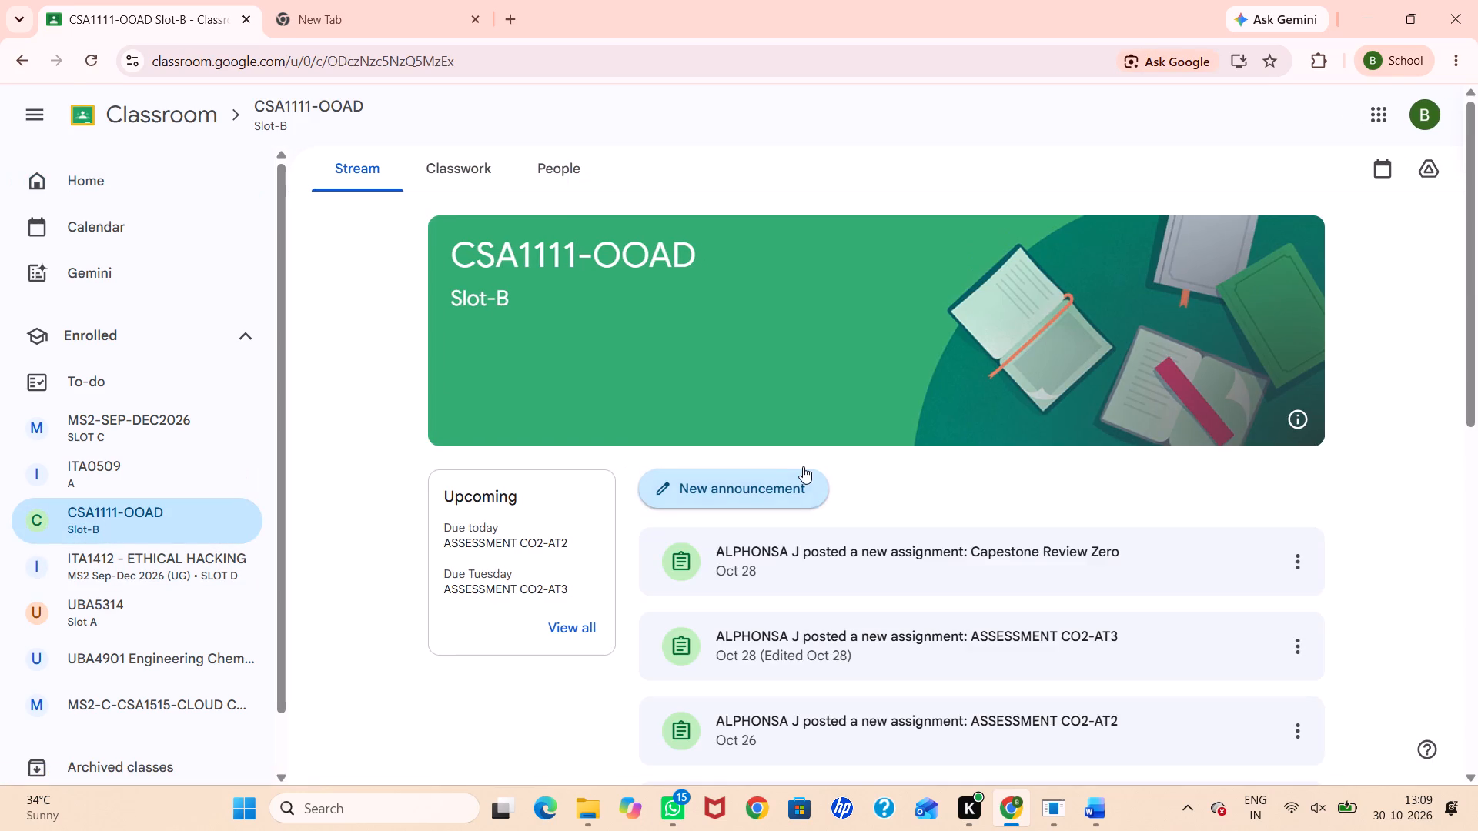
Open OOAD RECORD.pdf from the OOAD Lab Record material in the CSA1111-OOAD class stream.
{"action": "scroll", "coordinate": [805, 469], "scroll_direction": "down", "scroll_amount": 17}
{"action": "scroll", "coordinate": [954, 626], "scroll_direction": "down", "scroll_amount": 4}
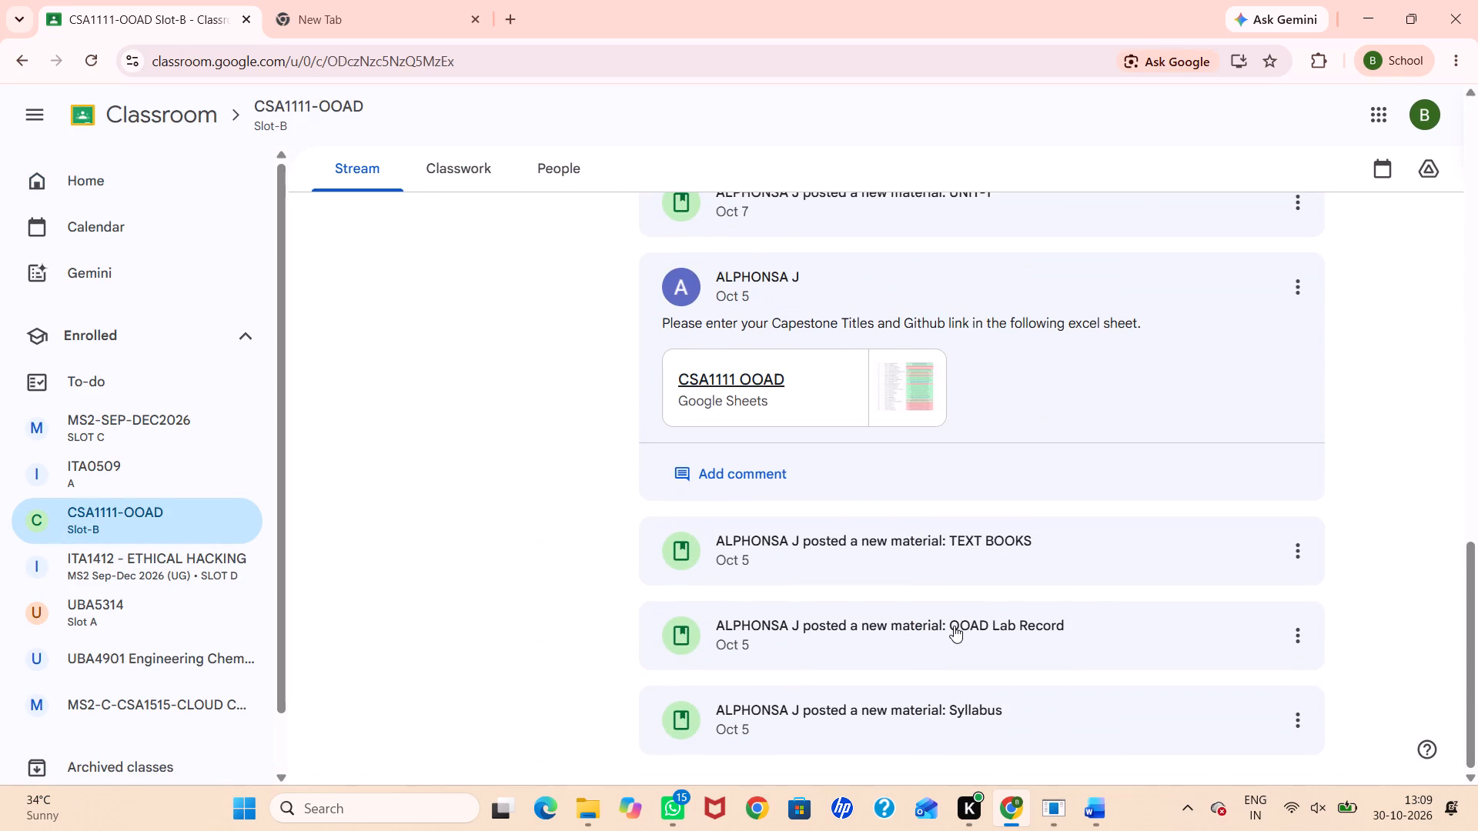
{"action": "left_click", "coordinate": [950, 613]}
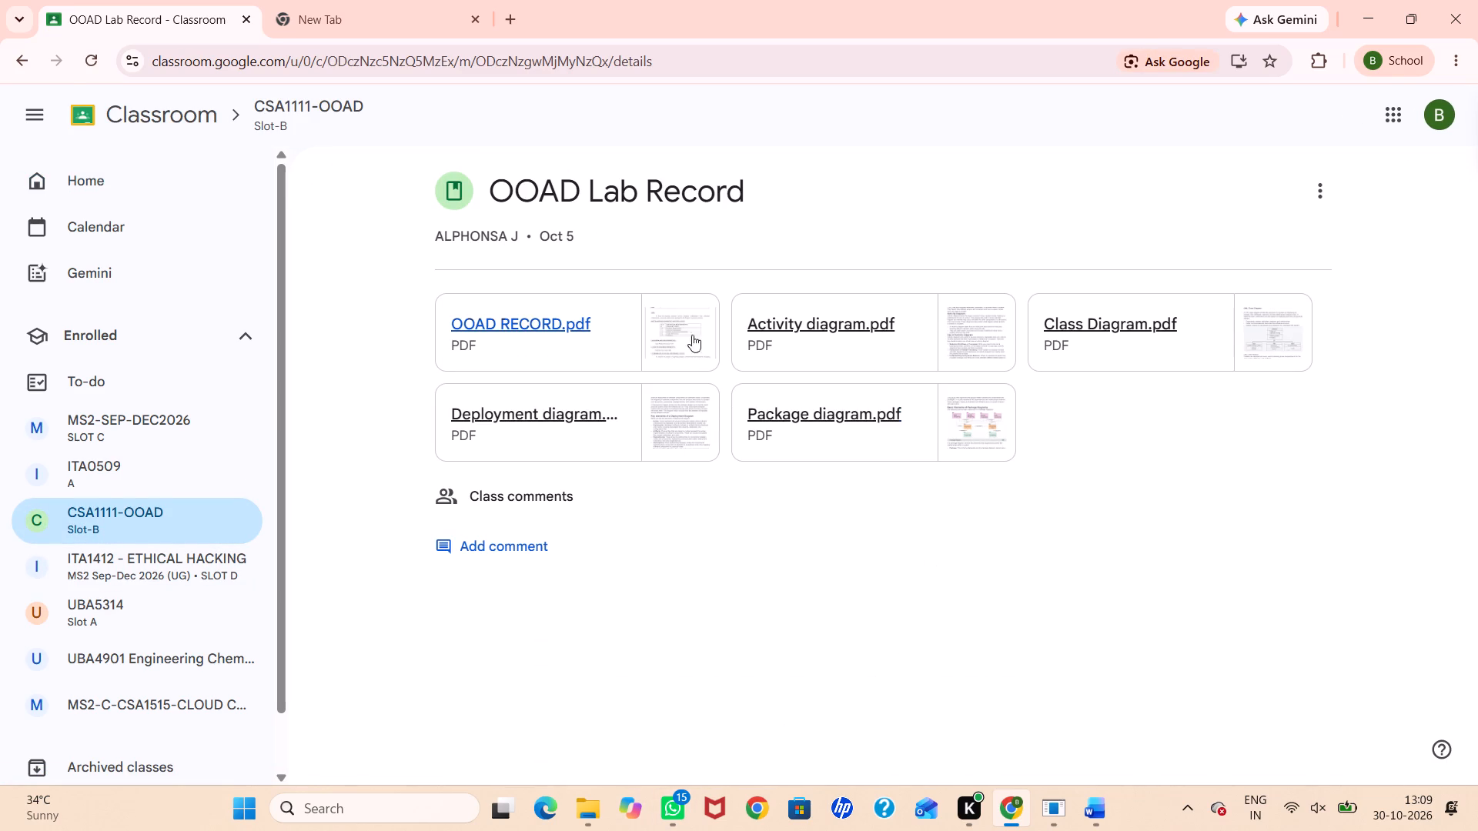
{"action": "left_click", "coordinate": [550, 329]}
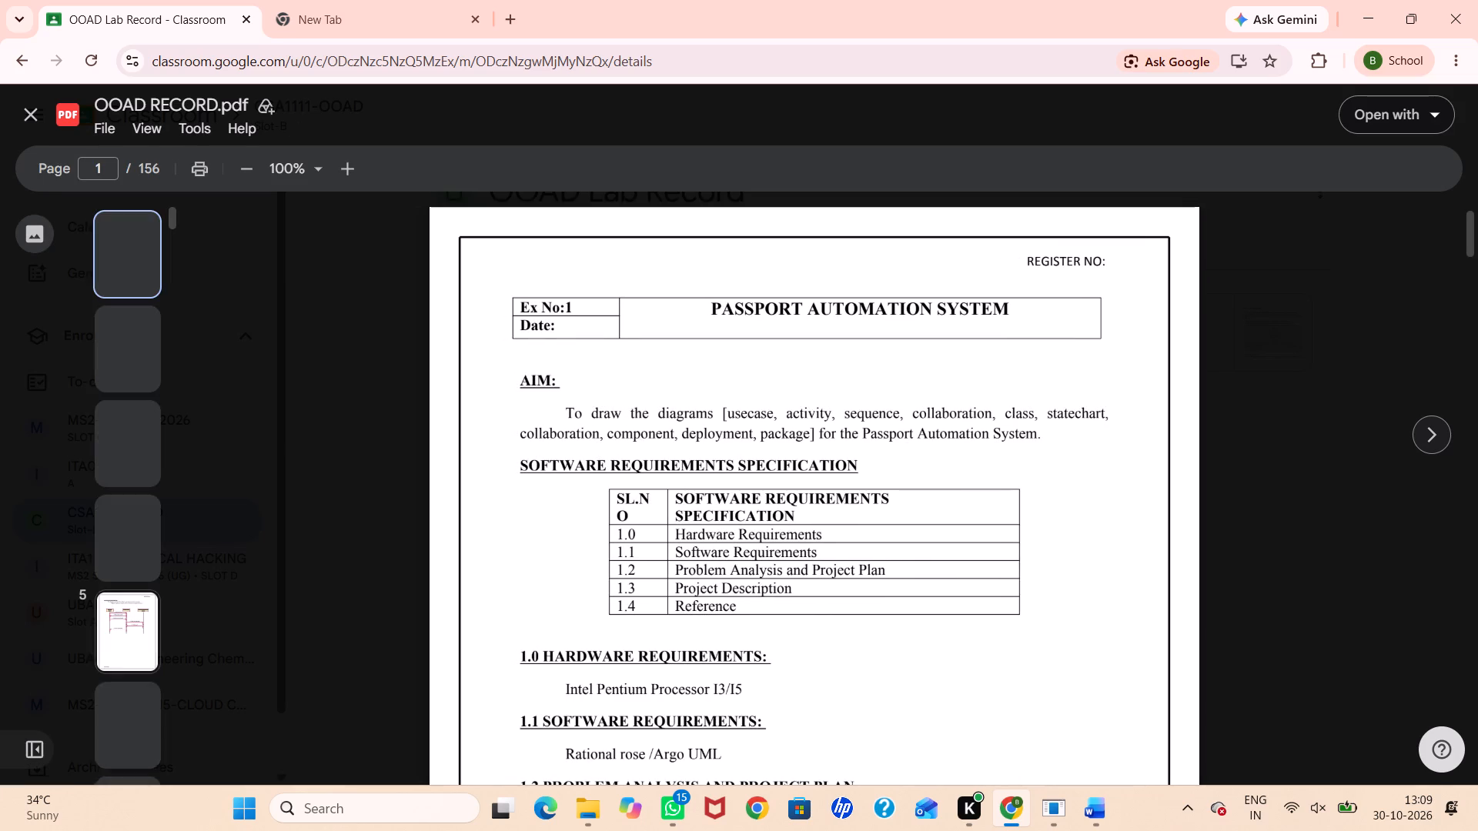
Skim the Passport Automation System page of the PDF and open the file in Google Docs.
{"action": "scroll", "coordinate": [761, 468], "scroll_direction": "up", "scroll_amount": 3}
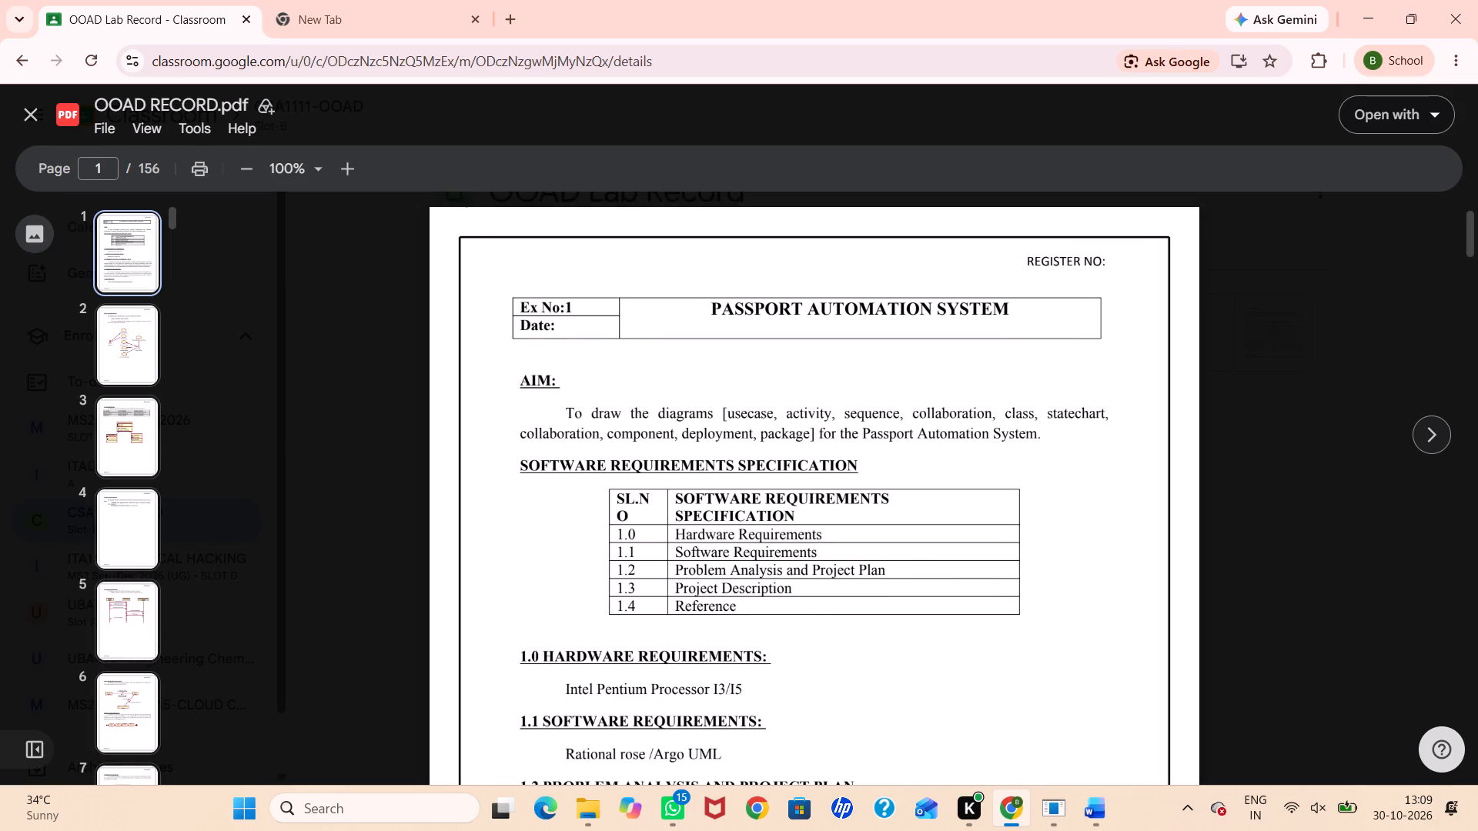
{"action": "scroll", "coordinate": [737, 462], "scroll_direction": "down", "scroll_amount": 4}
{"action": "scroll", "coordinate": [737, 462], "scroll_direction": "up", "scroll_amount": 1}
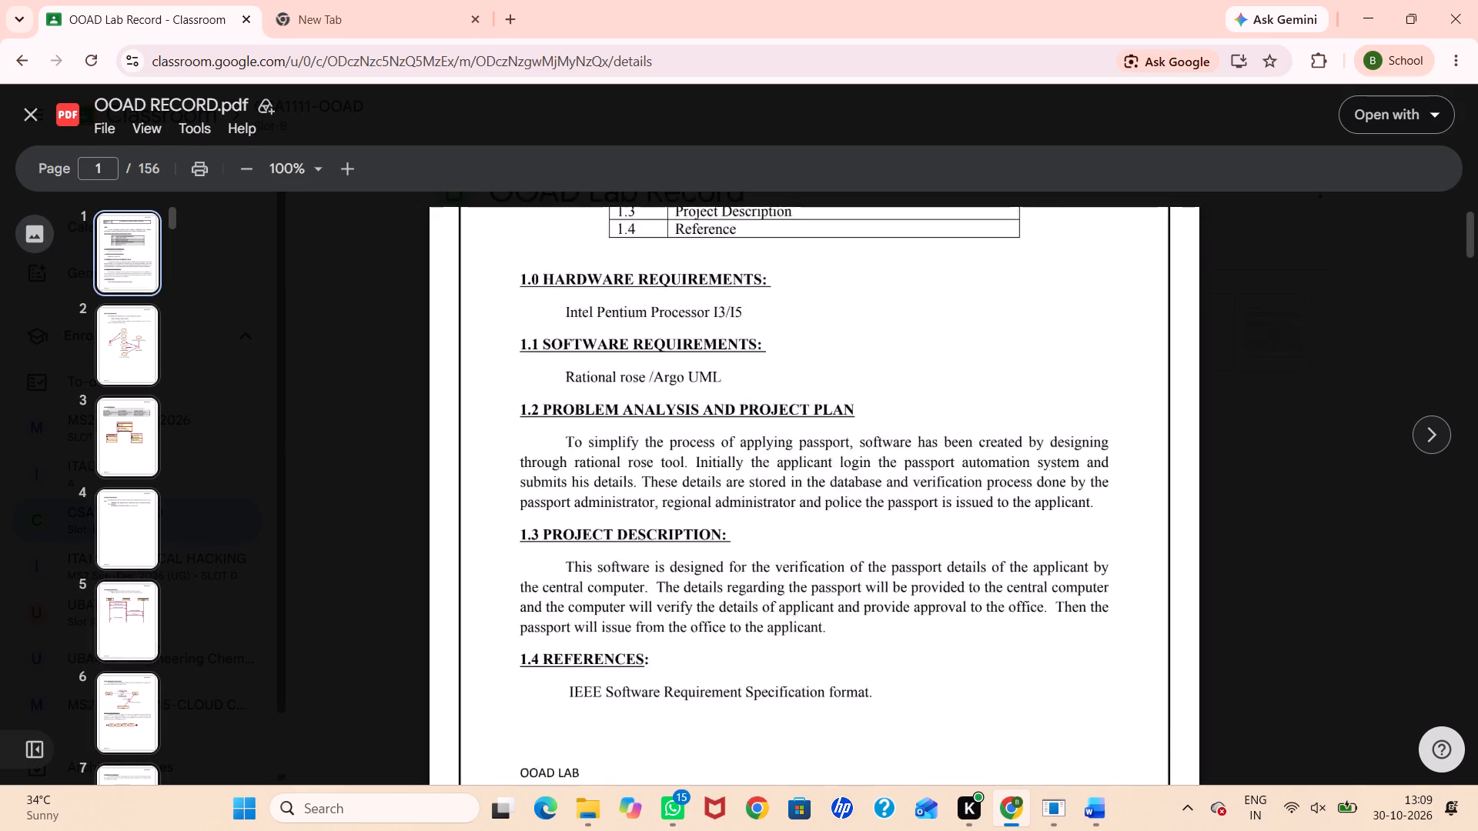
{"action": "scroll", "coordinate": [737, 462], "scroll_direction": "down", "scroll_amount": 6}
{"action": "scroll", "coordinate": [756, 454], "scroll_direction": "up", "scroll_amount": 5}
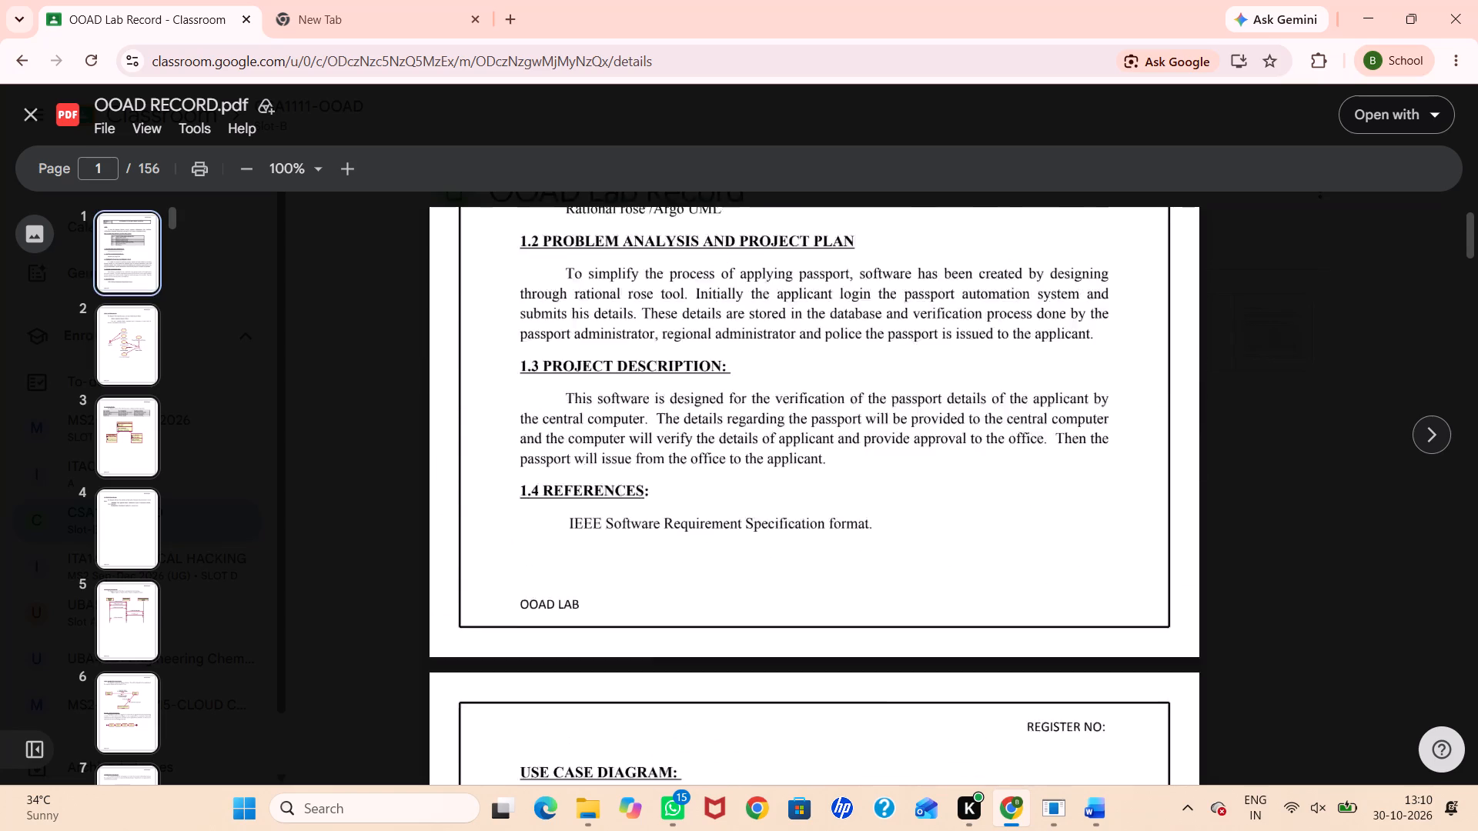
{"action": "scroll", "coordinate": [757, 454], "scroll_direction": "up", "scroll_amount": 3}
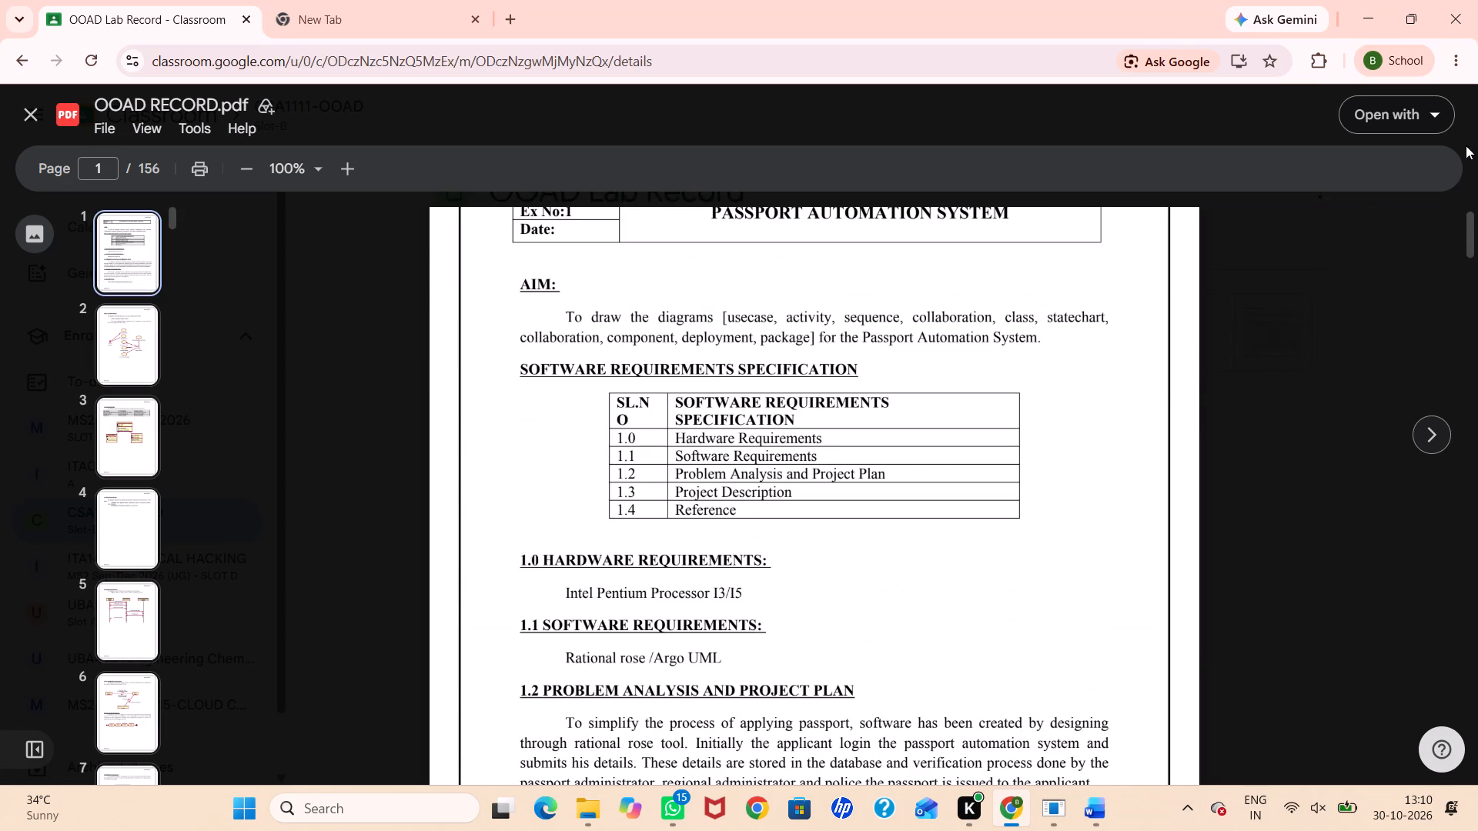
{"action": "left_click", "coordinate": [1427, 113]}
{"action": "left_click", "coordinate": [1246, 235]}
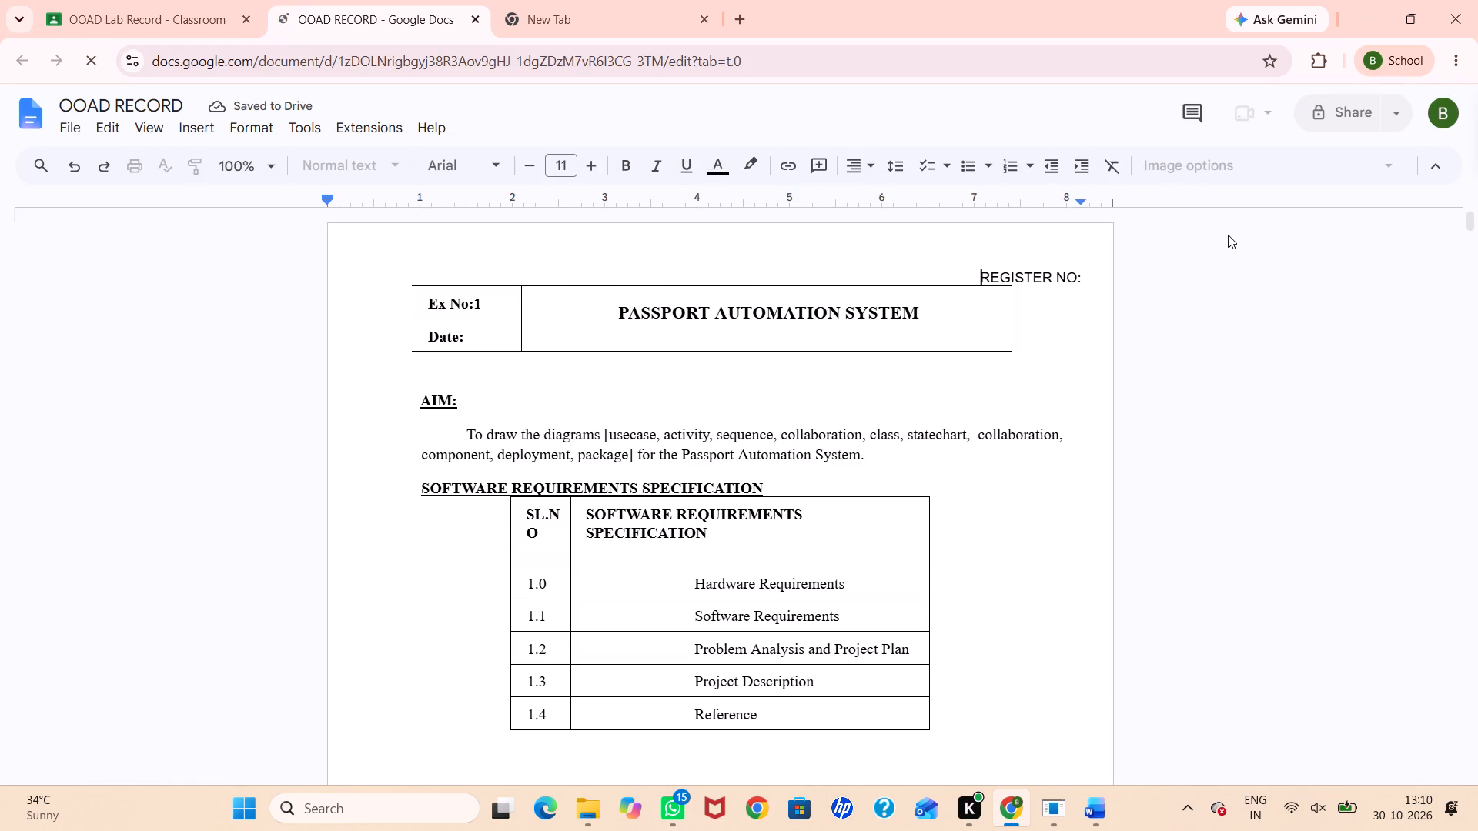
Look through the opening pages of the converted OOAD RECORD document, down to the use case diagram section.
{"action": "scroll", "coordinate": [845, 391], "scroll_direction": "down", "scroll_amount": 6}
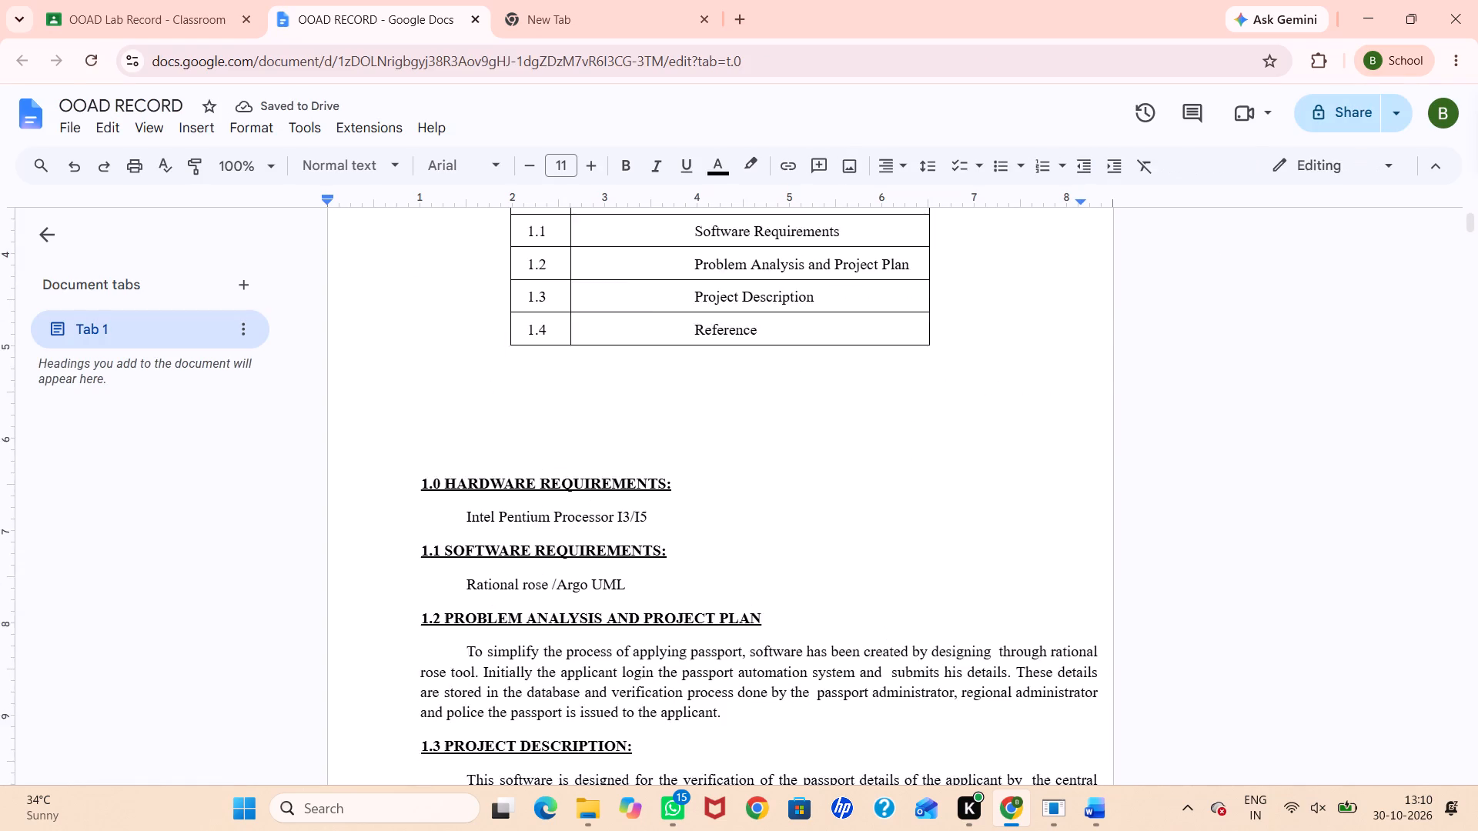
{"action": "scroll", "coordinate": [845, 380], "scroll_direction": "down", "scroll_amount": 3}
{"action": "scroll", "coordinate": [429, 452], "scroll_direction": "down", "scroll_amount": 4}
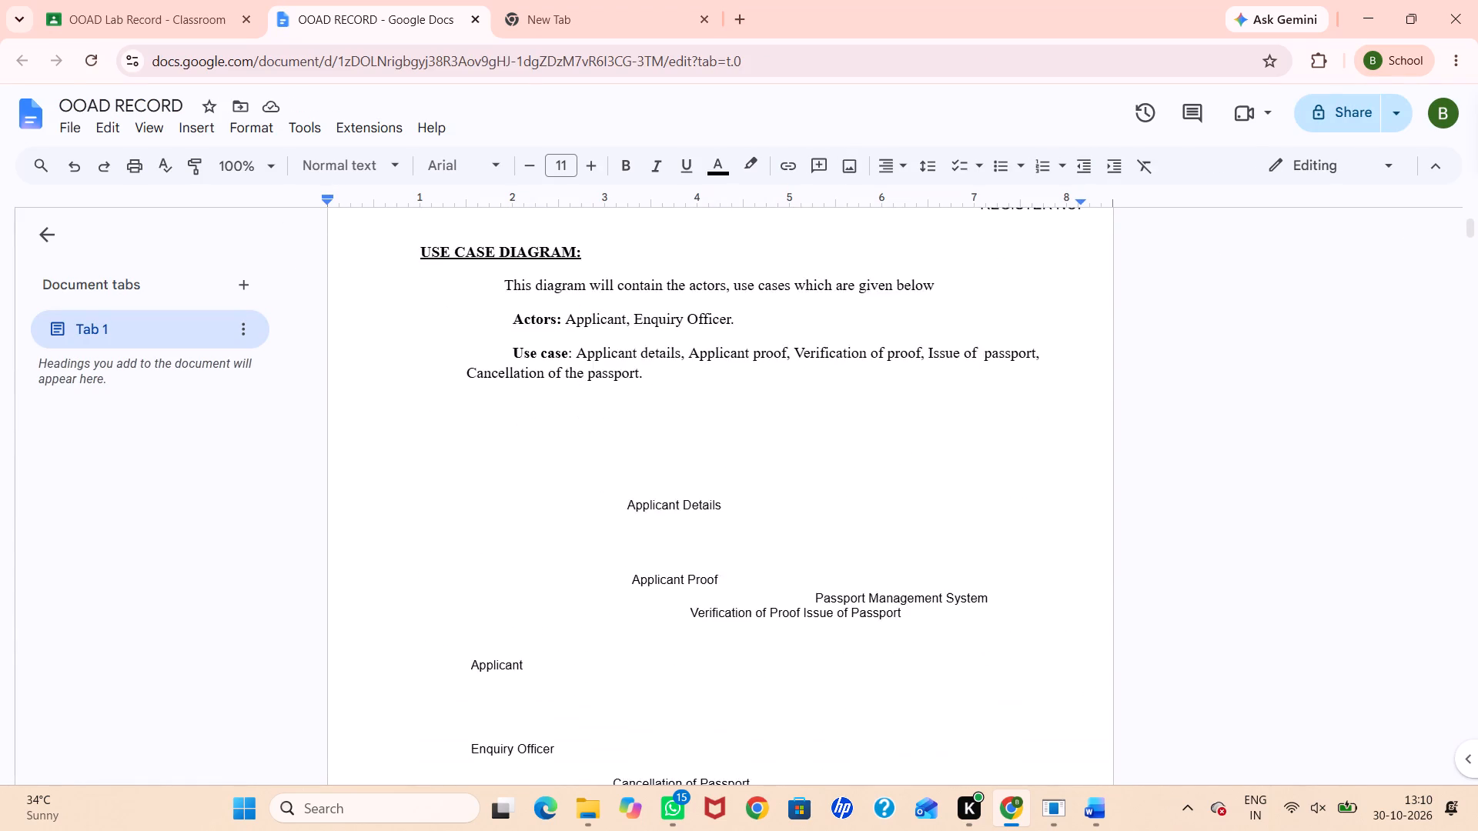
{"action": "scroll", "coordinate": [432, 446], "scroll_direction": "down", "scroll_amount": 4}
{"action": "scroll", "coordinate": [432, 446], "scroll_direction": "up", "scroll_amount": 8}
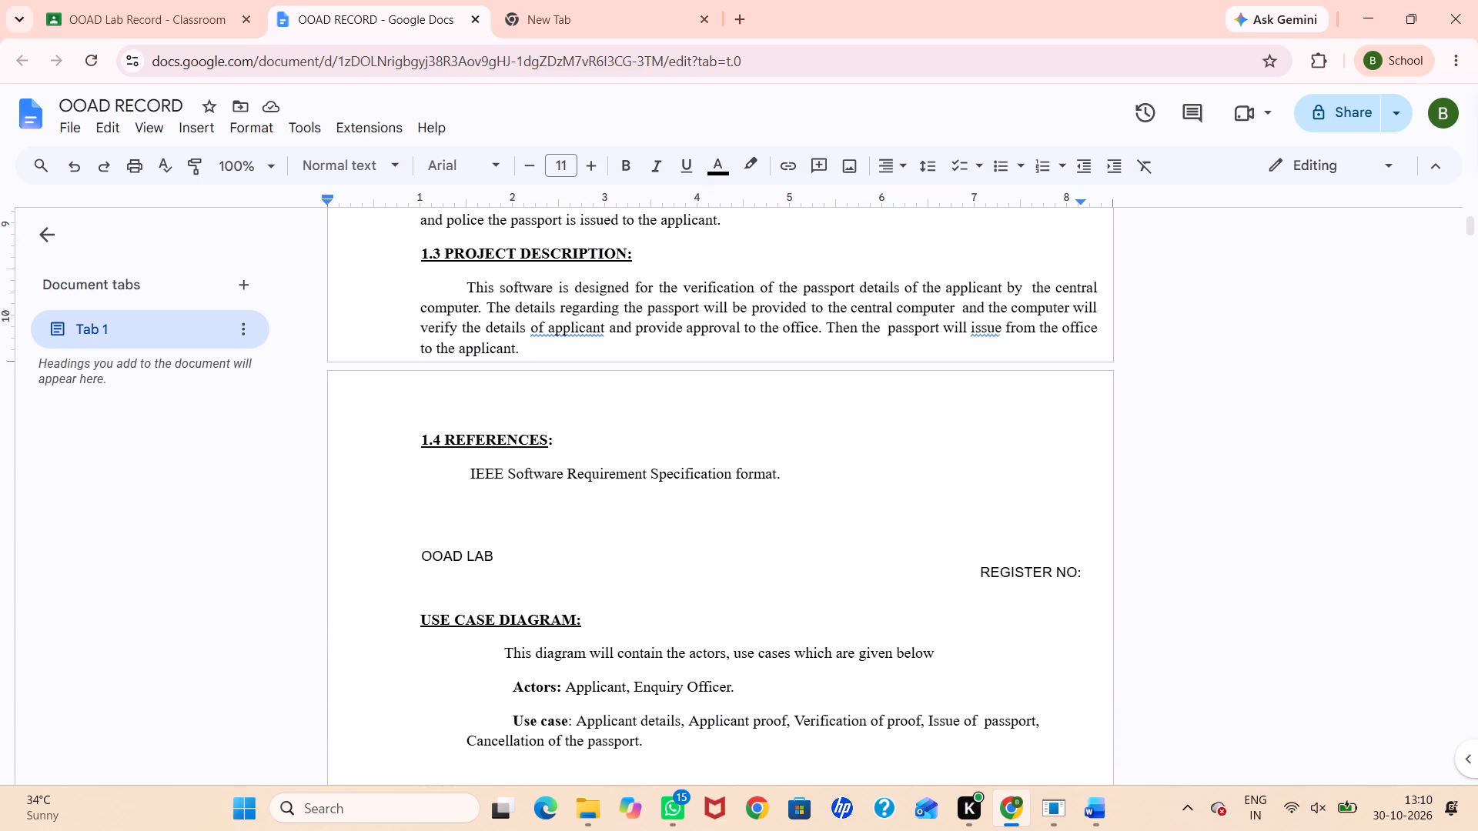
{"action": "scroll", "coordinate": [557, 421], "scroll_direction": "up", "scroll_amount": 10}
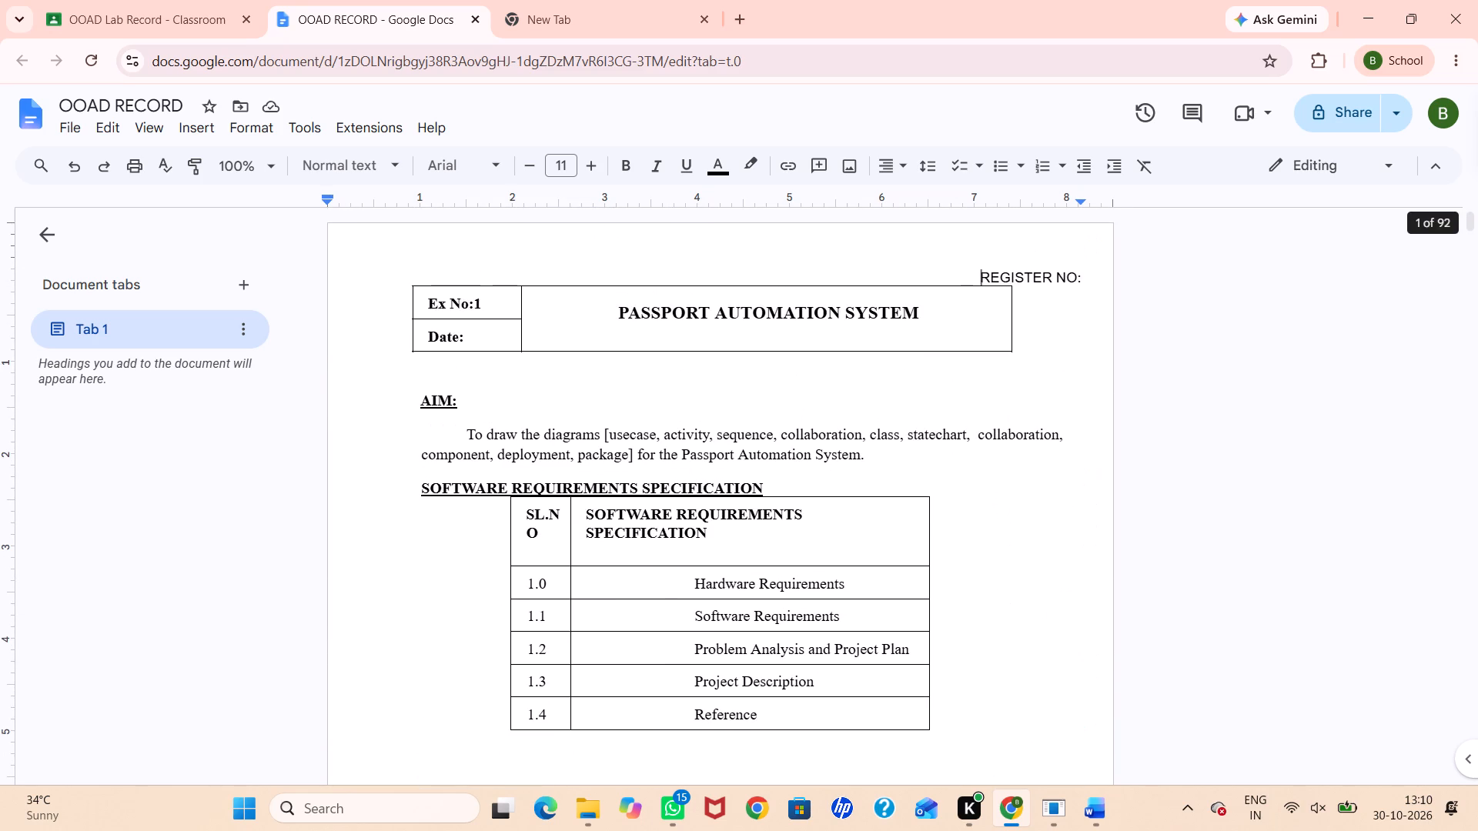
{"action": "scroll", "coordinate": [542, 382], "scroll_direction": "up", "scroll_amount": 2}
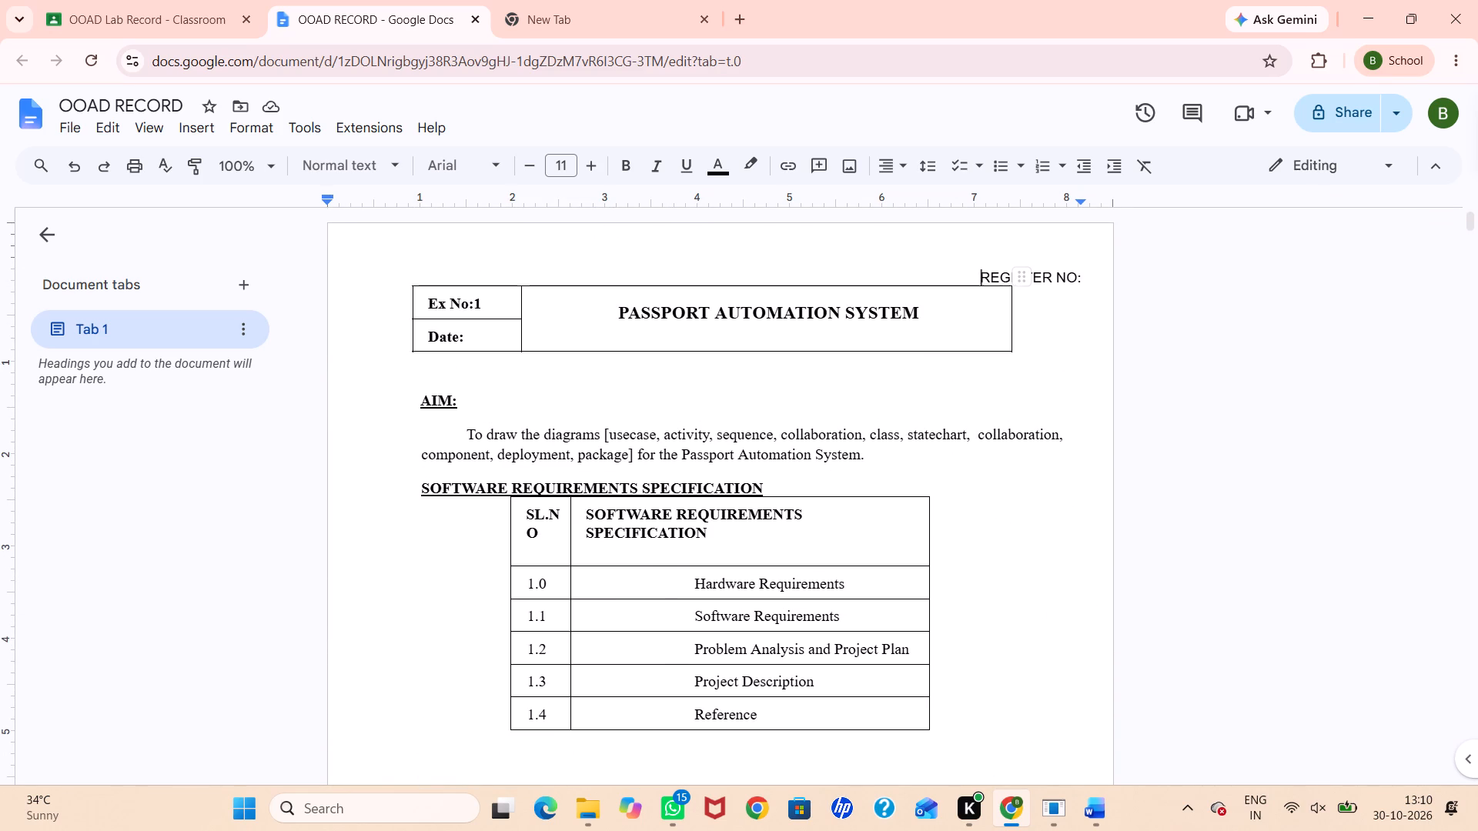
Copy the Passport Automation System content from the first REGISTER NO line through the use case description ending in Cancellation of the passport.
{"action": "left_click", "coordinate": [412, 262]}
{"action": "left_click_drag", "start_coordinate": [416, 262], "coordinate": [563, 595]}
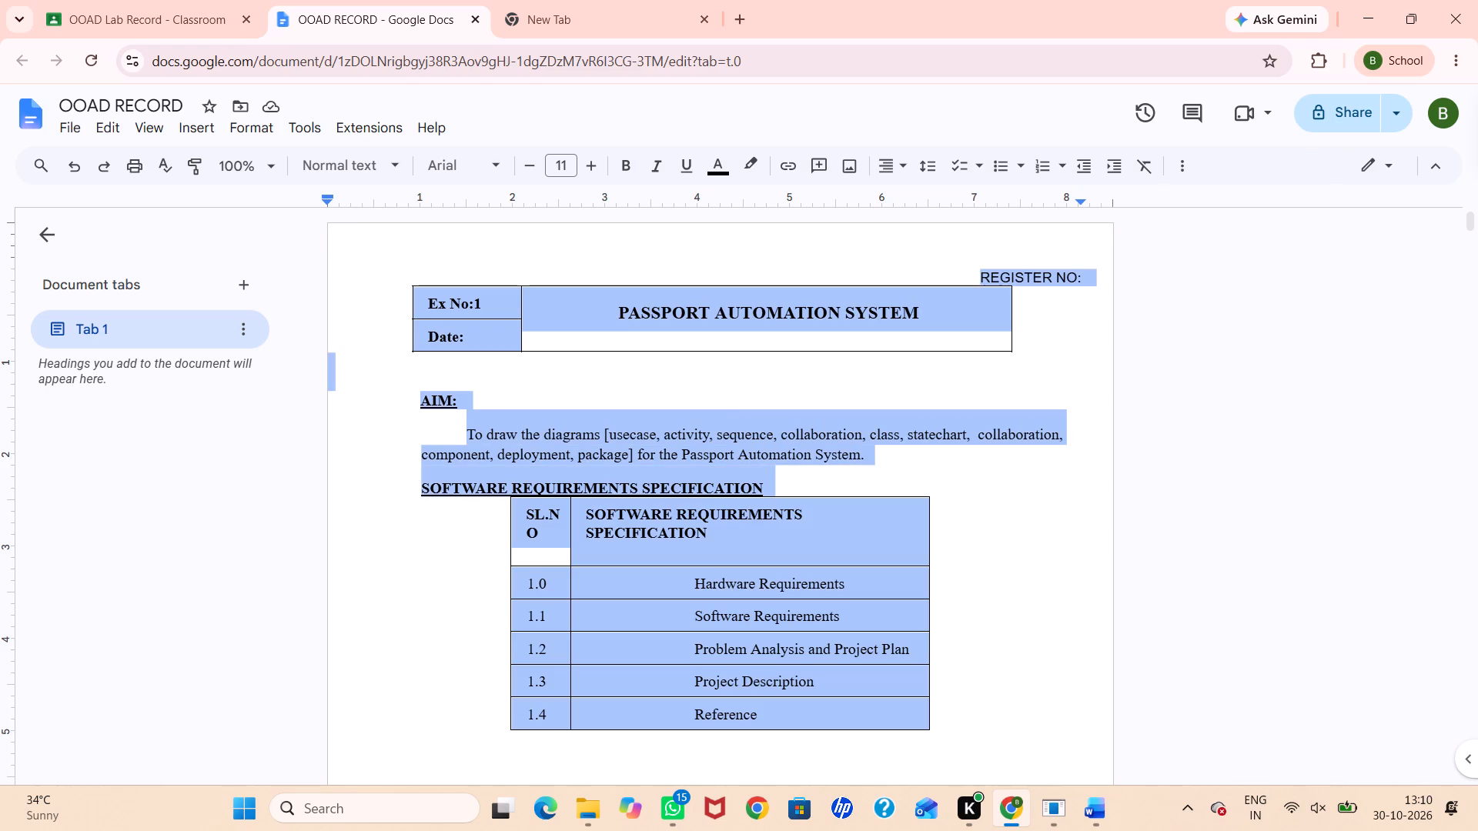
{"action": "left_click_drag", "start_coordinate": [563, 595], "coordinate": [596, 701]}
{"action": "scroll", "coordinate": [585, 696], "scroll_direction": "down", "scroll_amount": 2}
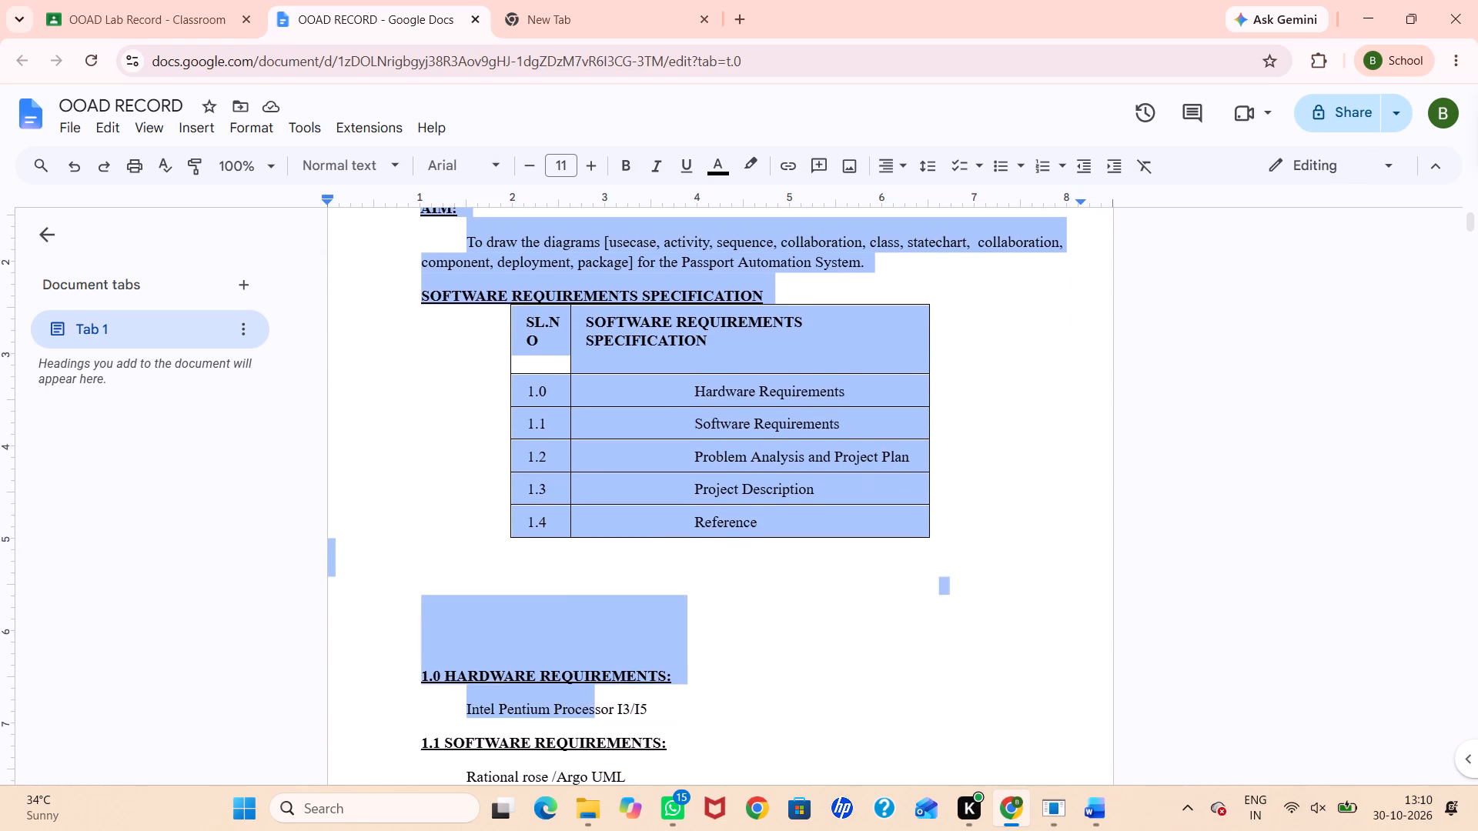
{"action": "left_click_drag", "start_coordinate": [596, 701], "coordinate": [582, 721]}
{"action": "scroll", "coordinate": [594, 707], "scroll_direction": "down", "scroll_amount": 8}
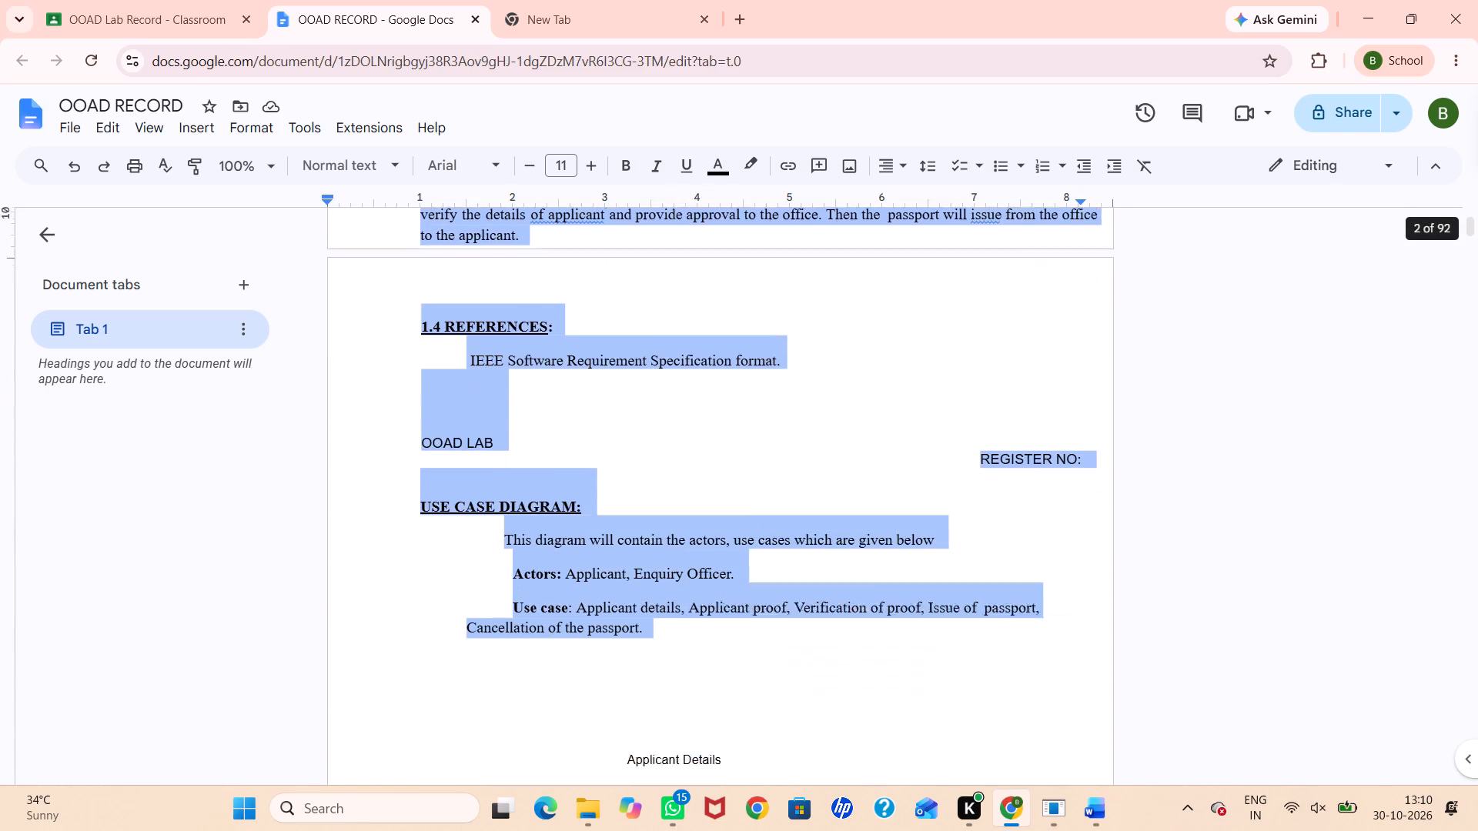
{"action": "left_click_drag", "start_coordinate": [582, 721], "coordinate": [650, 542]}
{"action": "scroll", "coordinate": [570, 696], "scroll_direction": "down", "scroll_amount": 1}
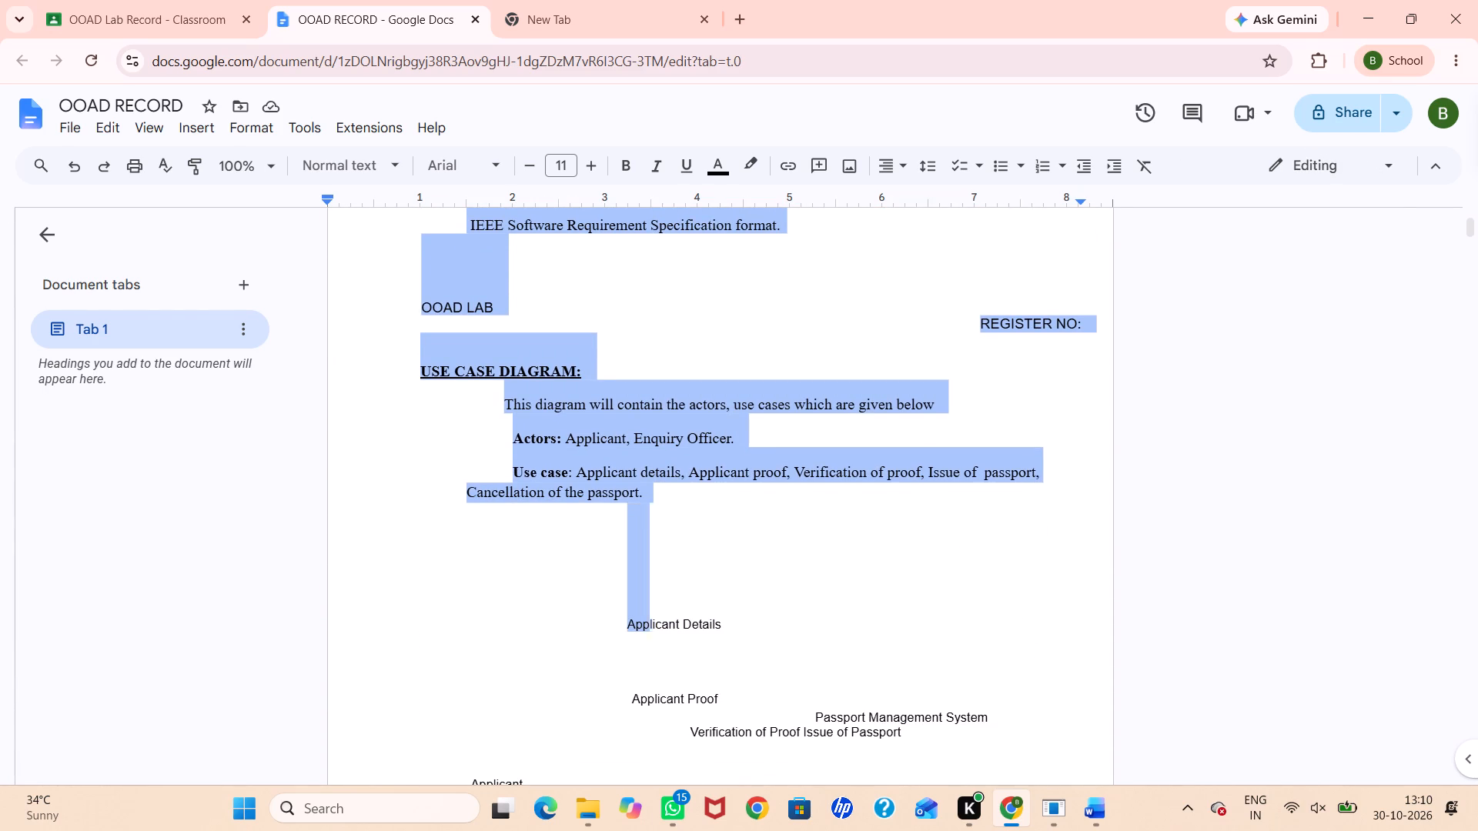
{"action": "left_click_drag", "start_coordinate": [650, 542], "coordinate": [669, 489]}
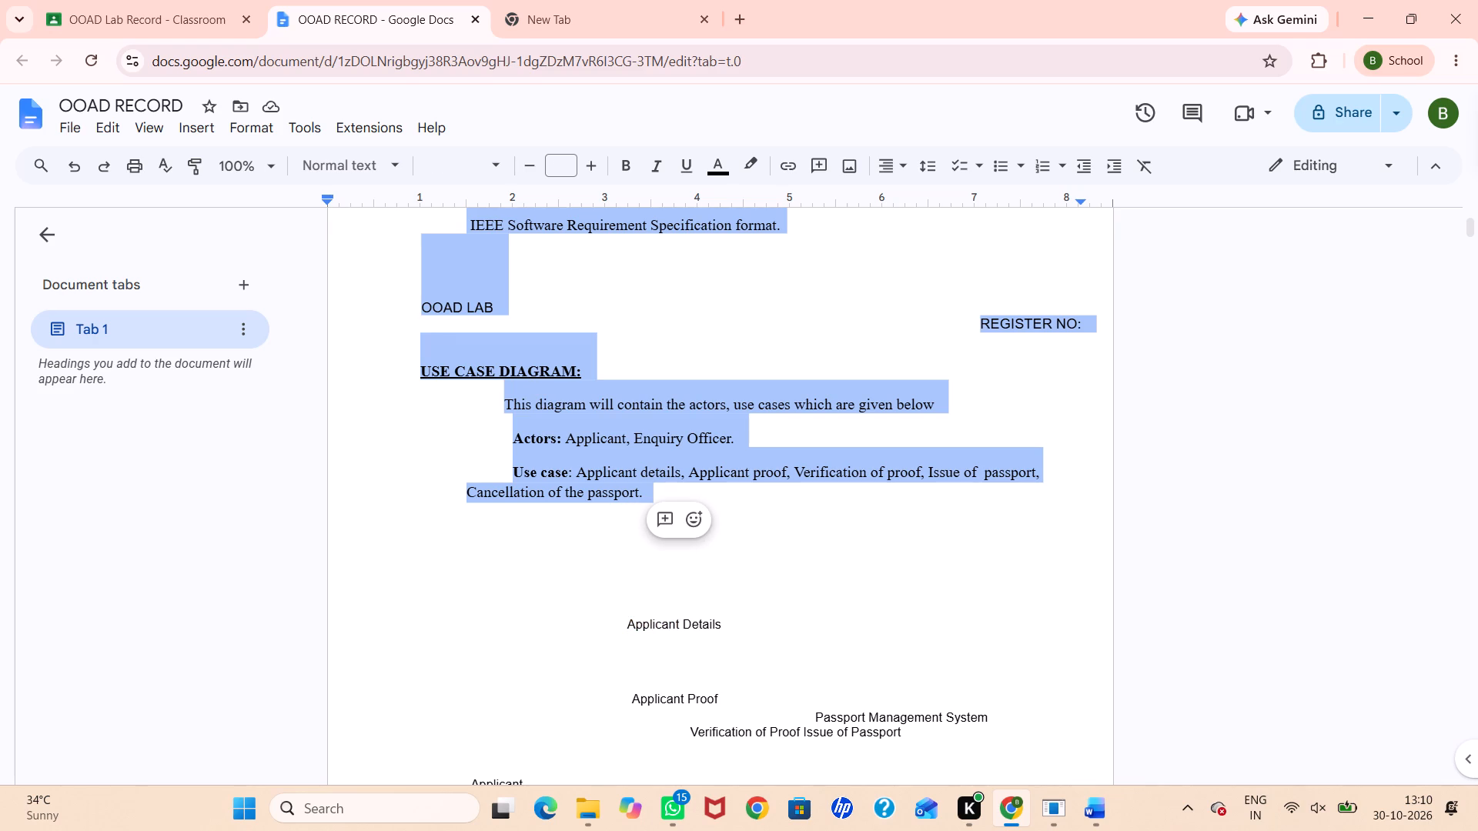
{"action": "key", "text": "ctrl+c"}
Switch to Word, erase the leftover letter F and paste the copied content below the SIMATS Engineering heading.
{"action": "key", "text": "alt+Tab"}
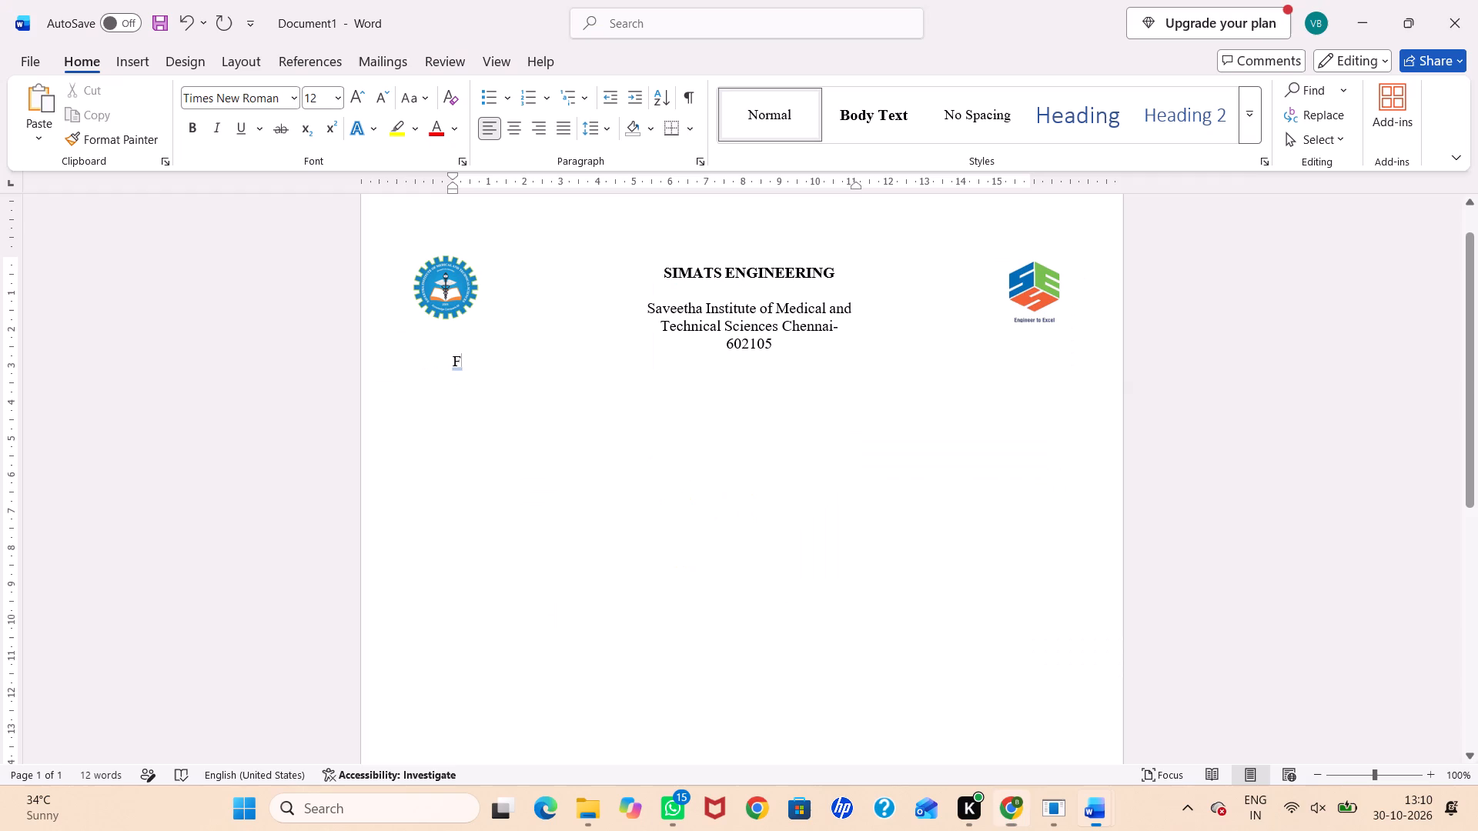
{"action": "key", "text": "BackSpace"}
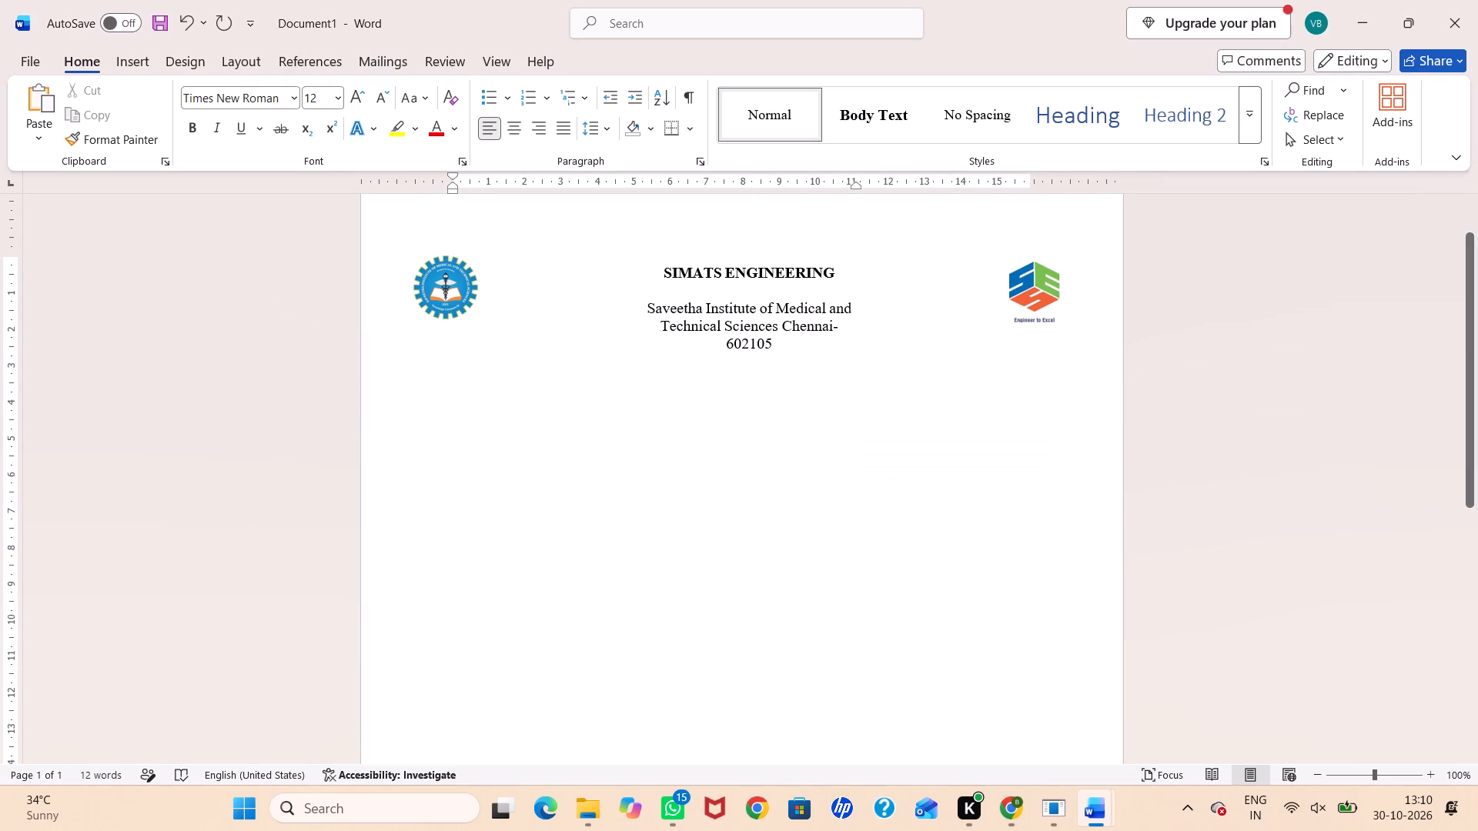
{"action": "key", "text": "ctrl+v"}
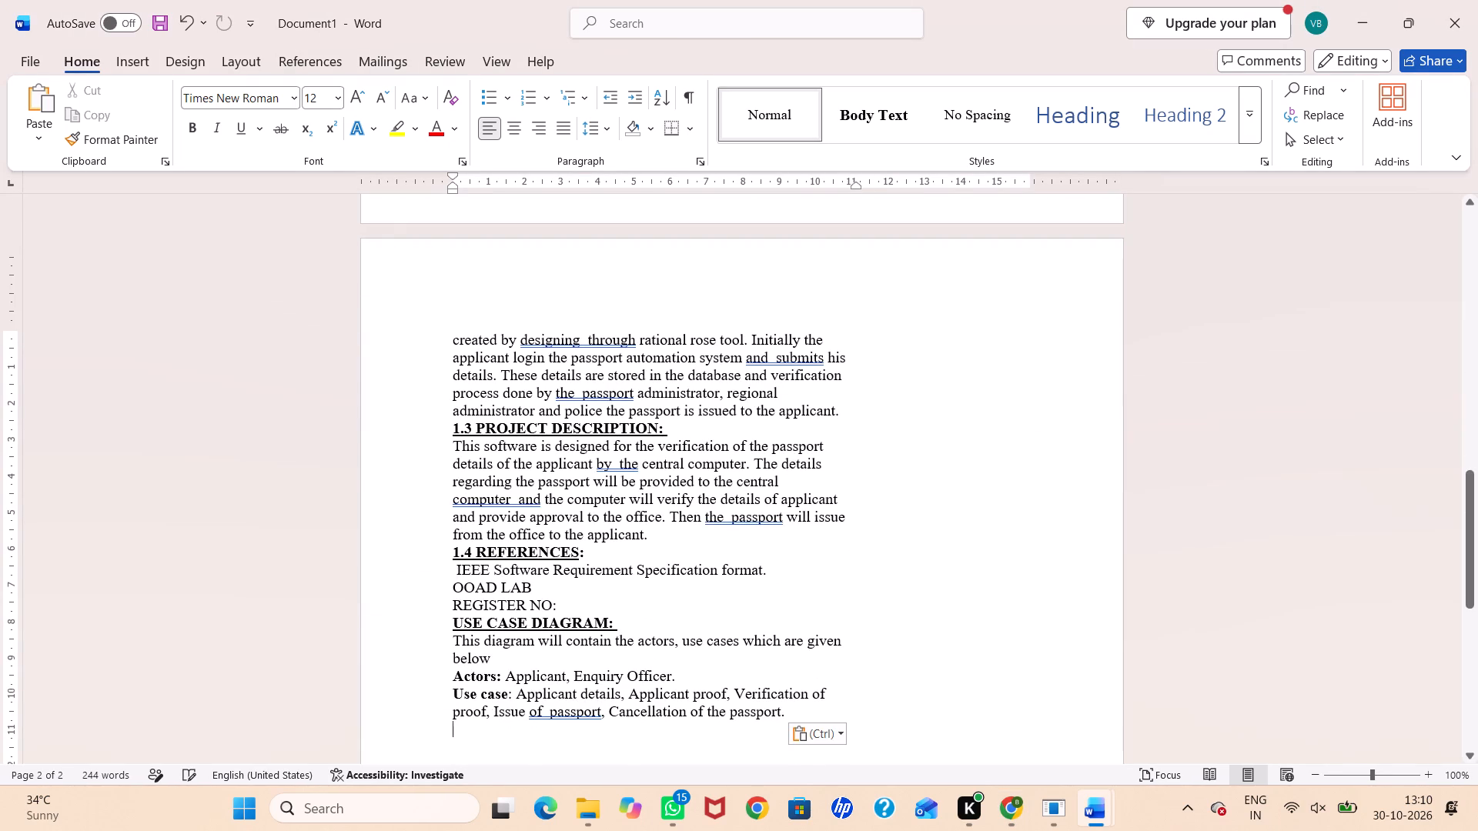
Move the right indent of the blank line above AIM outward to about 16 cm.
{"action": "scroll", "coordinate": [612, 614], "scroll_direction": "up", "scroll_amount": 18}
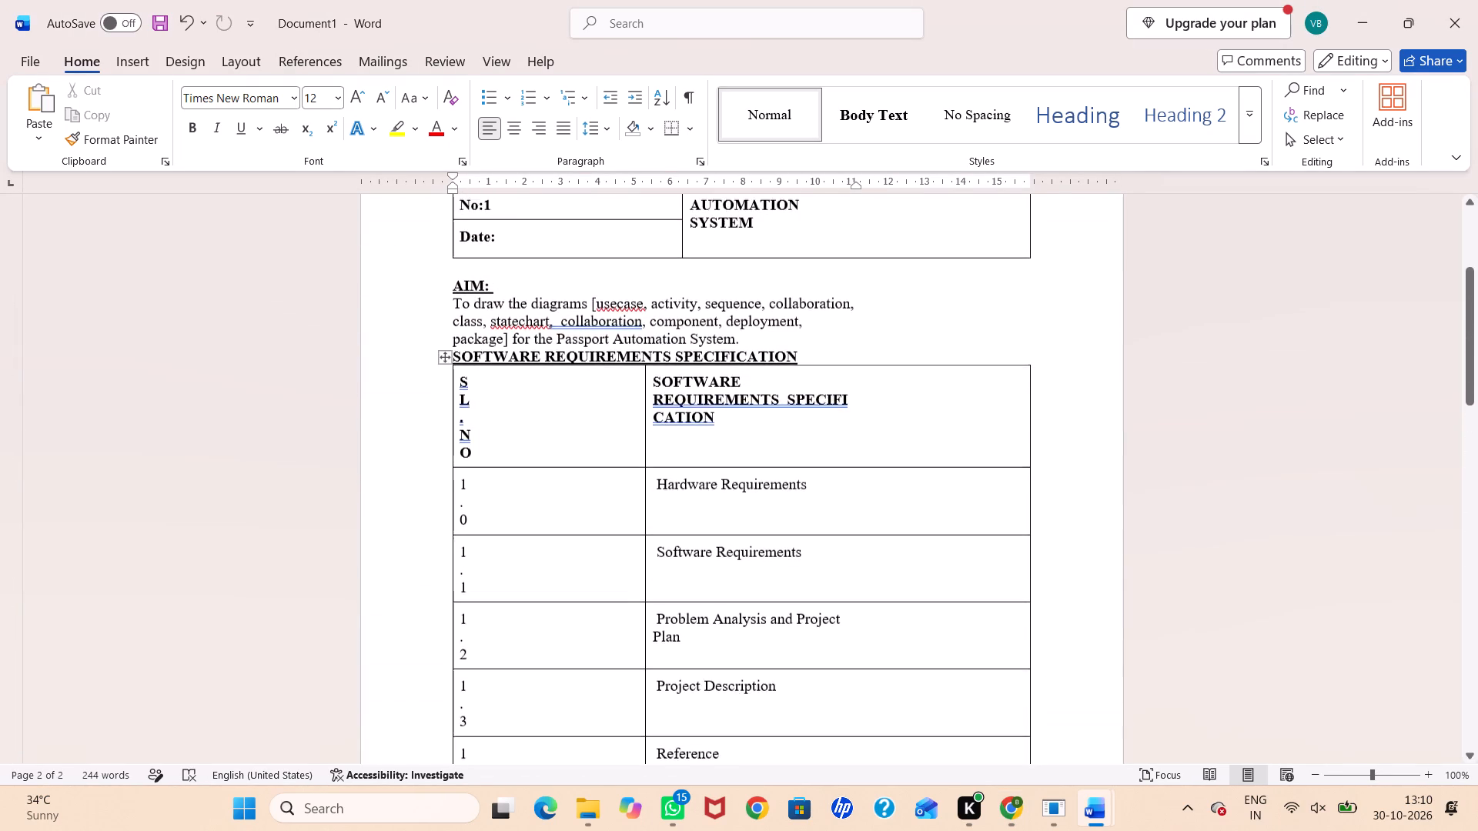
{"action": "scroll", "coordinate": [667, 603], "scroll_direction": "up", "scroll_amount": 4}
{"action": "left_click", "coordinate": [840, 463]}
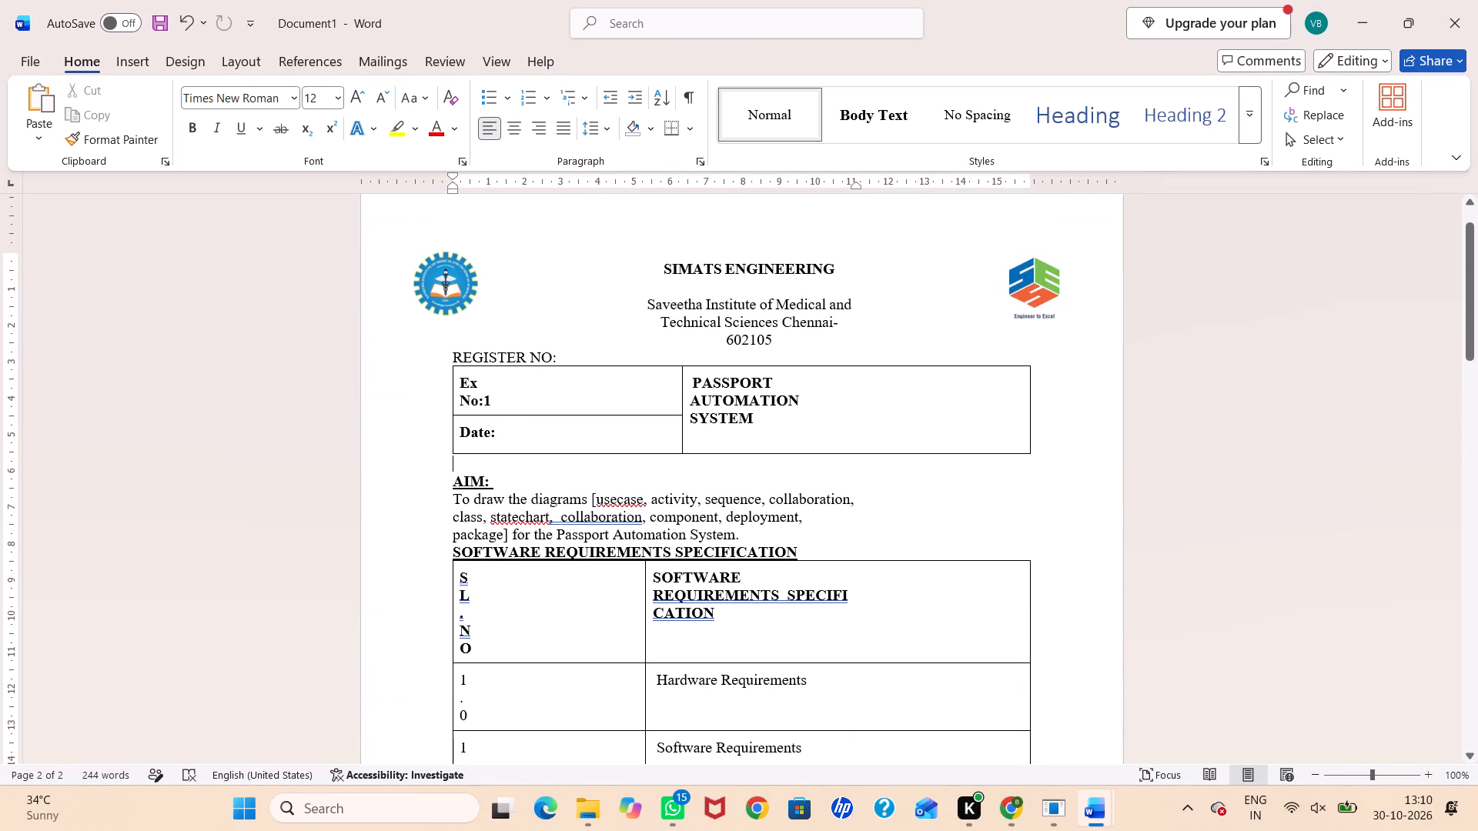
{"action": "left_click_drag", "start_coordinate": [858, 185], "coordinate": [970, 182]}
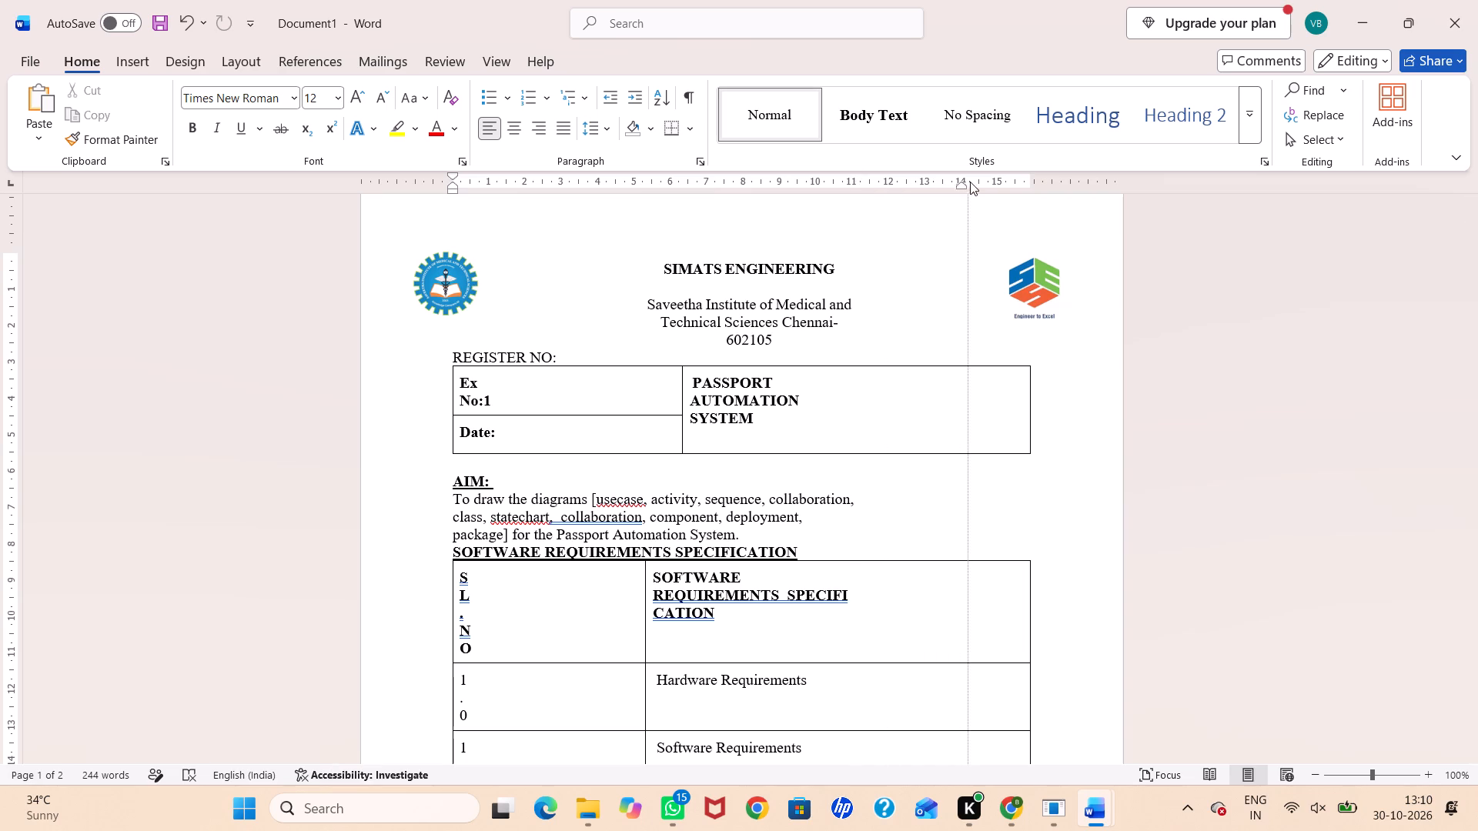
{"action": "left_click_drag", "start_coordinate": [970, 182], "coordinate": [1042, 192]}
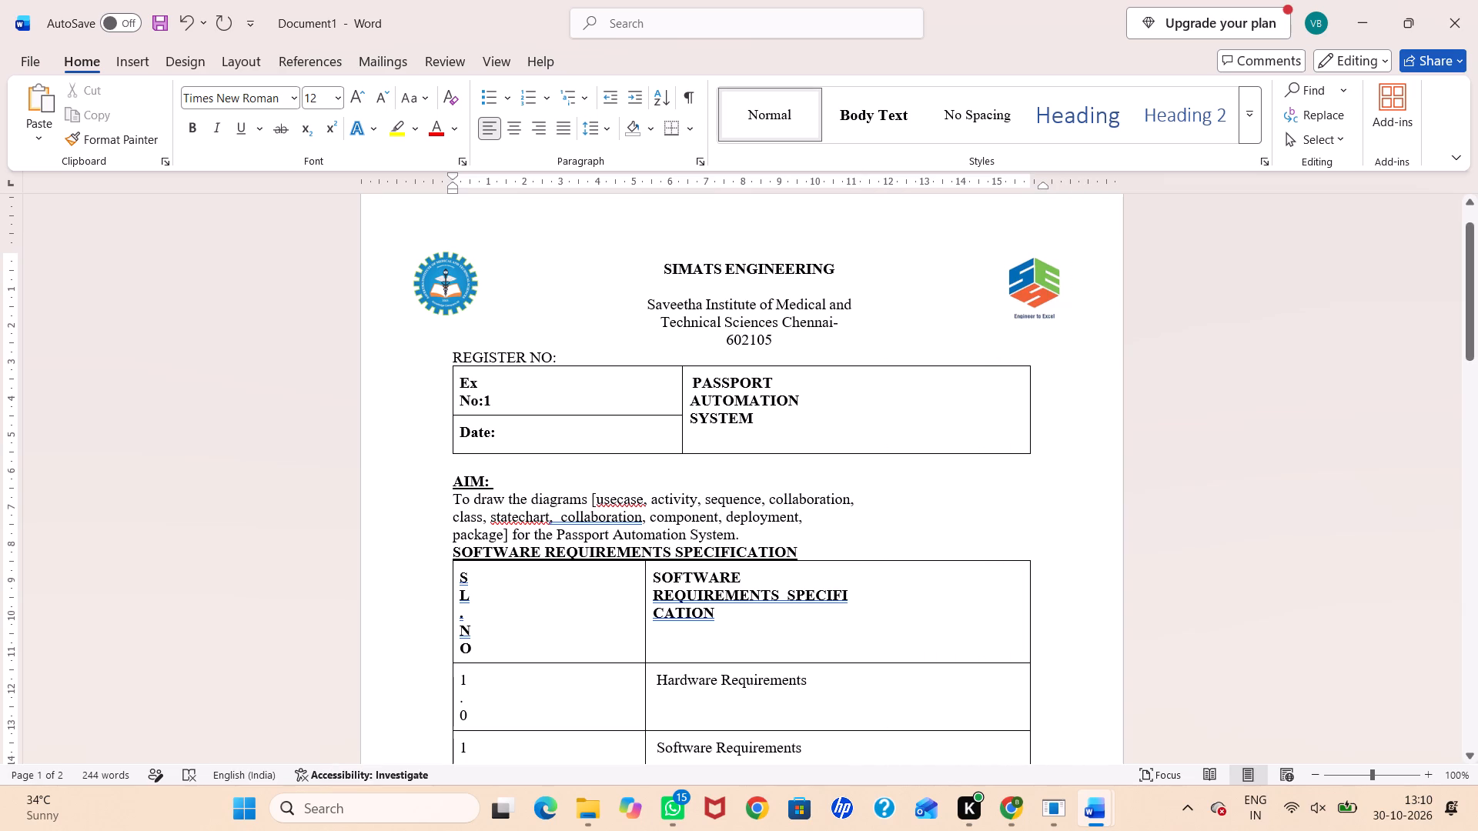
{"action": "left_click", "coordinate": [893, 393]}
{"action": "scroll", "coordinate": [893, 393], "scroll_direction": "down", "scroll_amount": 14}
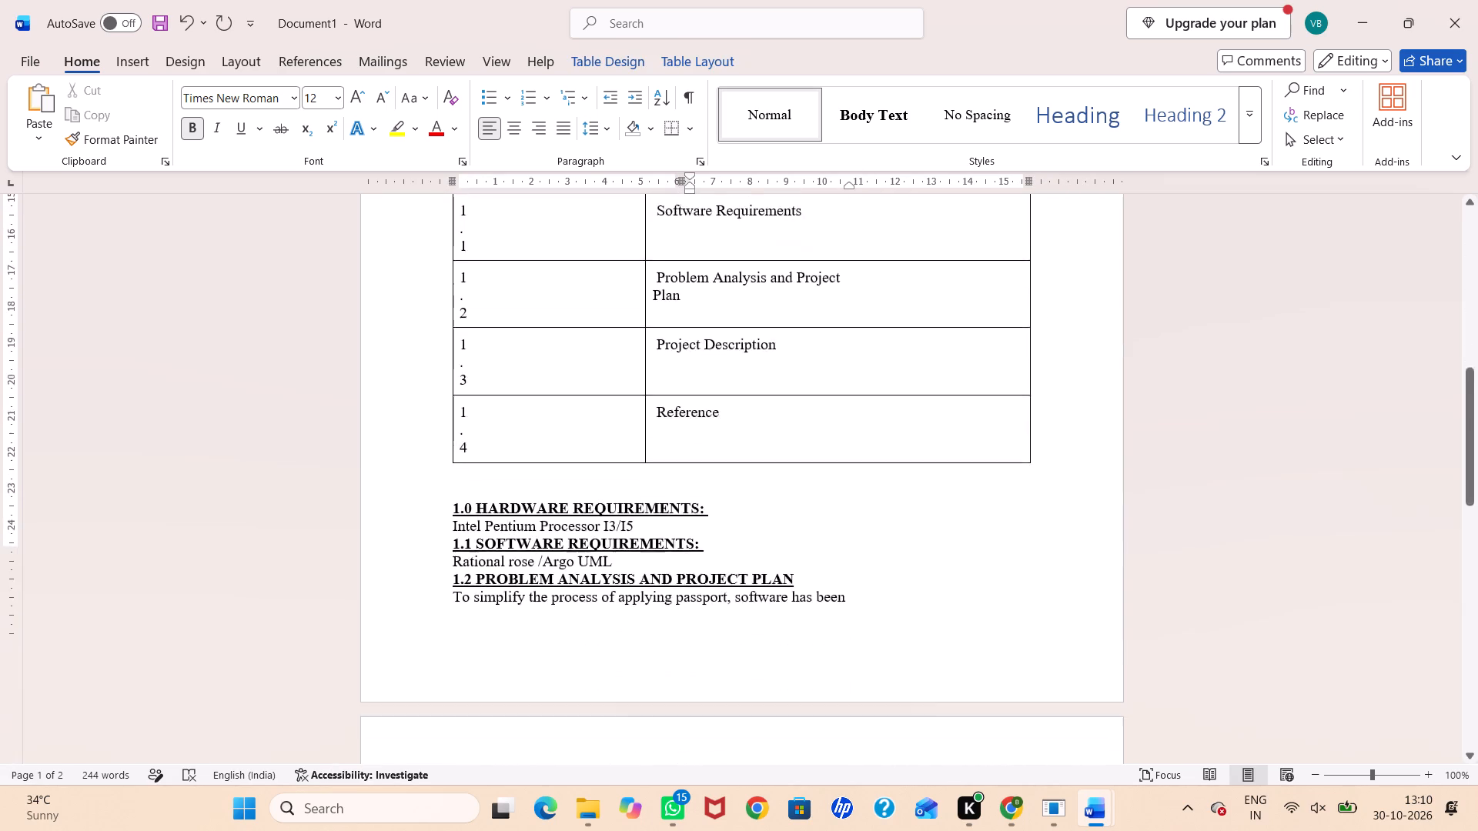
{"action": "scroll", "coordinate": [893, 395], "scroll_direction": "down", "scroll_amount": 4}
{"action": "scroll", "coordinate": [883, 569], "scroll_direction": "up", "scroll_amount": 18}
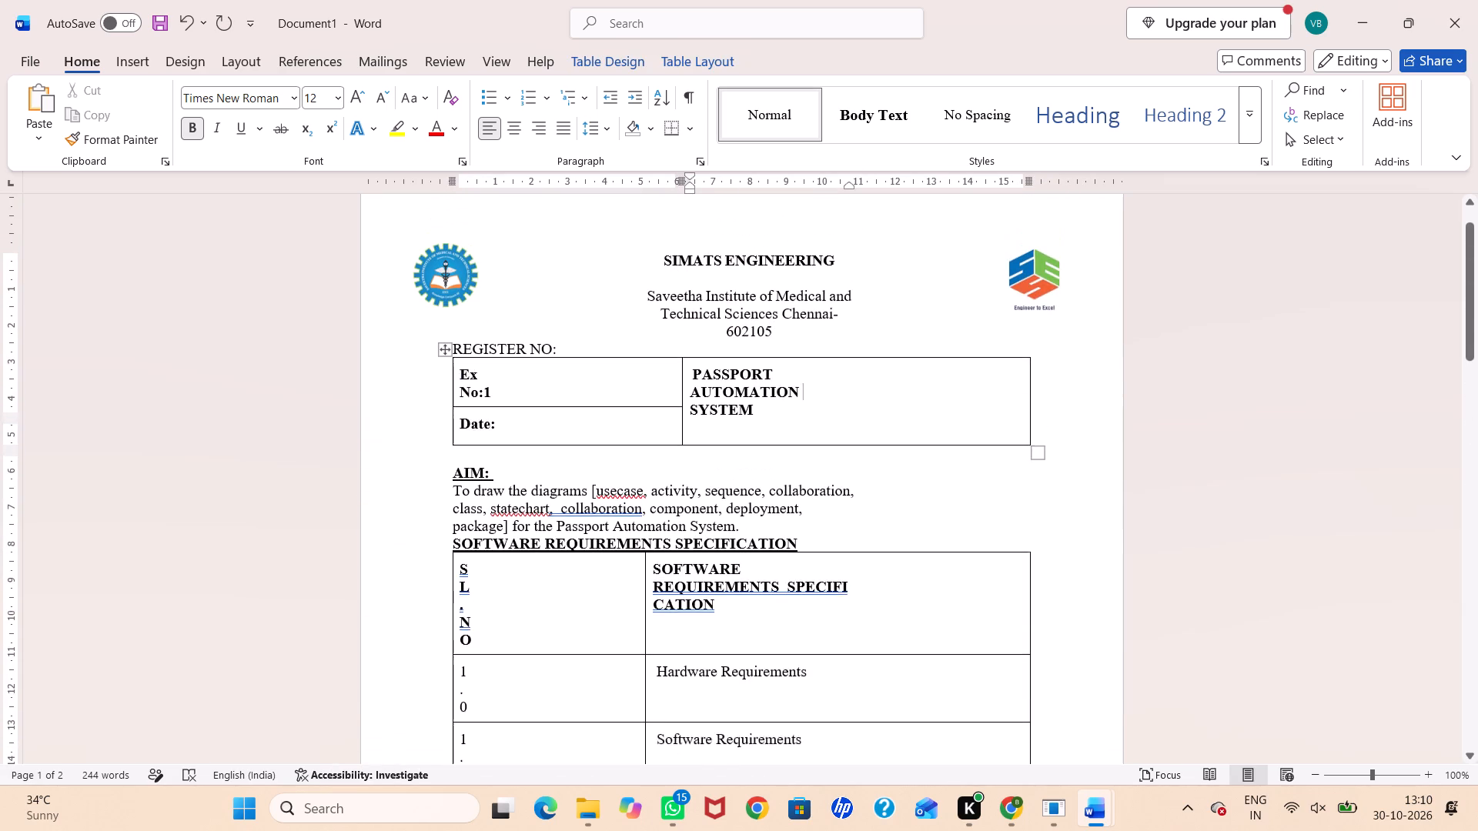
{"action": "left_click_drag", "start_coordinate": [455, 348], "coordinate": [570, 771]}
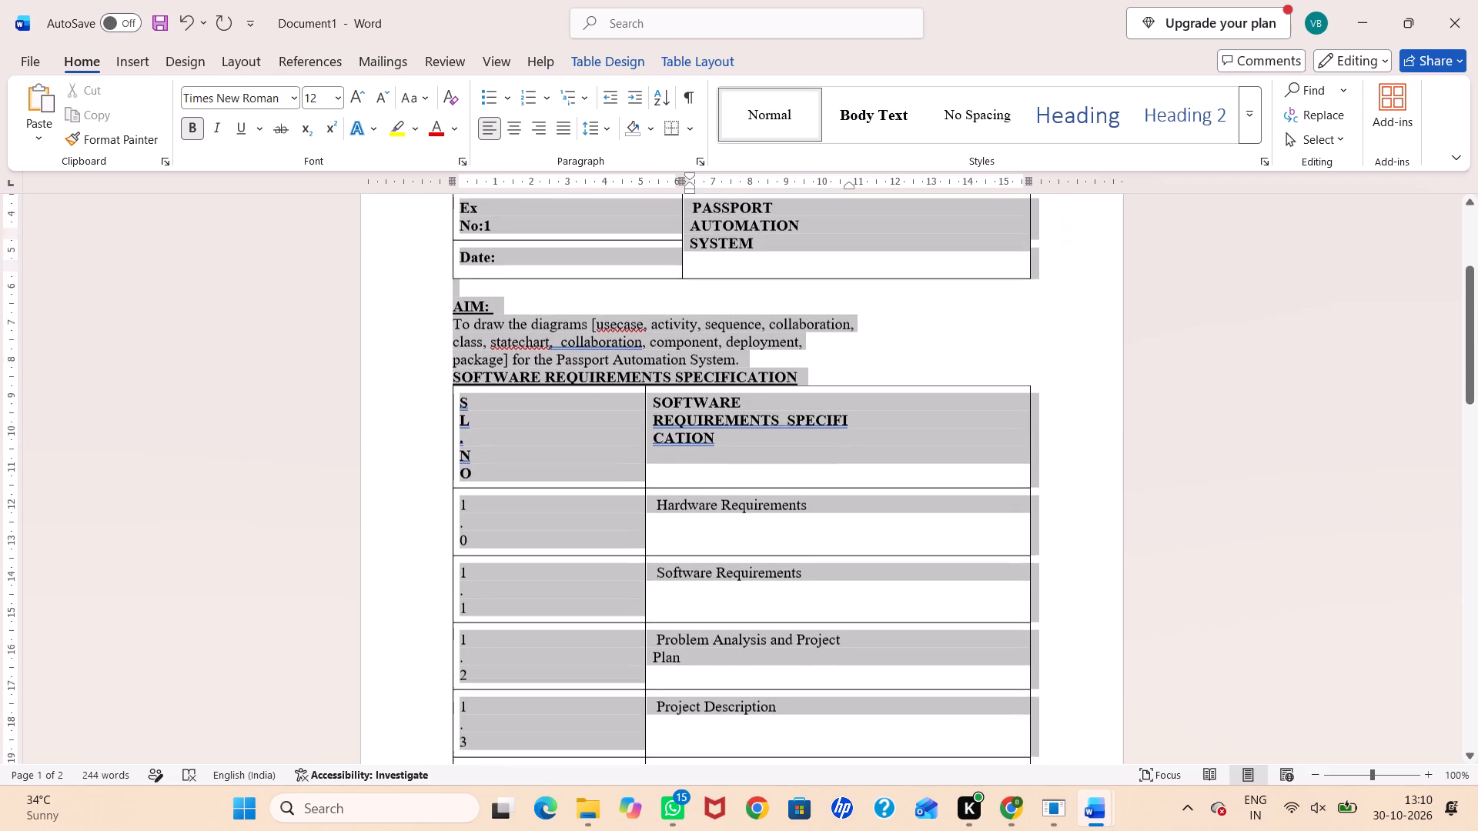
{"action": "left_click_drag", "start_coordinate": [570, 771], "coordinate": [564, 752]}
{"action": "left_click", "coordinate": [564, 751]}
Select all the pasted content up to the first REGISTER NO line and set its right indent to about 13.5 cm.
{"action": "scroll", "coordinate": [591, 619], "scroll_direction": "up", "scroll_amount": 4}
{"action": "scroll", "coordinate": [611, 609], "scroll_direction": "down", "scroll_amount": 19}
{"action": "left_click_drag", "start_coordinate": [824, 411], "coordinate": [617, 85]}
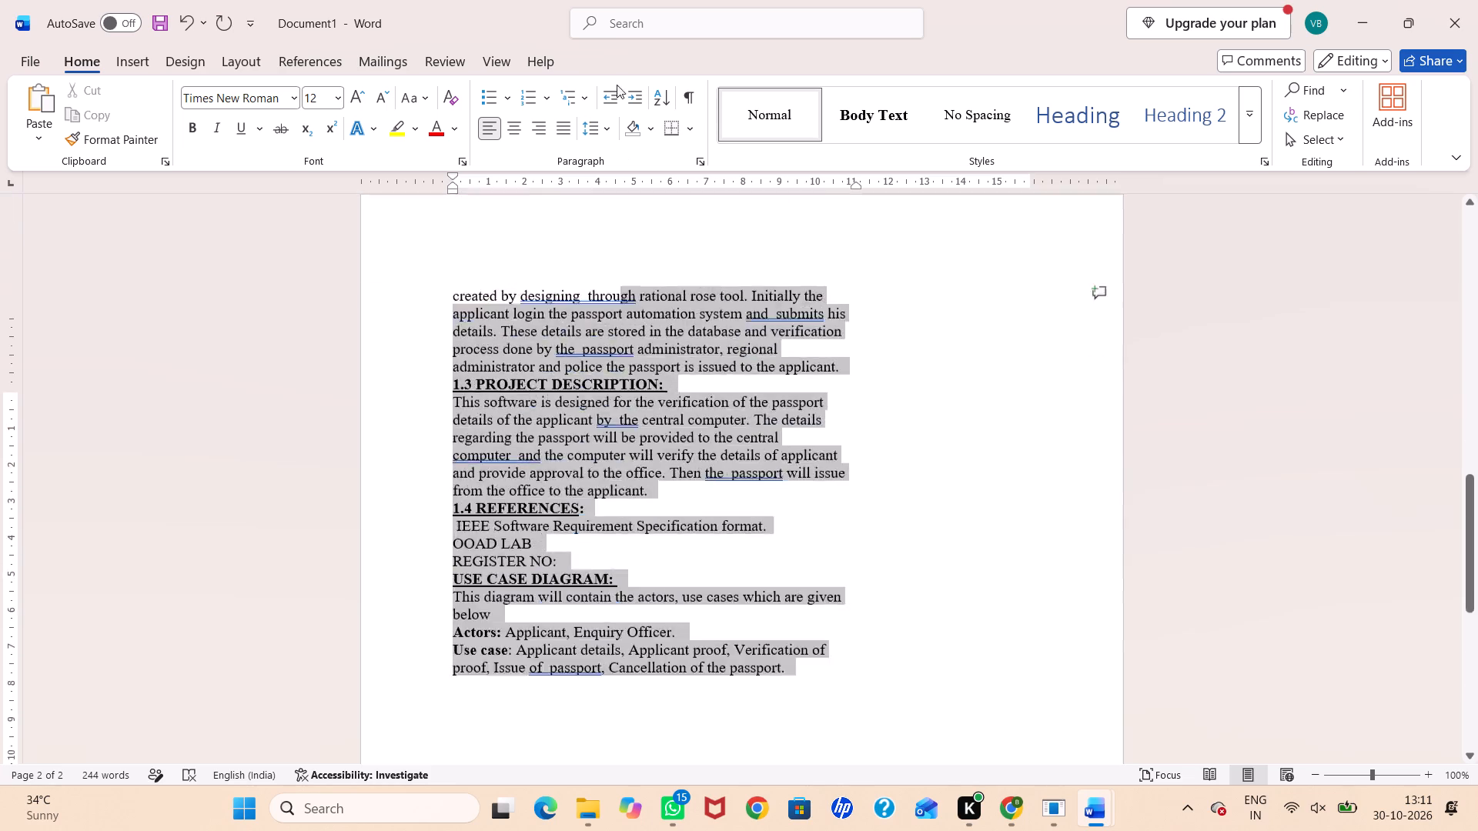
{"action": "left_click_drag", "start_coordinate": [617, 85], "coordinate": [429, 411]}
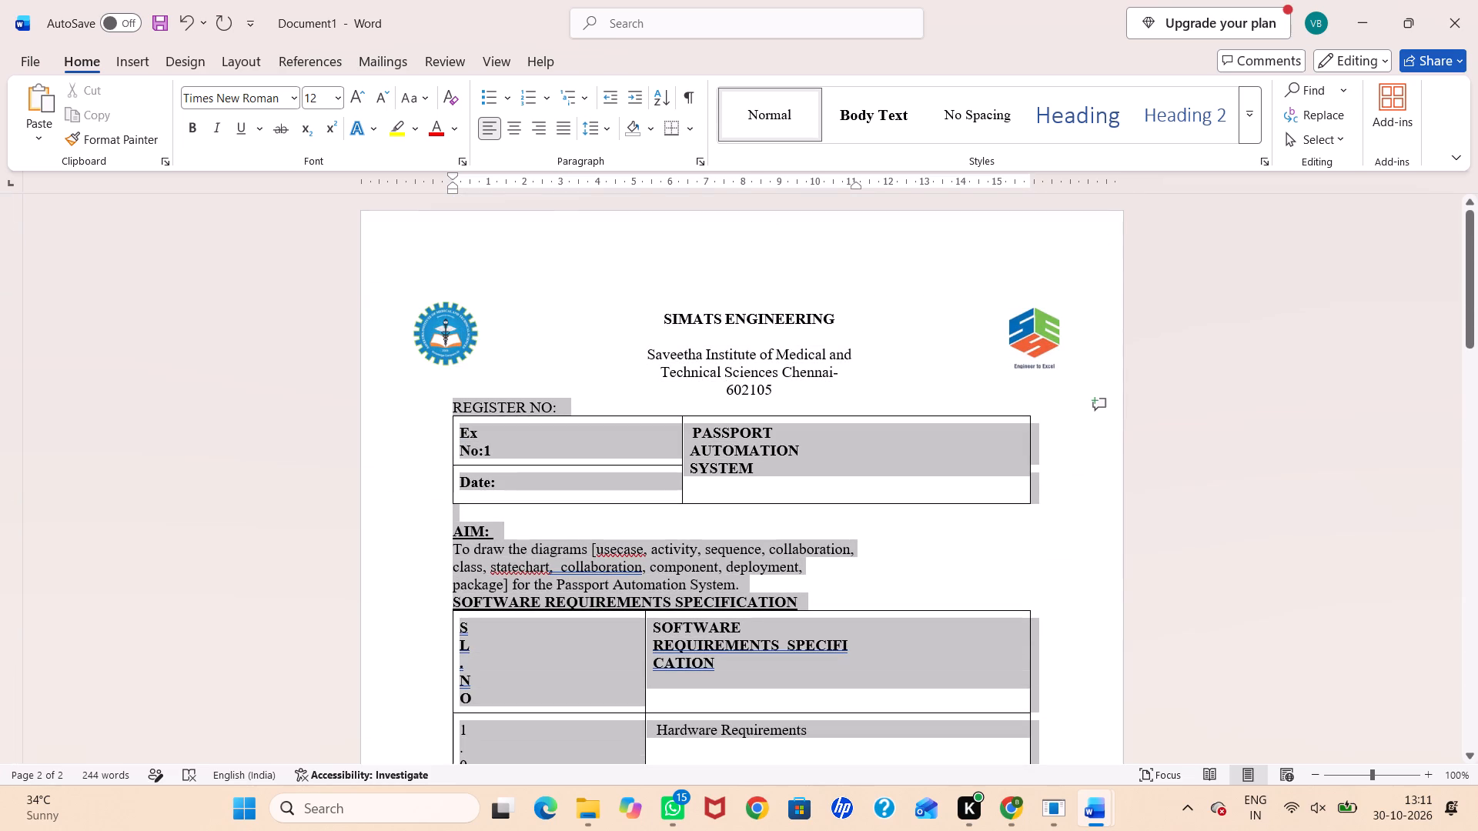
{"action": "left_click_drag", "start_coordinate": [429, 411], "coordinate": [429, 401]}
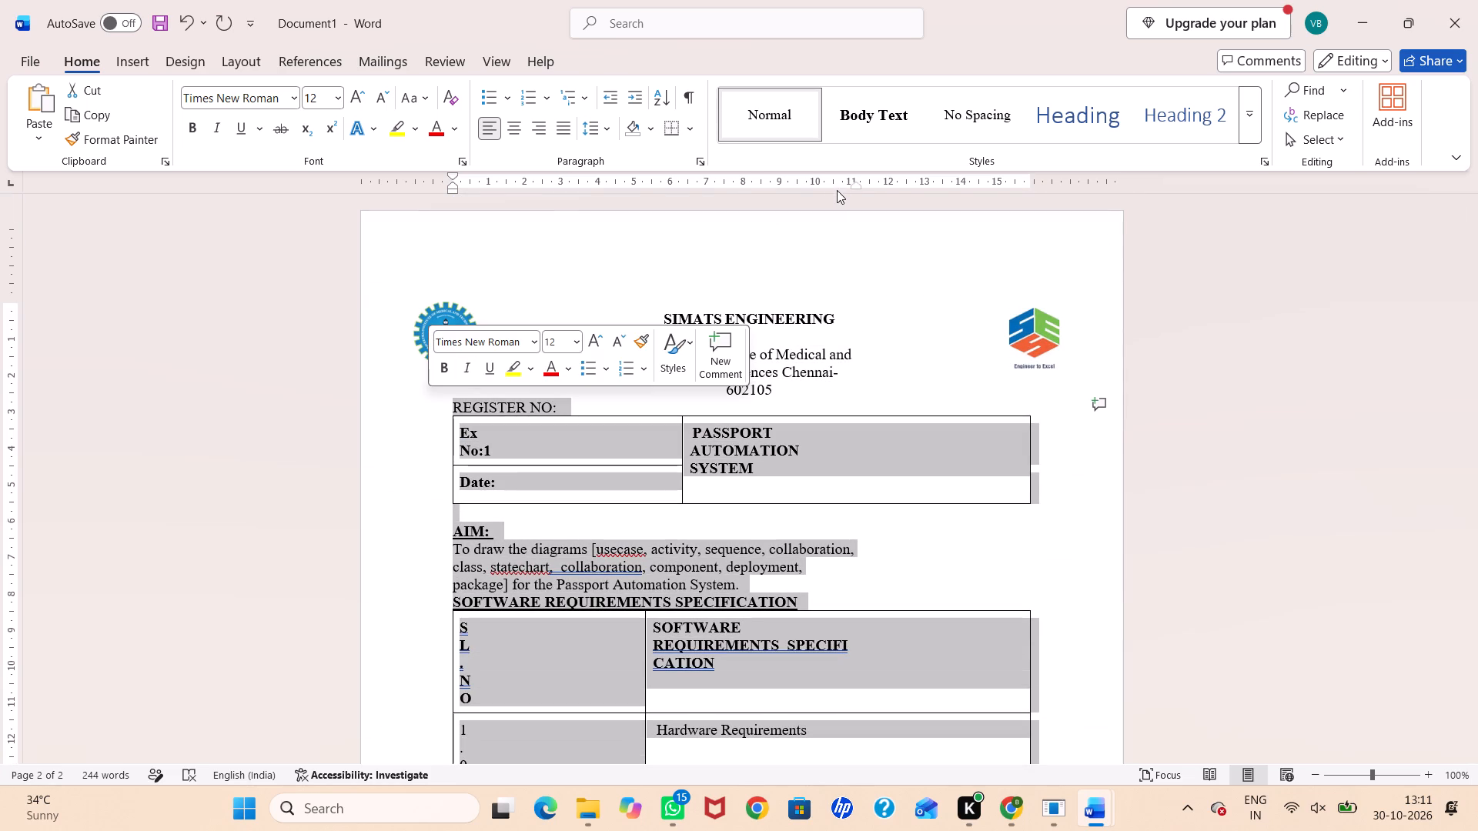
{"action": "left_click_drag", "start_coordinate": [857, 180], "coordinate": [995, 183]}
{"action": "left_click_drag", "start_coordinate": [856, 187], "coordinate": [974, 198]}
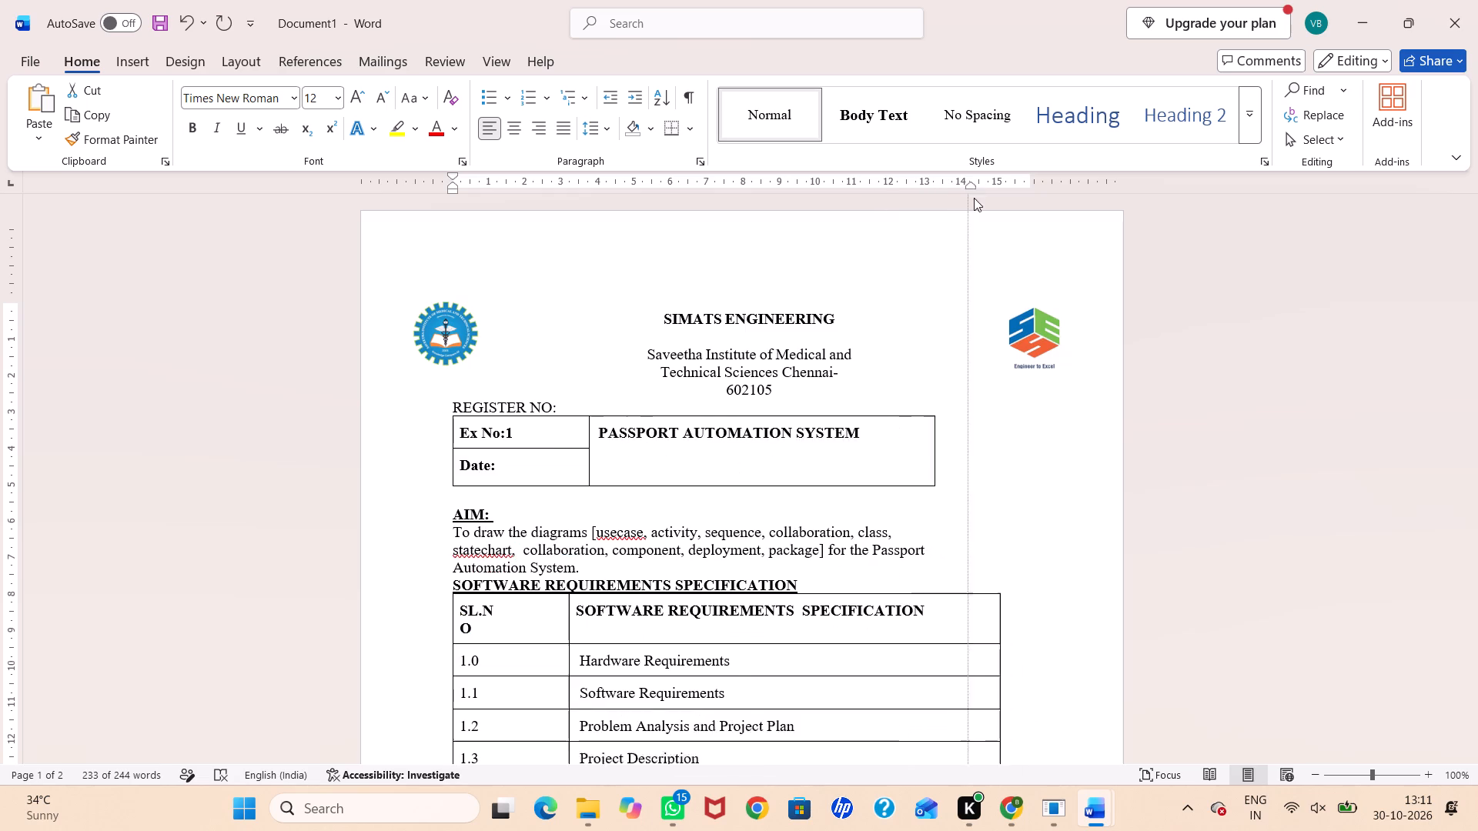
{"action": "left_click_drag", "start_coordinate": [974, 198], "coordinate": [931, 204]}
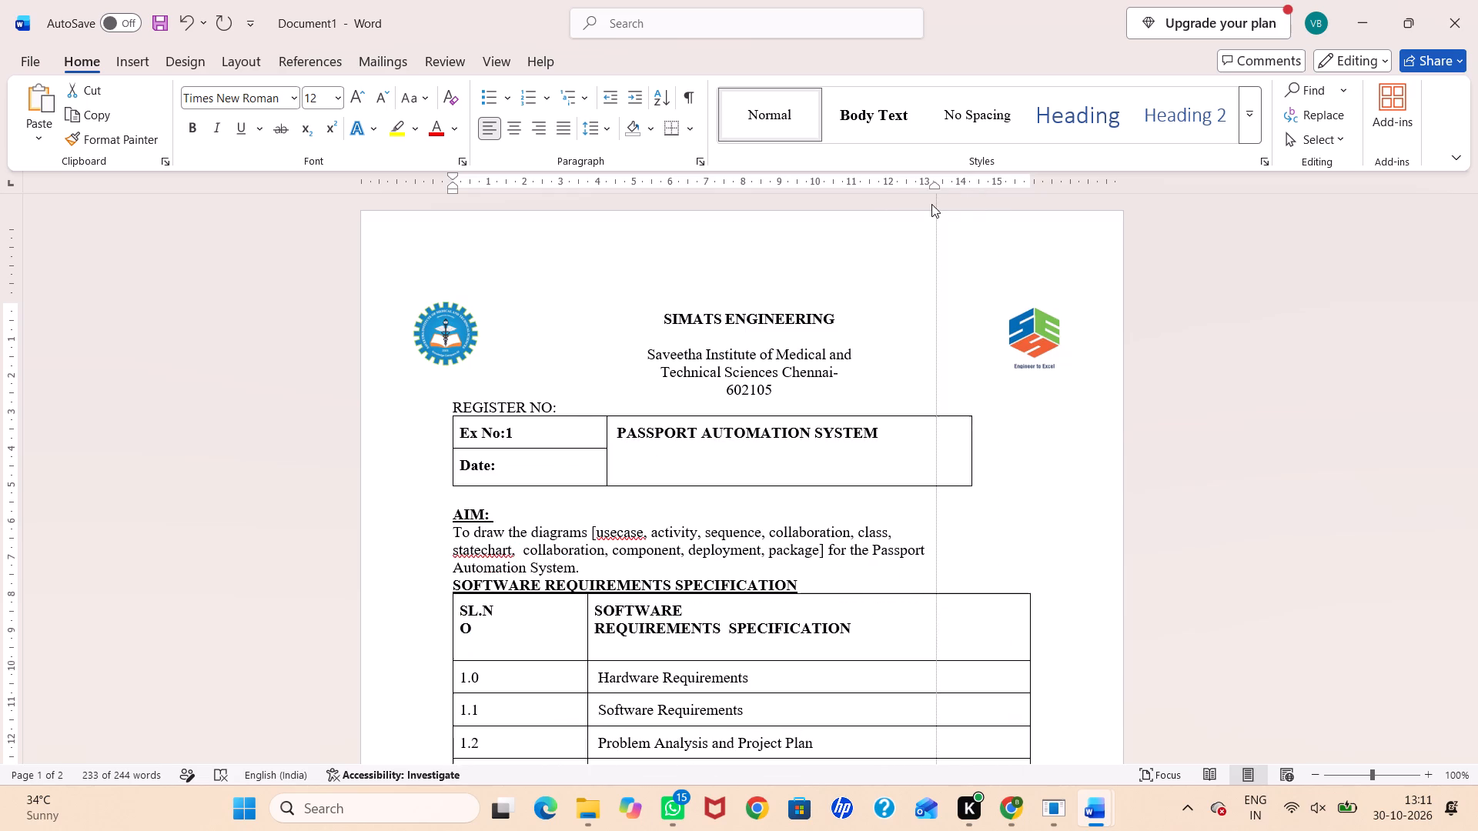
{"action": "left_click_drag", "start_coordinate": [931, 204], "coordinate": [1031, 219]}
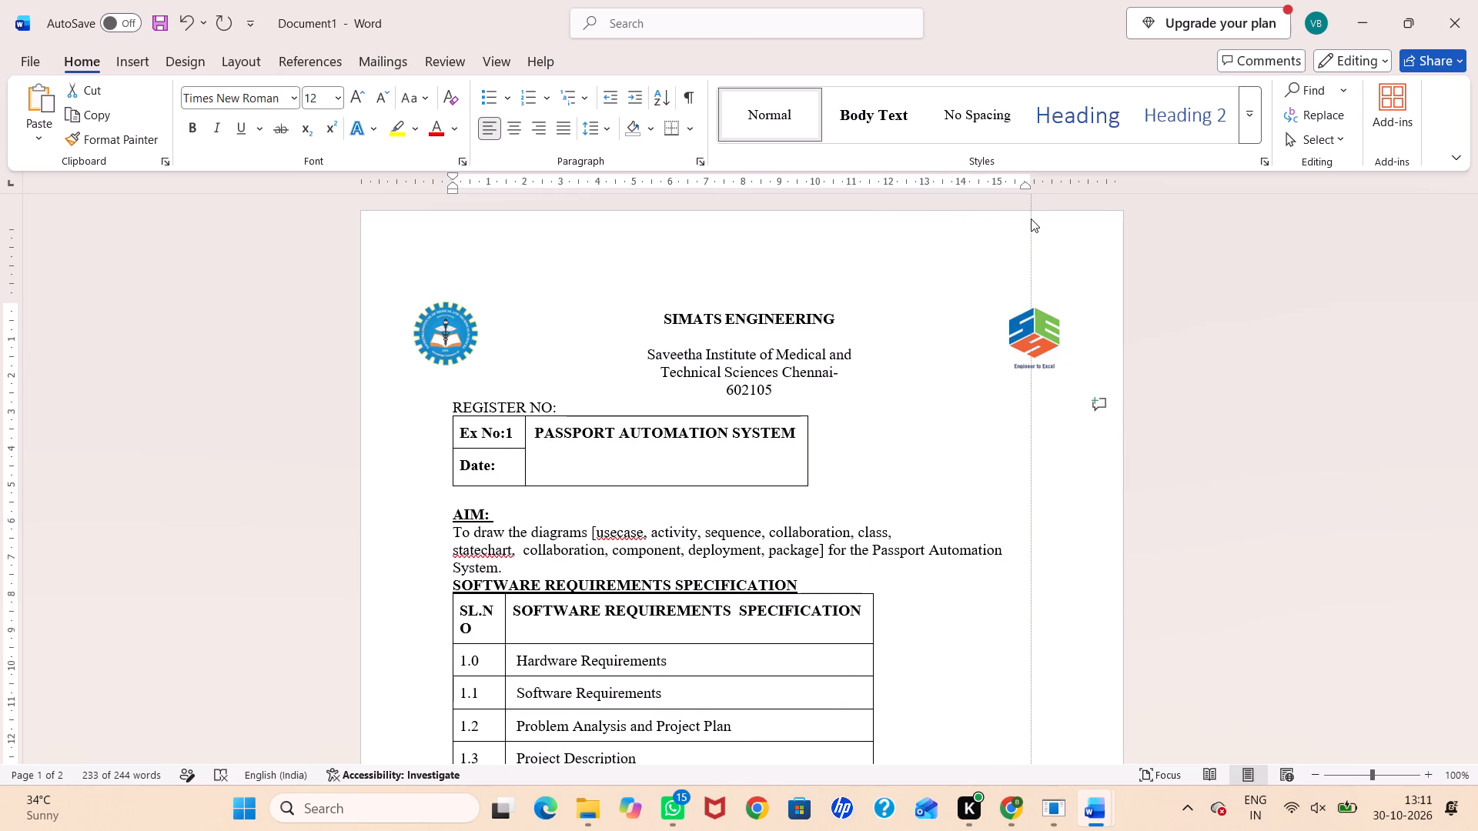
{"action": "left_click_drag", "start_coordinate": [1031, 219], "coordinate": [948, 205]}
Set the first-line indent of the selected Passport Automation System content to about 0.25 cm.
{"action": "left_click_drag", "start_coordinate": [446, 188], "coordinate": [523, 203]}
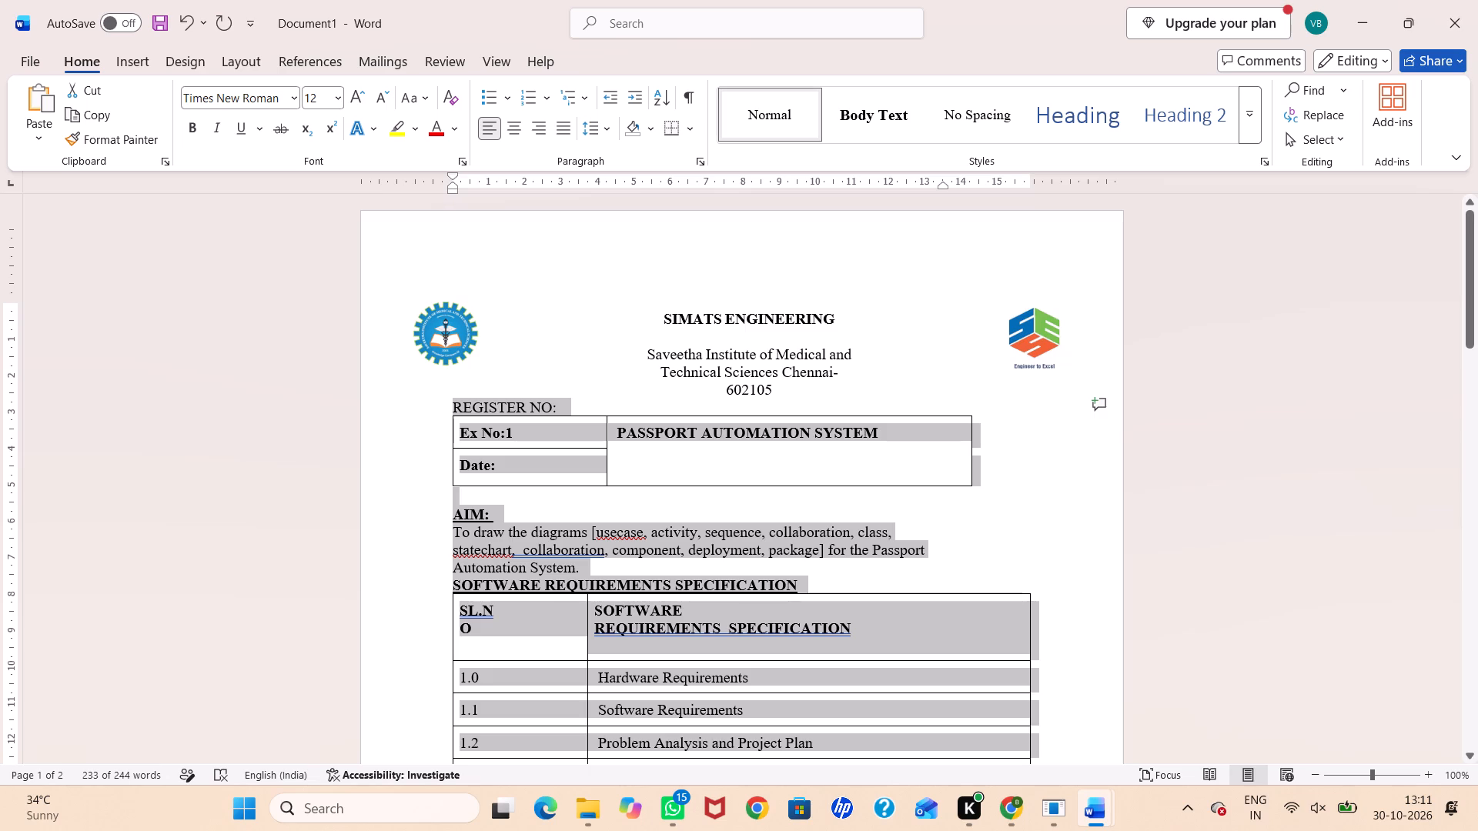
{"action": "left_click_drag", "start_coordinate": [451, 175], "coordinate": [483, 180]}
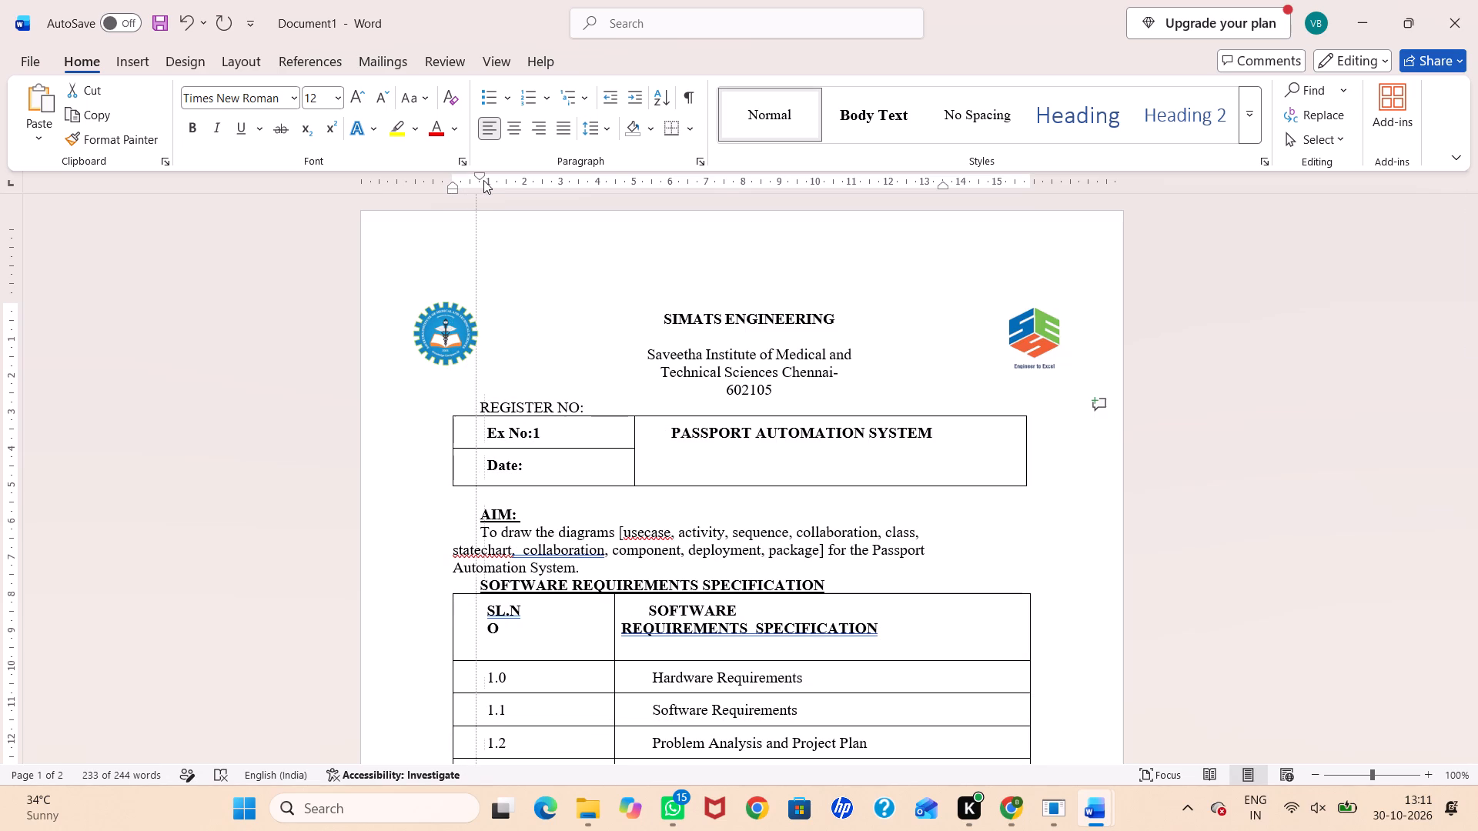
{"action": "left_click_drag", "start_coordinate": [483, 180], "coordinate": [459, 187]}
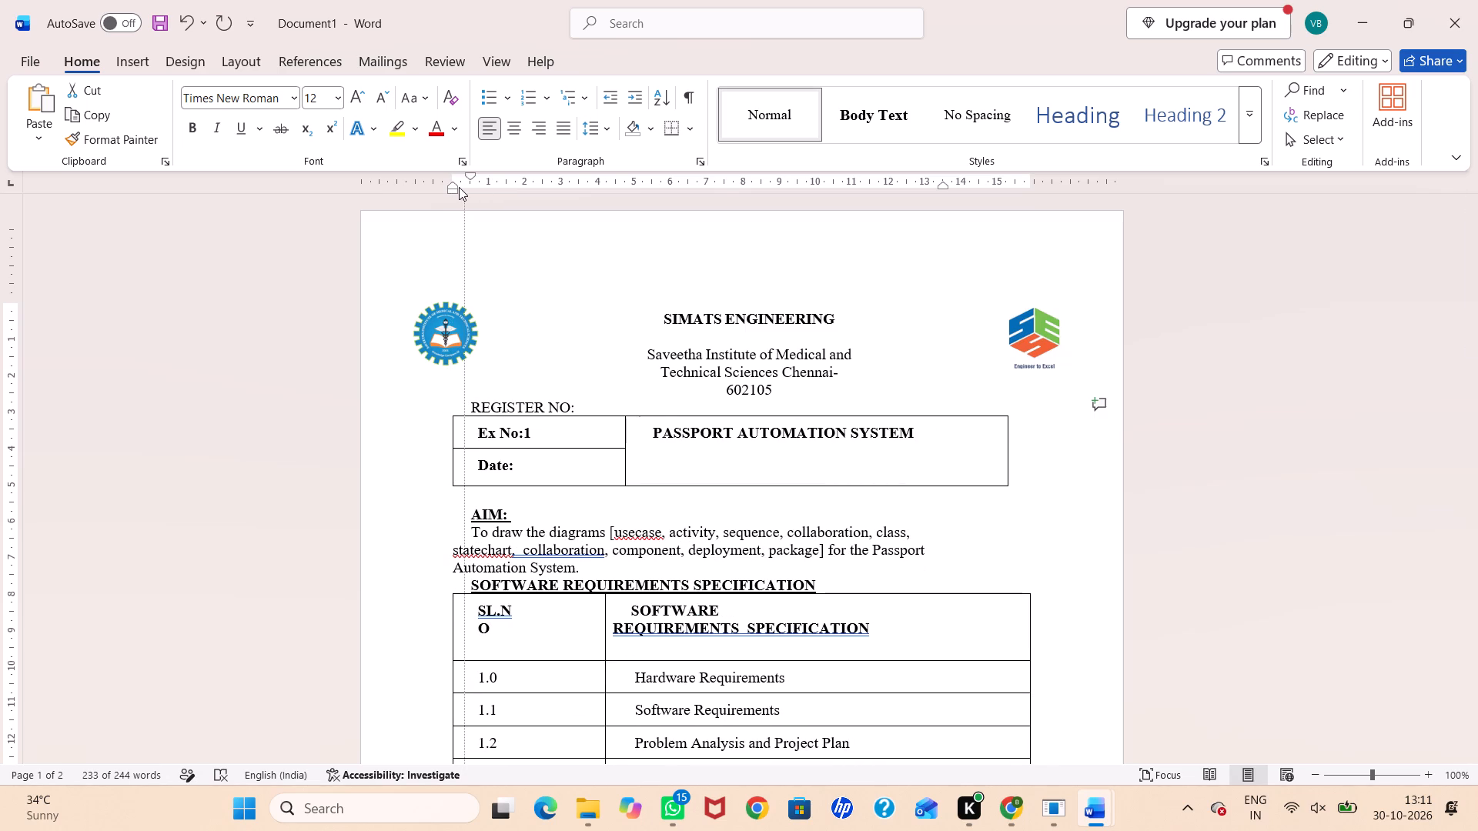
{"action": "left_click_drag", "start_coordinate": [459, 187], "coordinate": [462, 194]}
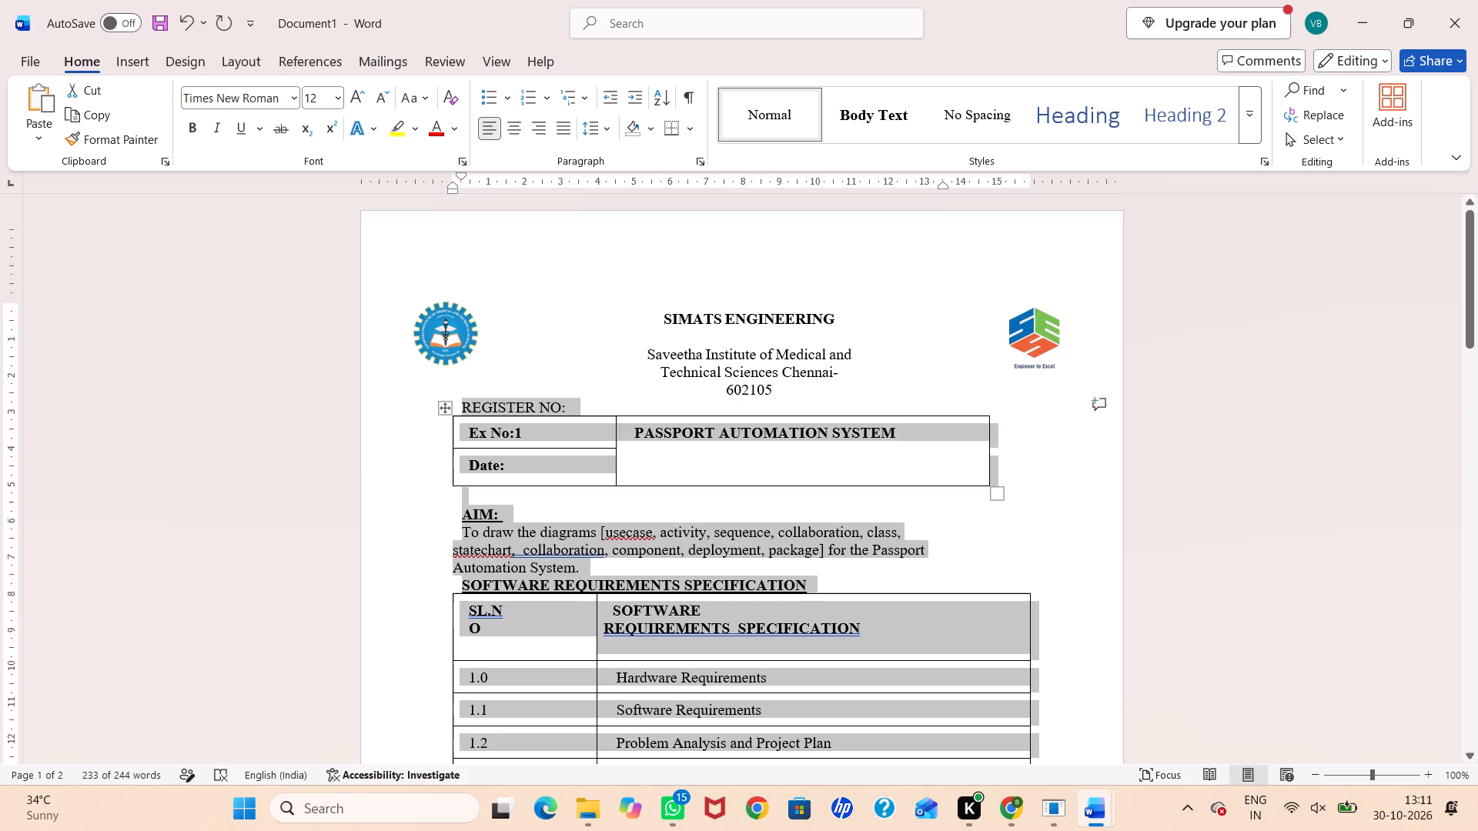
Move the right indent of the selected content outward to about 14.75 cm.
{"action": "scroll", "coordinate": [871, 262], "scroll_direction": "down", "scroll_amount": 5}
{"action": "scroll", "coordinate": [811, 322], "scroll_direction": "down", "scroll_amount": 8}
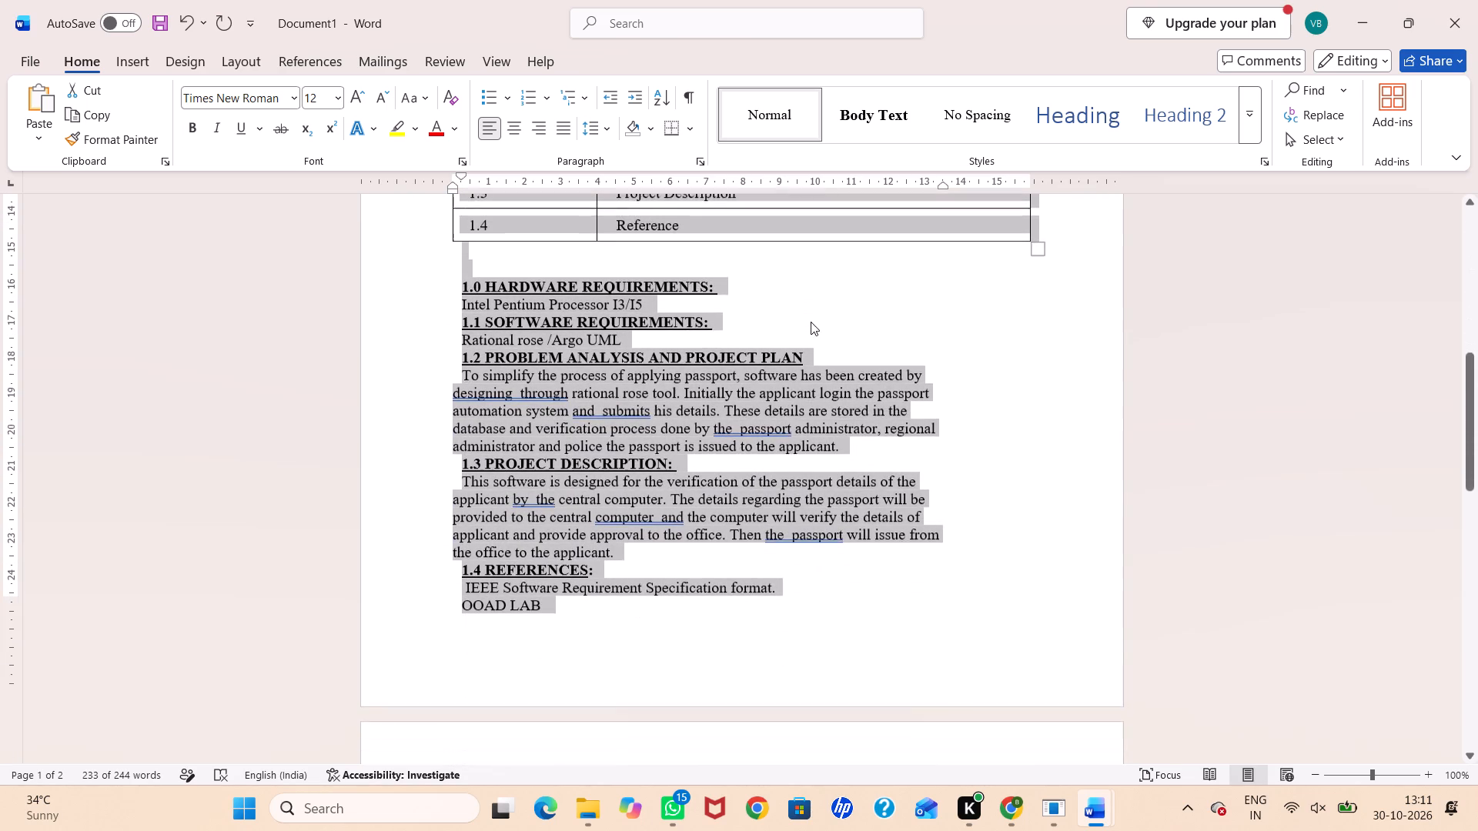
{"action": "scroll", "coordinate": [643, 271], "scroll_direction": "down", "scroll_amount": 9}
{"action": "scroll", "coordinate": [706, 426], "scroll_direction": "up", "scroll_amount": 4}
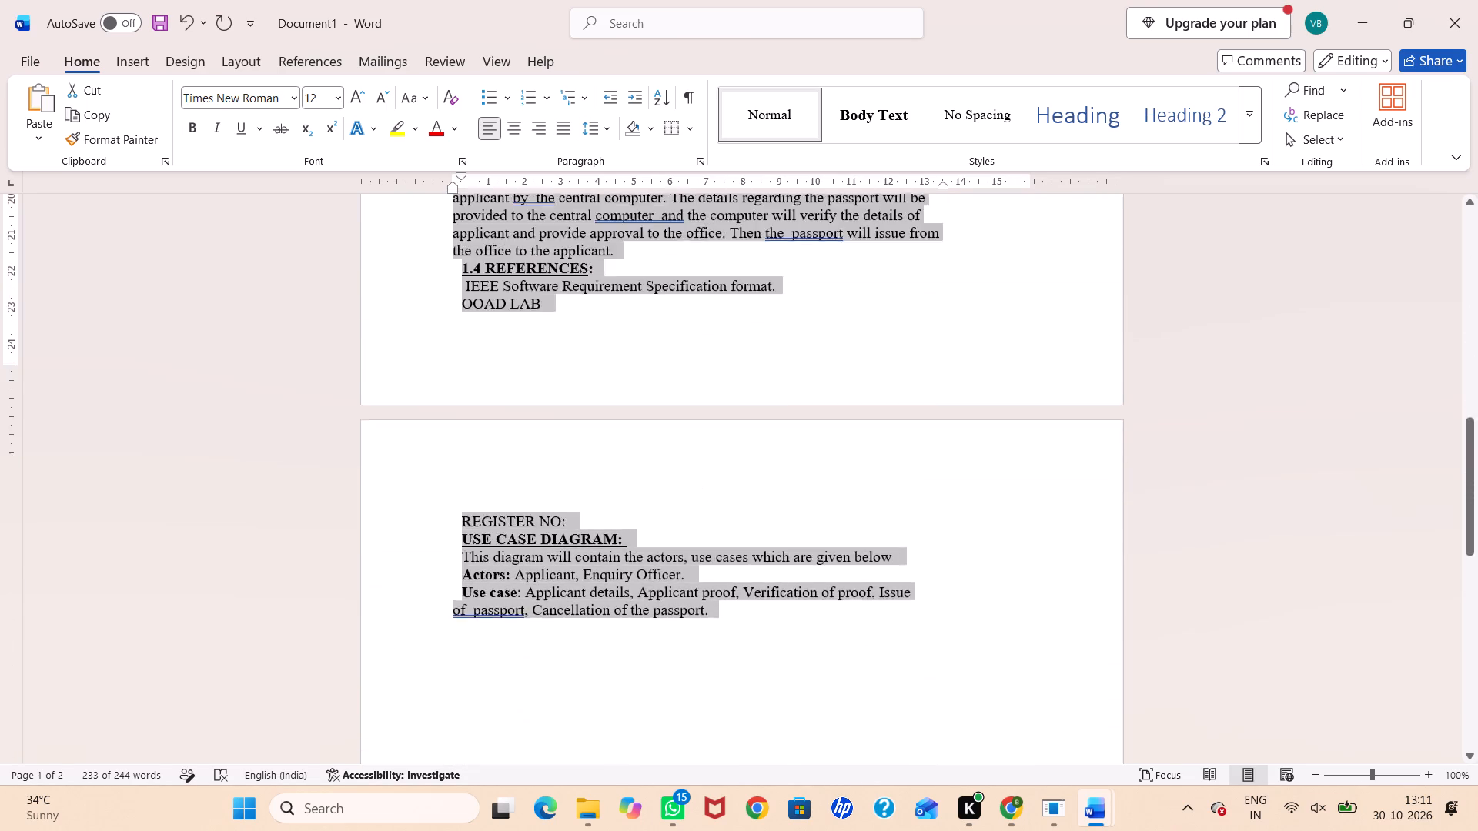
{"action": "scroll", "coordinate": [708, 422], "scroll_direction": "up", "scroll_amount": 19}
{"action": "scroll", "coordinate": [789, 394], "scroll_direction": "up", "scroll_amount": 4}
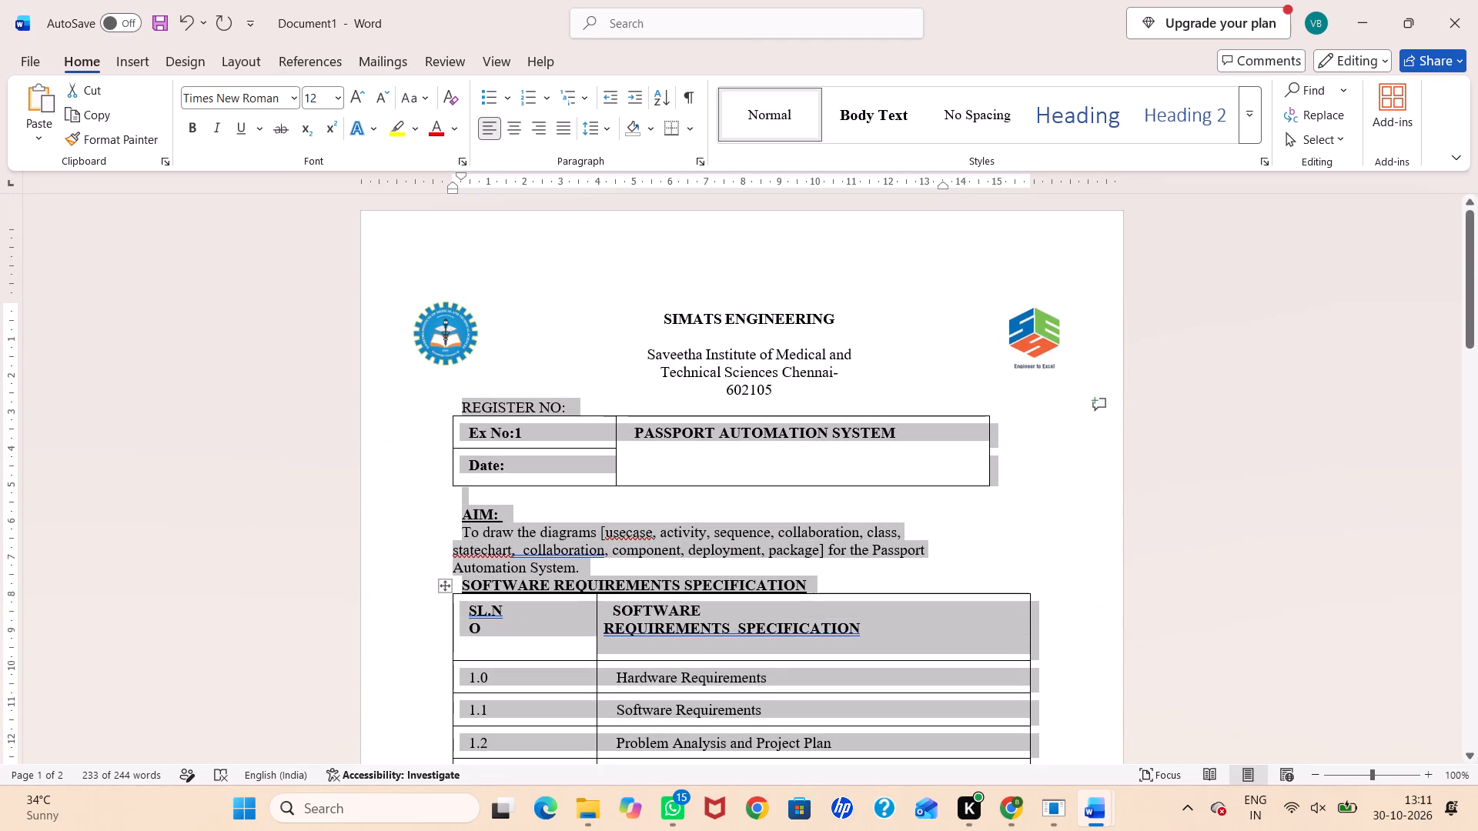
{"action": "left_click_drag", "start_coordinate": [946, 186], "coordinate": [987, 201]}
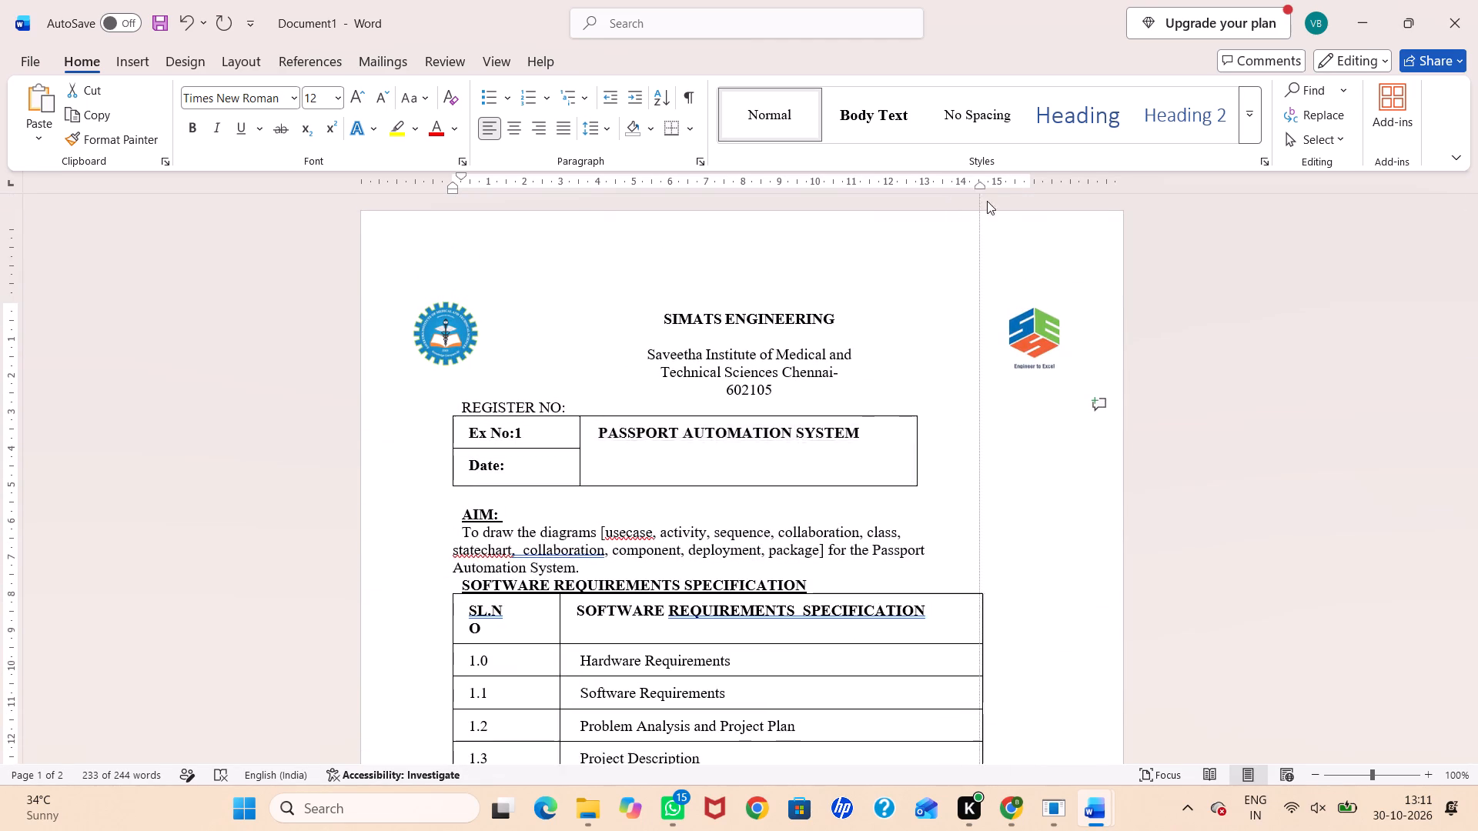
{"action": "left_click_drag", "start_coordinate": [987, 201], "coordinate": [981, 271]}
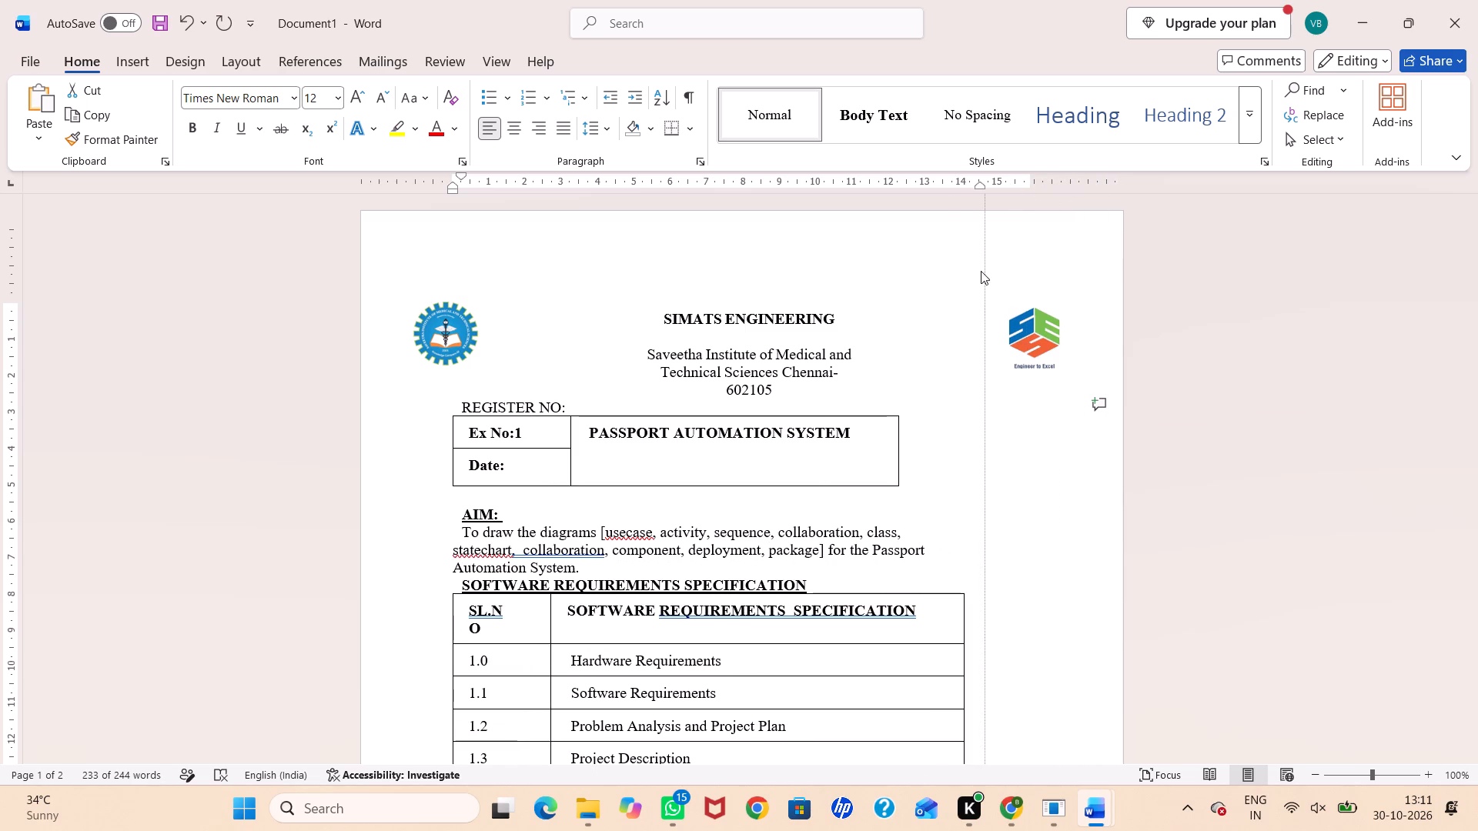
{"action": "left_click_drag", "start_coordinate": [981, 271], "coordinate": [981, 291]}
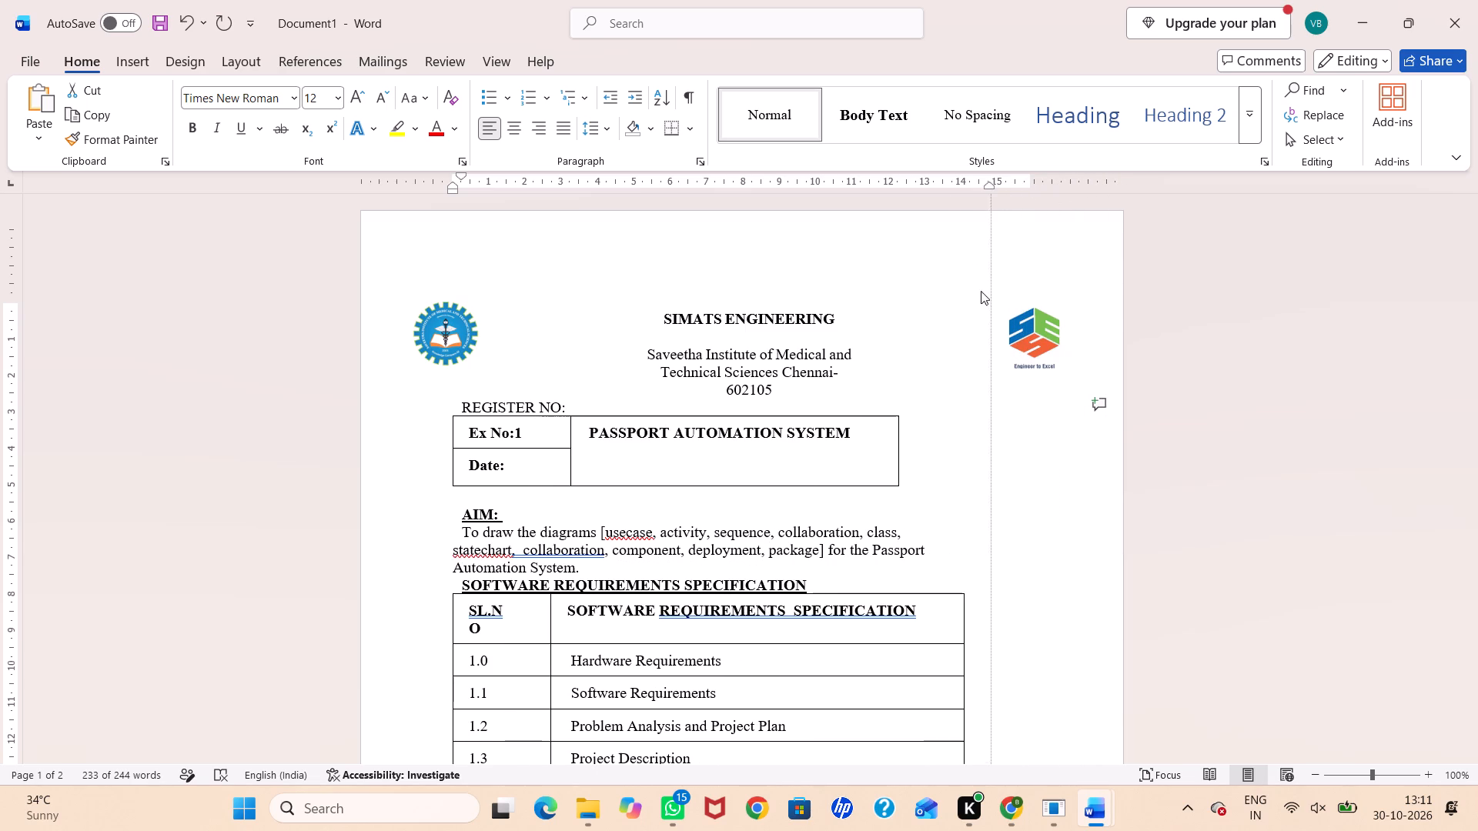
{"action": "left_click_drag", "start_coordinate": [981, 291], "coordinate": [952, 305]}
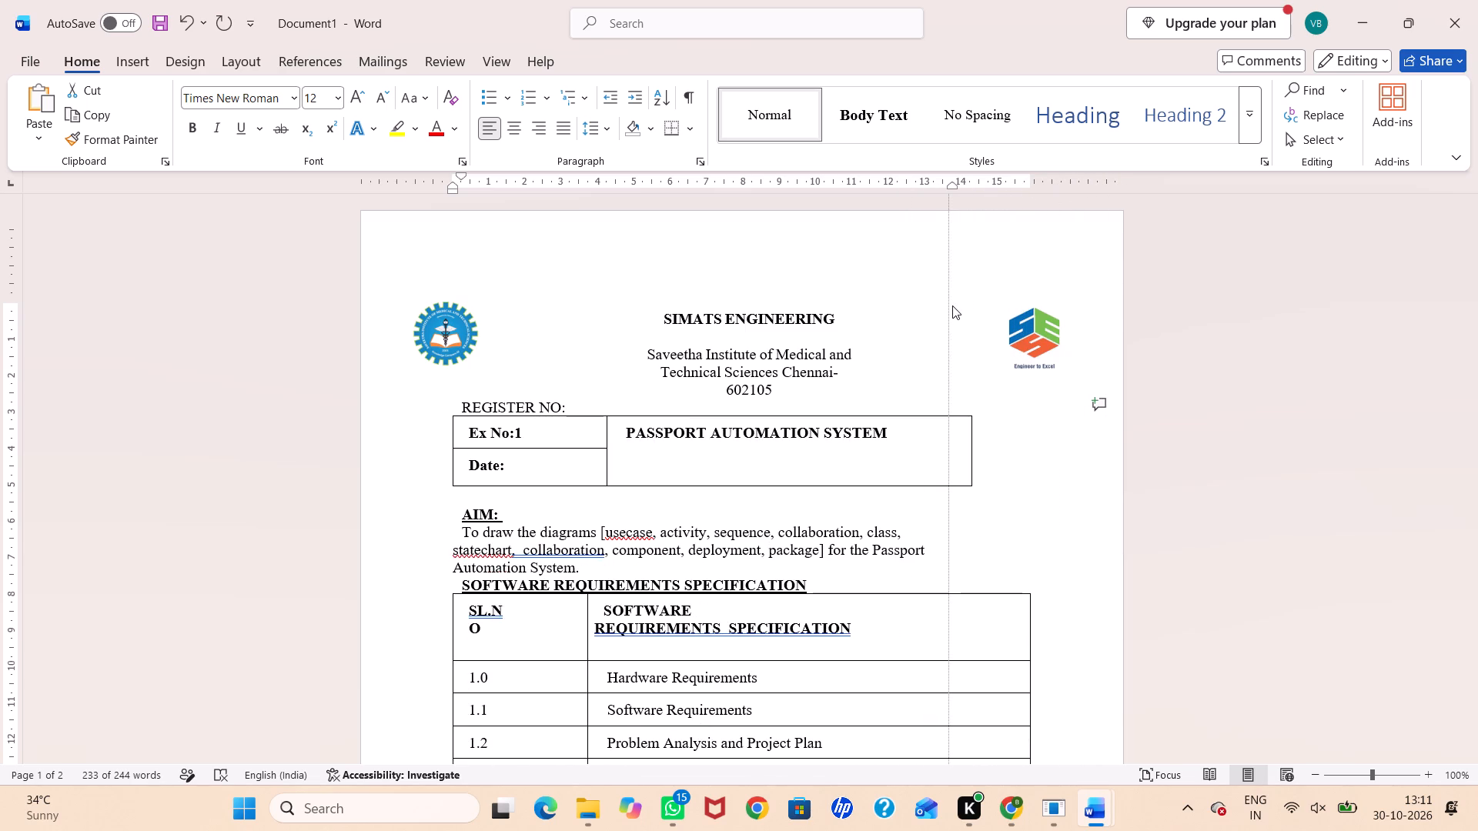
{"action": "left_click_drag", "start_coordinate": [952, 305], "coordinate": [963, 309]}
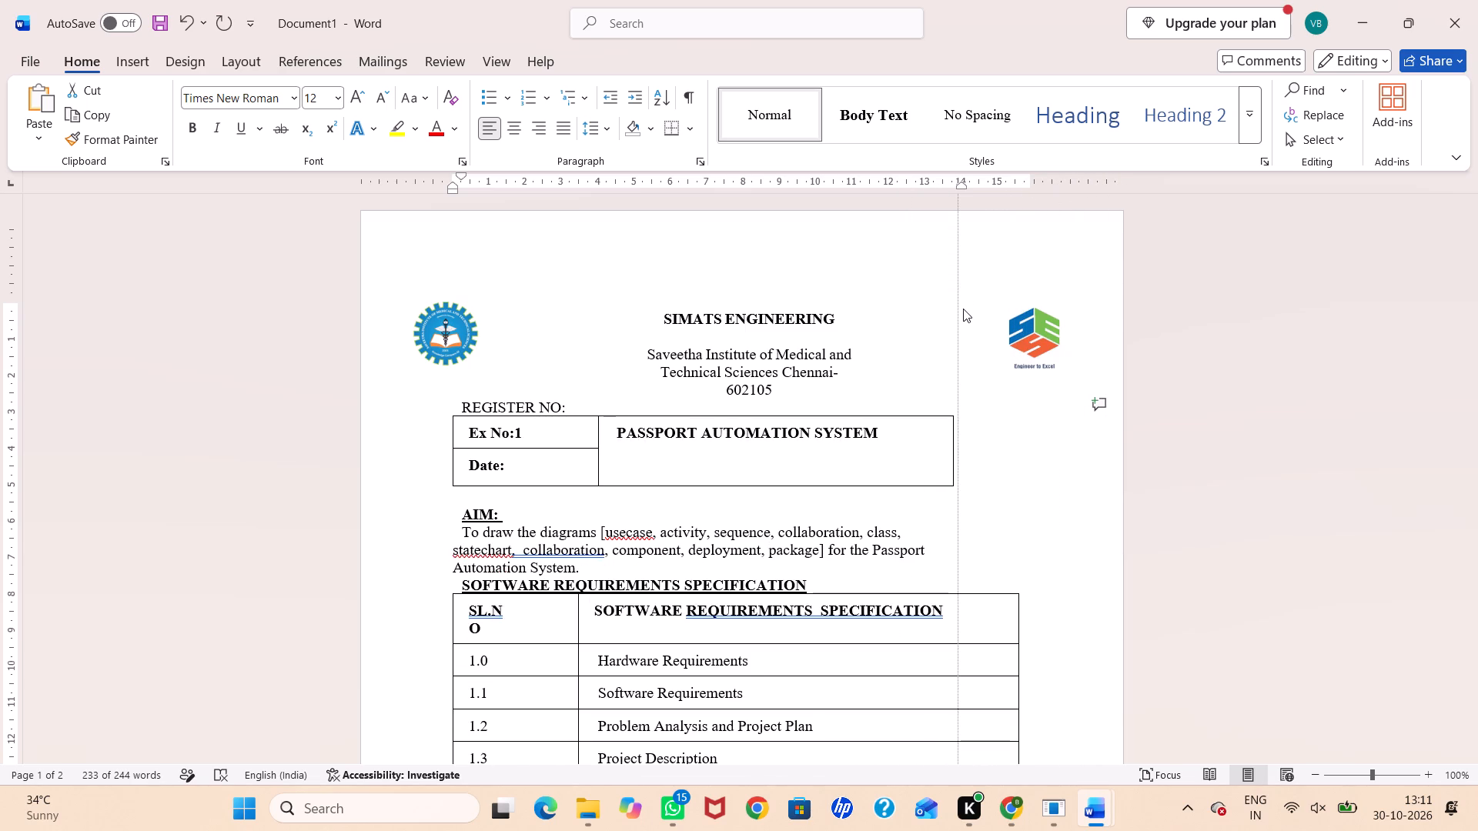
{"action": "left_click_drag", "start_coordinate": [963, 309], "coordinate": [991, 309]}
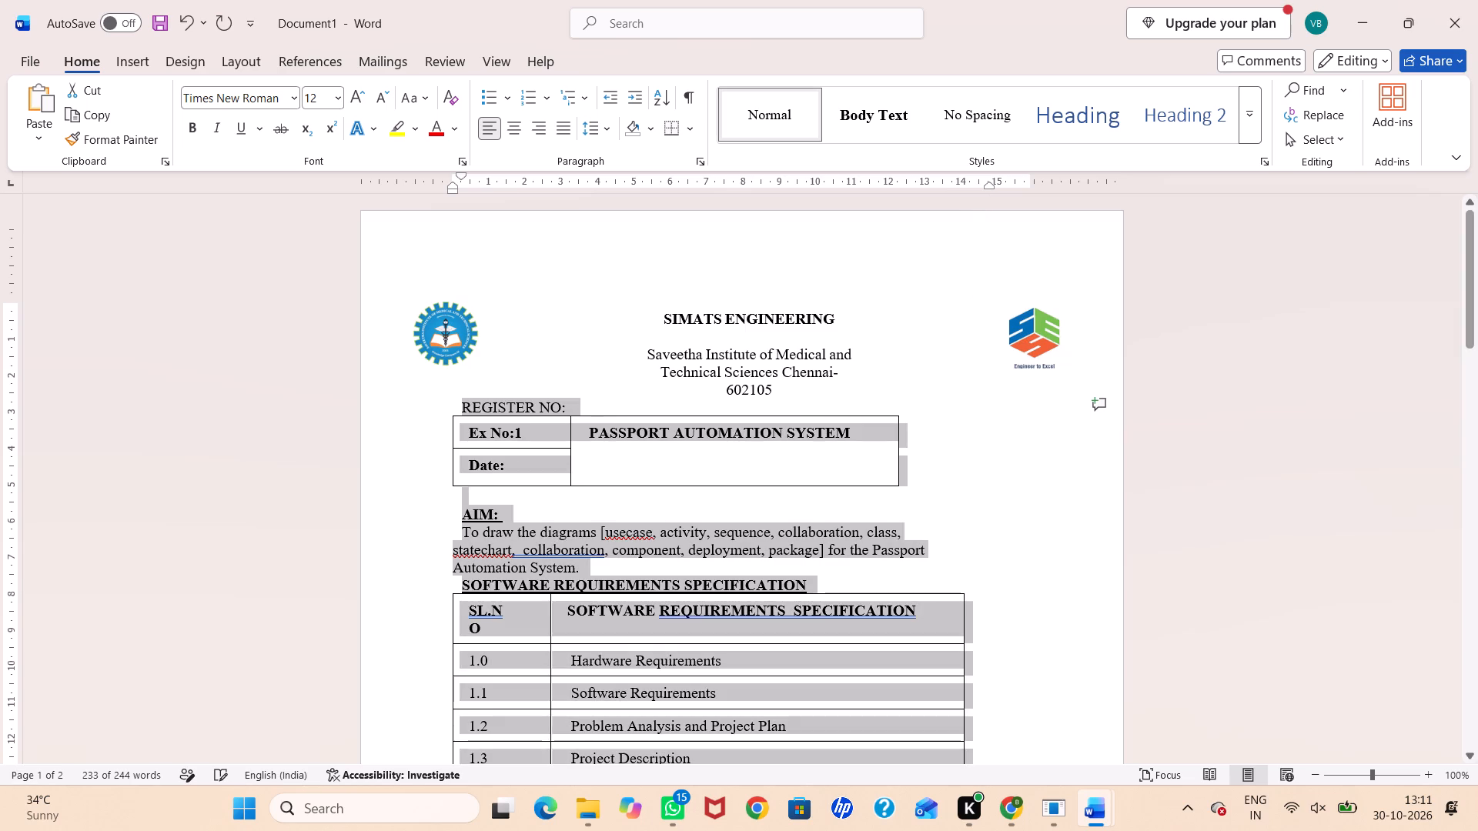
Widen the Ex No and PASSPORT AUTOMATION SYSTEM table by moving its outer edge to about 15 cm.
{"action": "scroll", "coordinate": [879, 355], "scroll_direction": "down", "scroll_amount": 3}
{"action": "left_click", "coordinate": [809, 325]}
{"action": "left_click", "coordinate": [871, 314]}
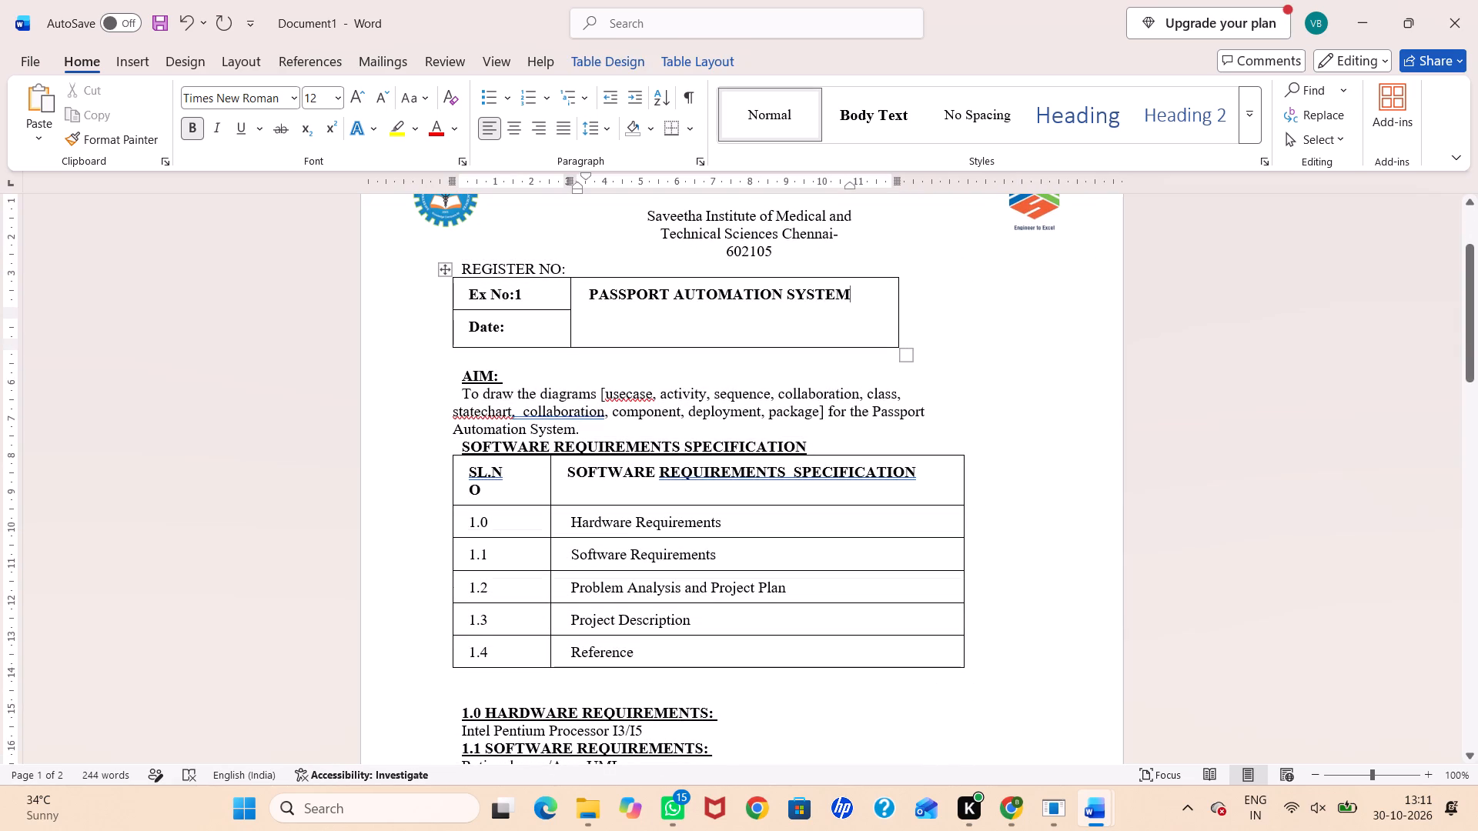
{"action": "left_click", "coordinate": [901, 309]}
{"action": "left_click", "coordinate": [875, 352]}
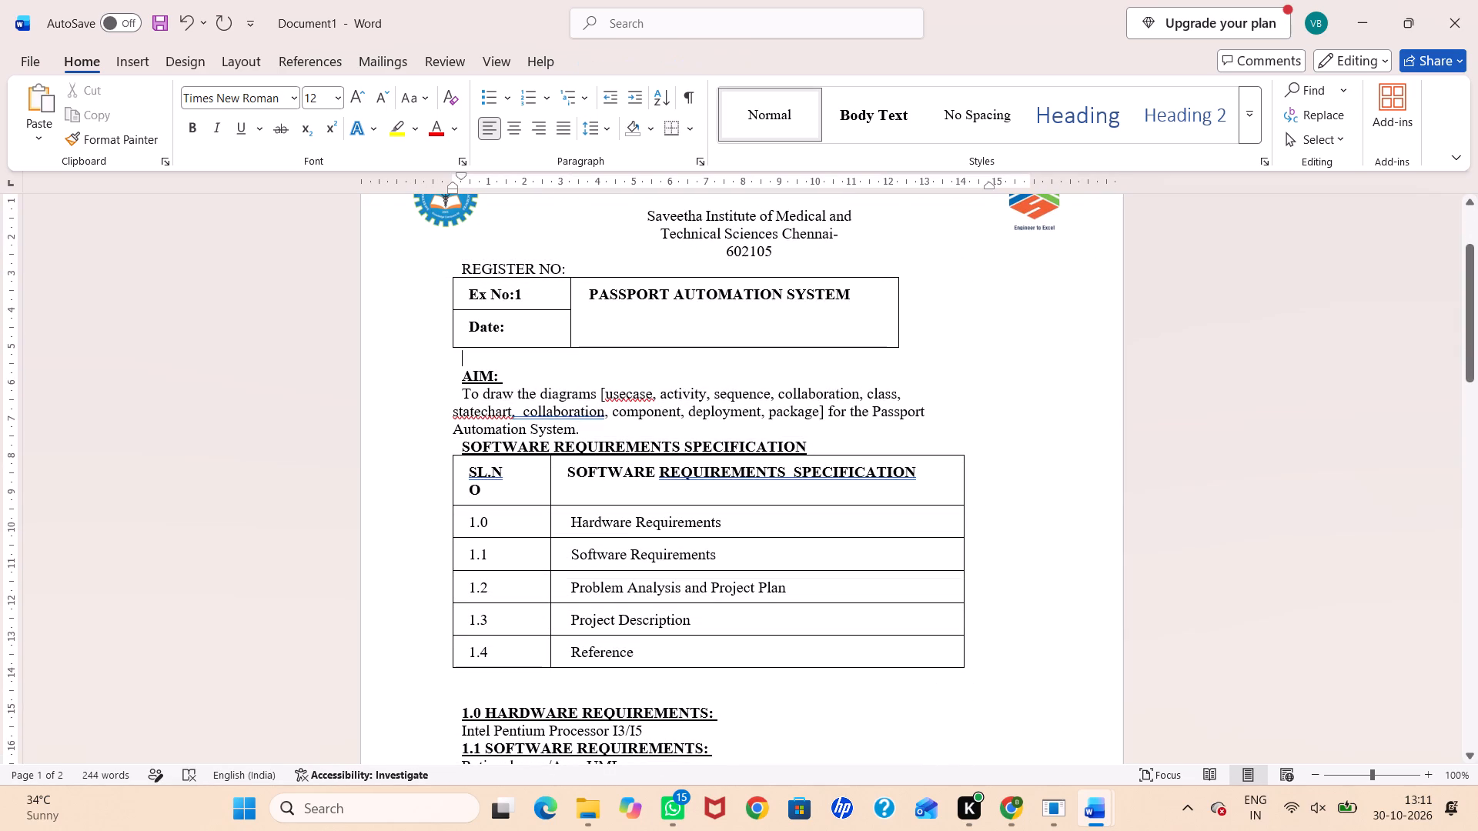
{"action": "left_click", "coordinate": [903, 348]}
{"action": "left_click", "coordinate": [895, 348]}
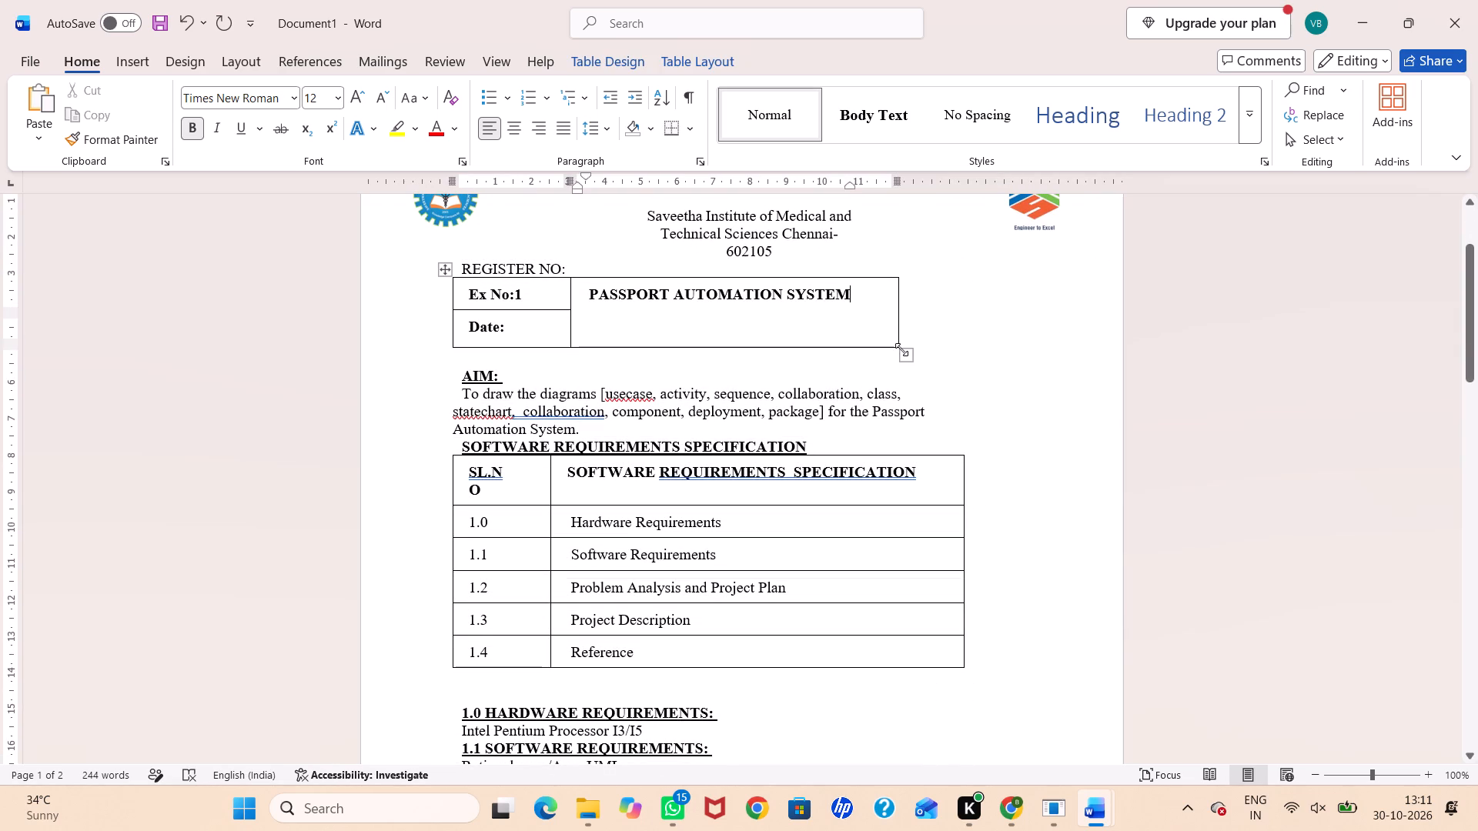
{"action": "left_click", "coordinate": [898, 349]}
{"action": "left_click", "coordinate": [891, 349]}
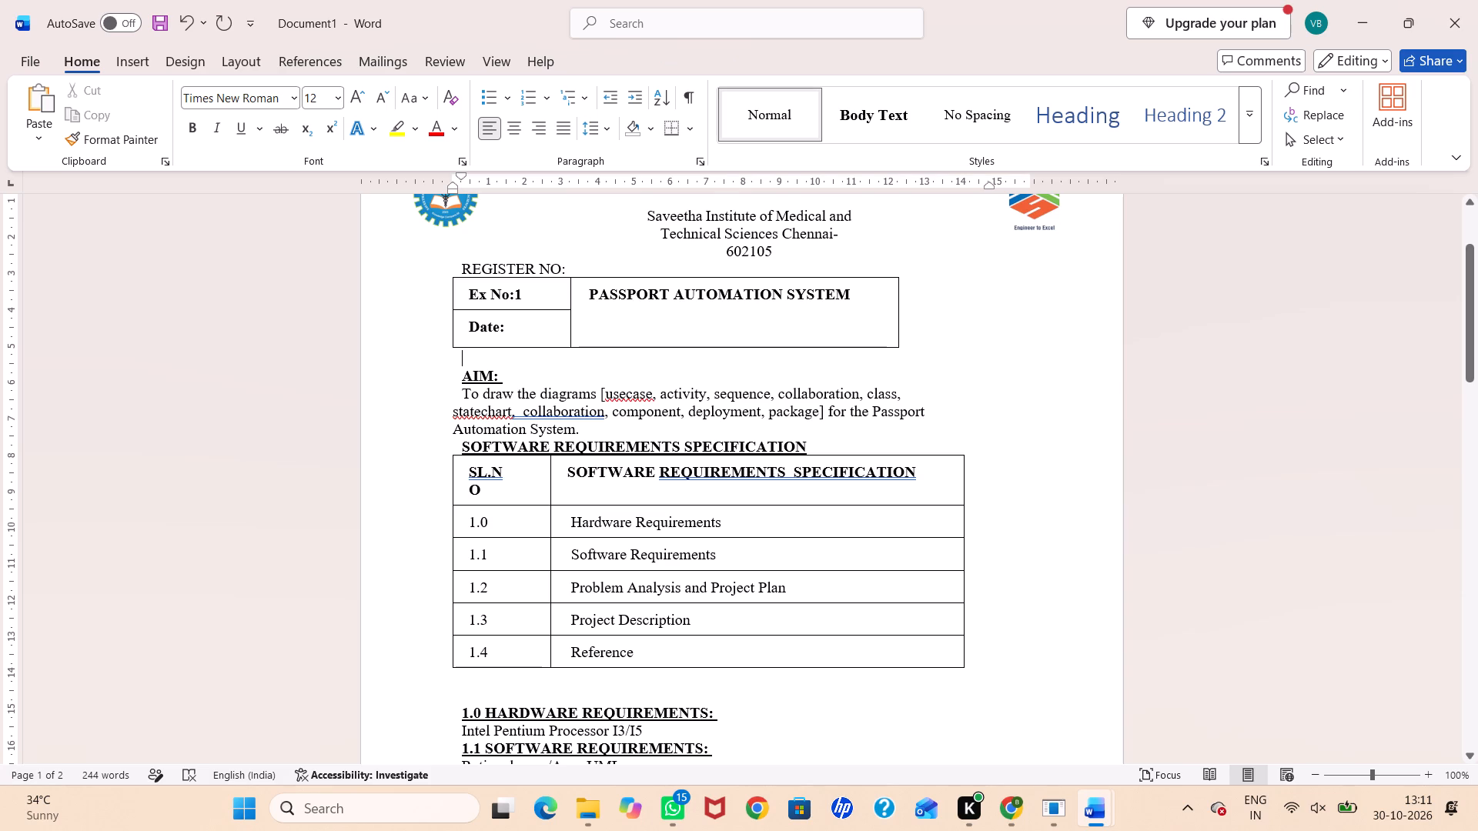
{"action": "left_click", "coordinate": [896, 347]}
{"action": "left_click_drag", "start_coordinate": [897, 345], "coordinate": [968, 346]}
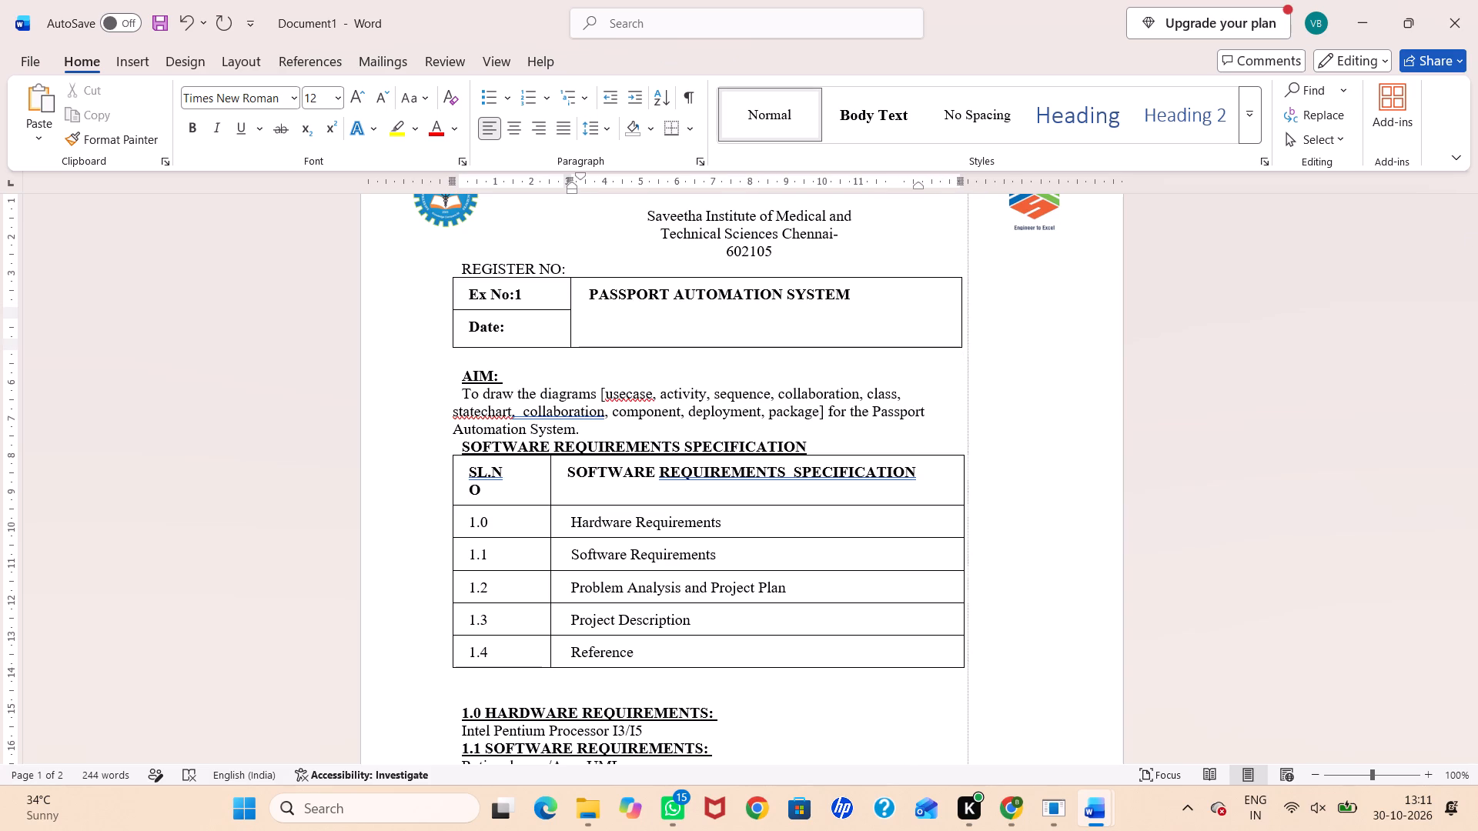
{"action": "left_click_drag", "start_coordinate": [968, 346], "coordinate": [999, 353]}
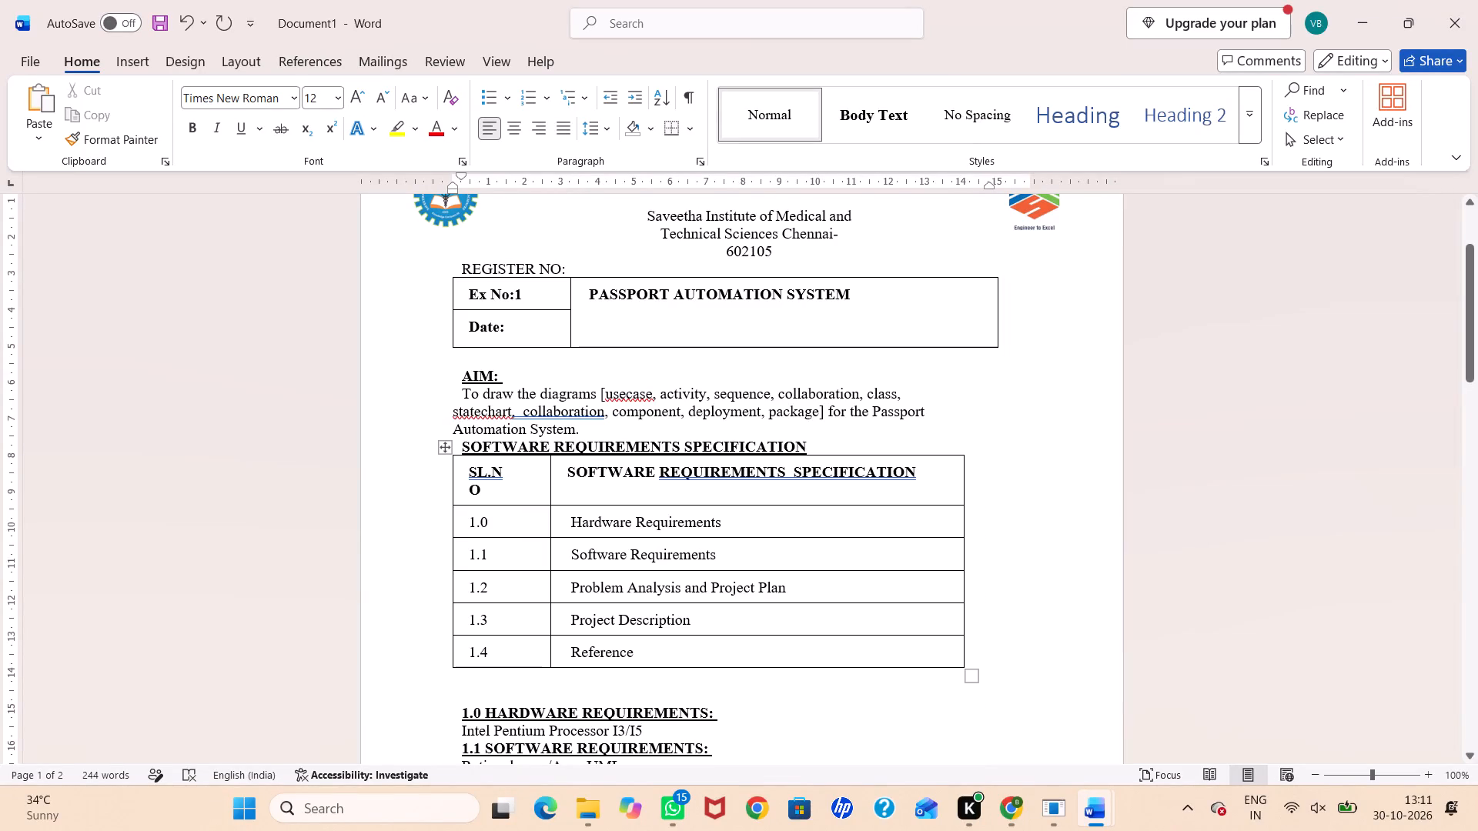
Resize the software requirements specification table to about 16 cm wide.
{"action": "left_click", "coordinate": [968, 677]}
{"action": "left_click_drag", "start_coordinate": [968, 677], "coordinate": [1040, 663]}
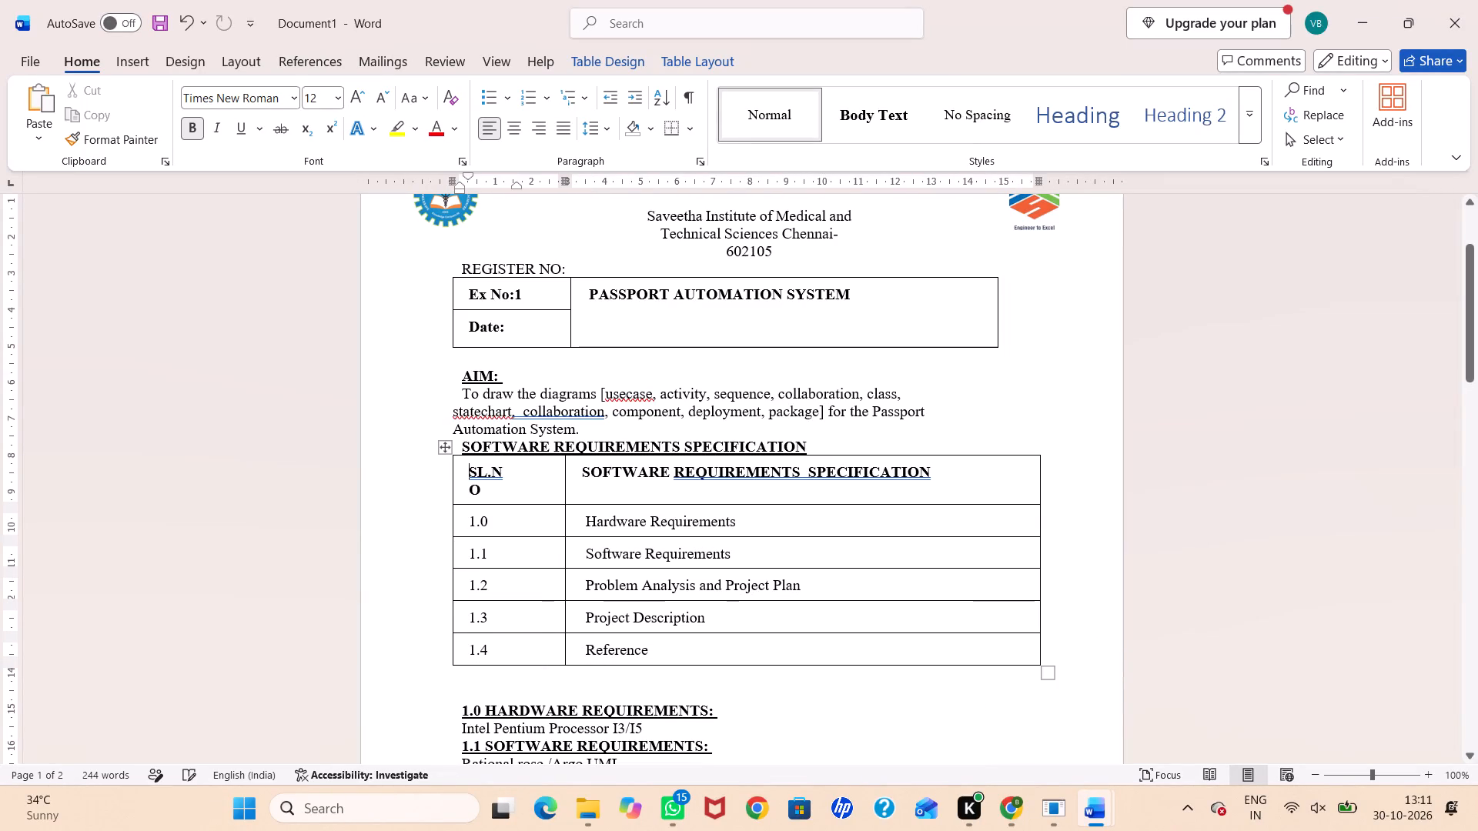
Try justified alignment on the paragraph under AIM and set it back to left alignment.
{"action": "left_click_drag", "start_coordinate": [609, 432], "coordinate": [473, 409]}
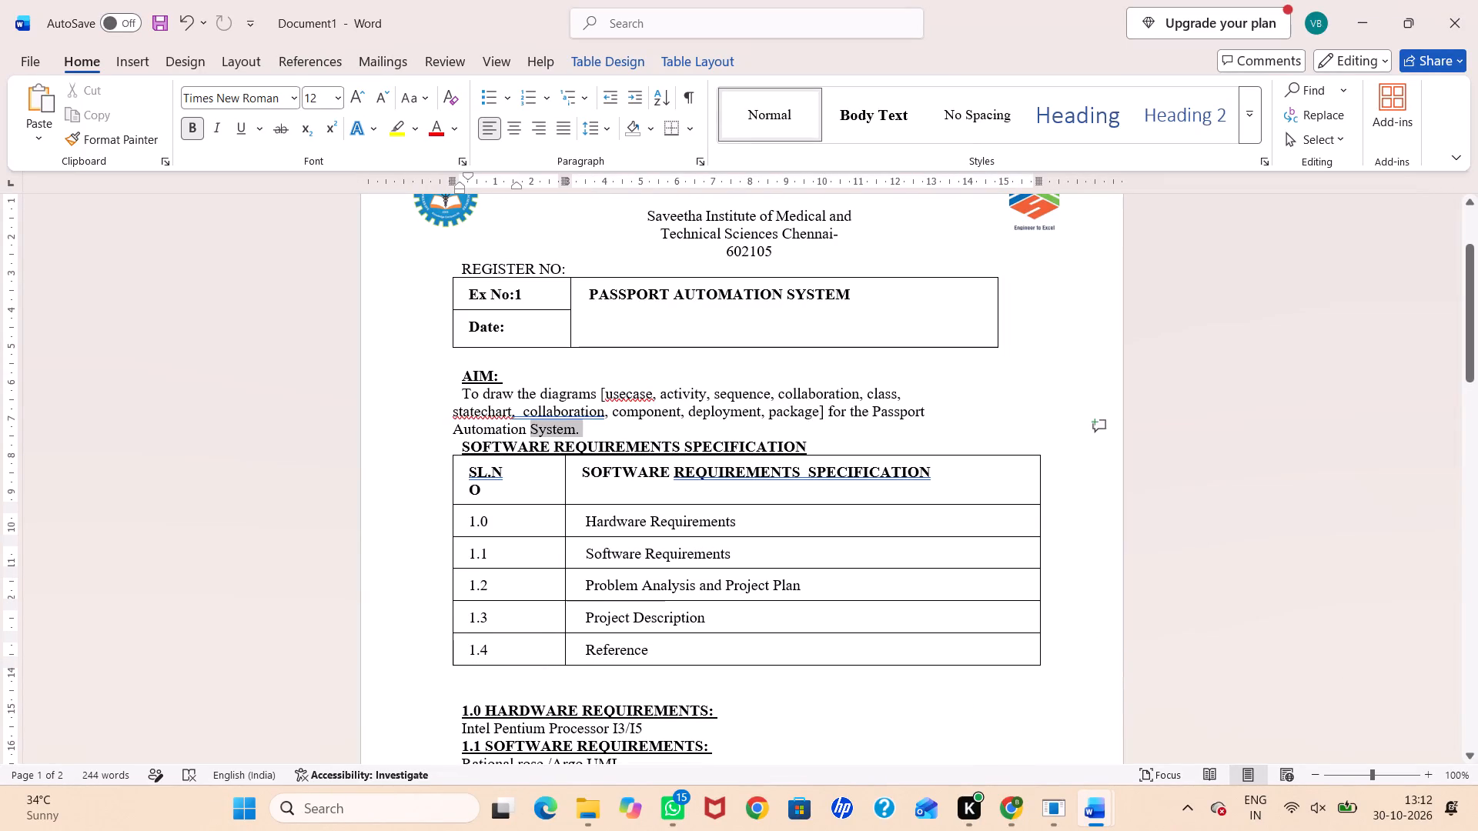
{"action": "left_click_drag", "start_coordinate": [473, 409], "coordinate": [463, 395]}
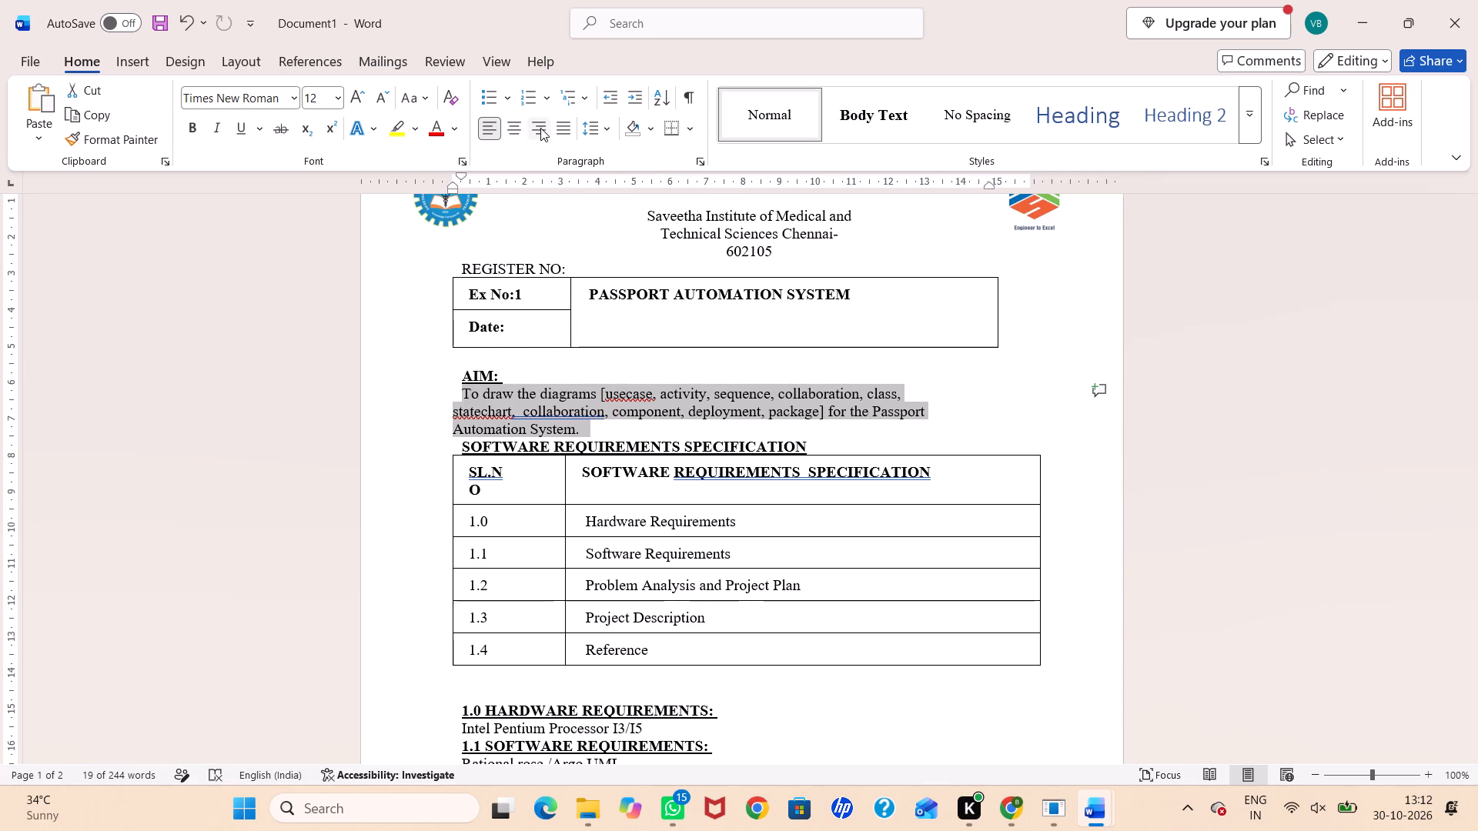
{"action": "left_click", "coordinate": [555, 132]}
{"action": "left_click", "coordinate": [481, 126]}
Insert a space after the word statechart in the paragraph under AIM.
{"action": "left_click", "coordinate": [897, 392]}
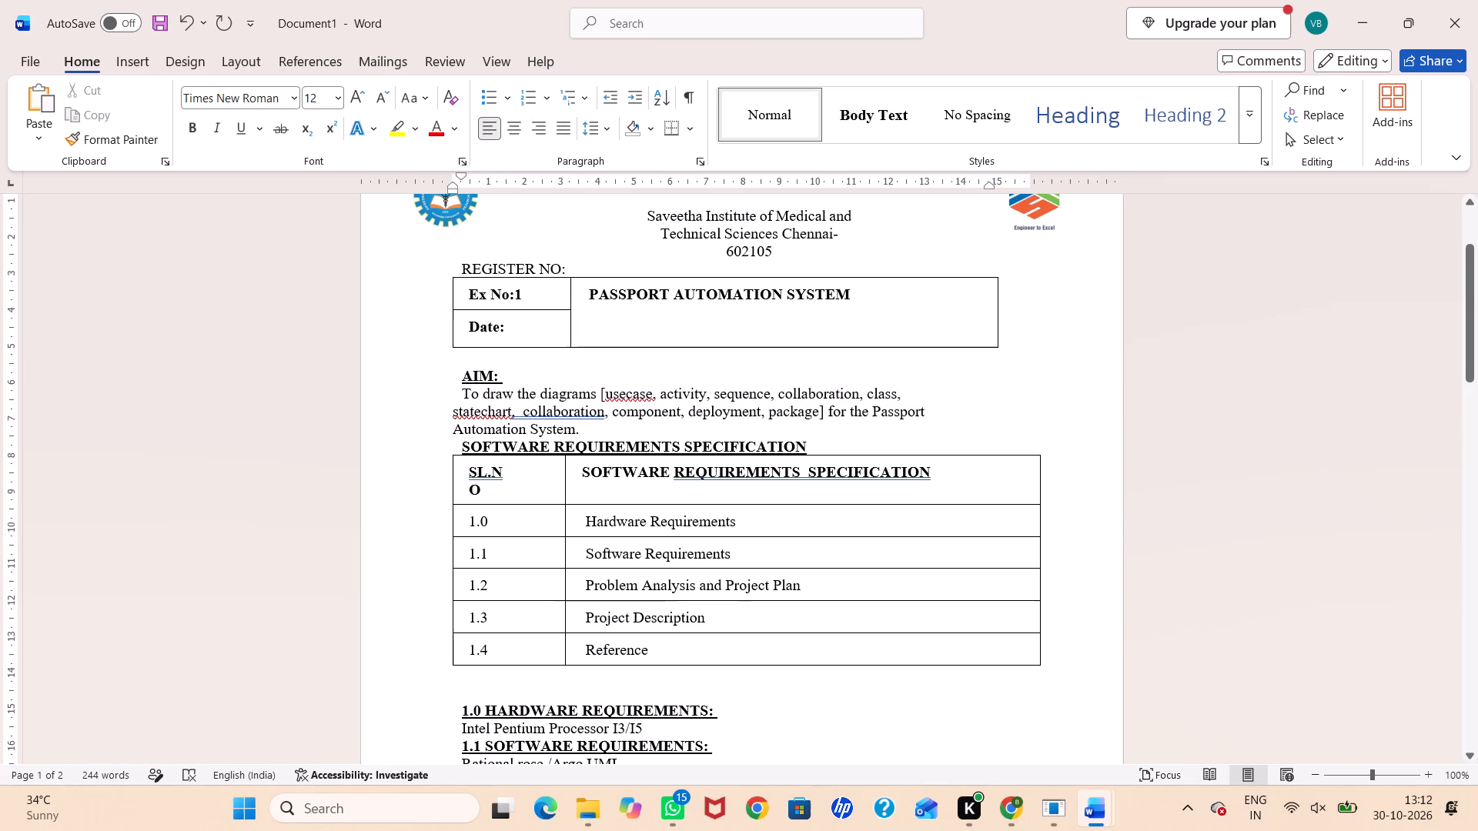
{"action": "left_click", "coordinate": [955, 404]}
{"action": "left_click", "coordinate": [1005, 436]}
{"action": "left_click", "coordinate": [512, 403]}
{"action": "key", "text": "space"}
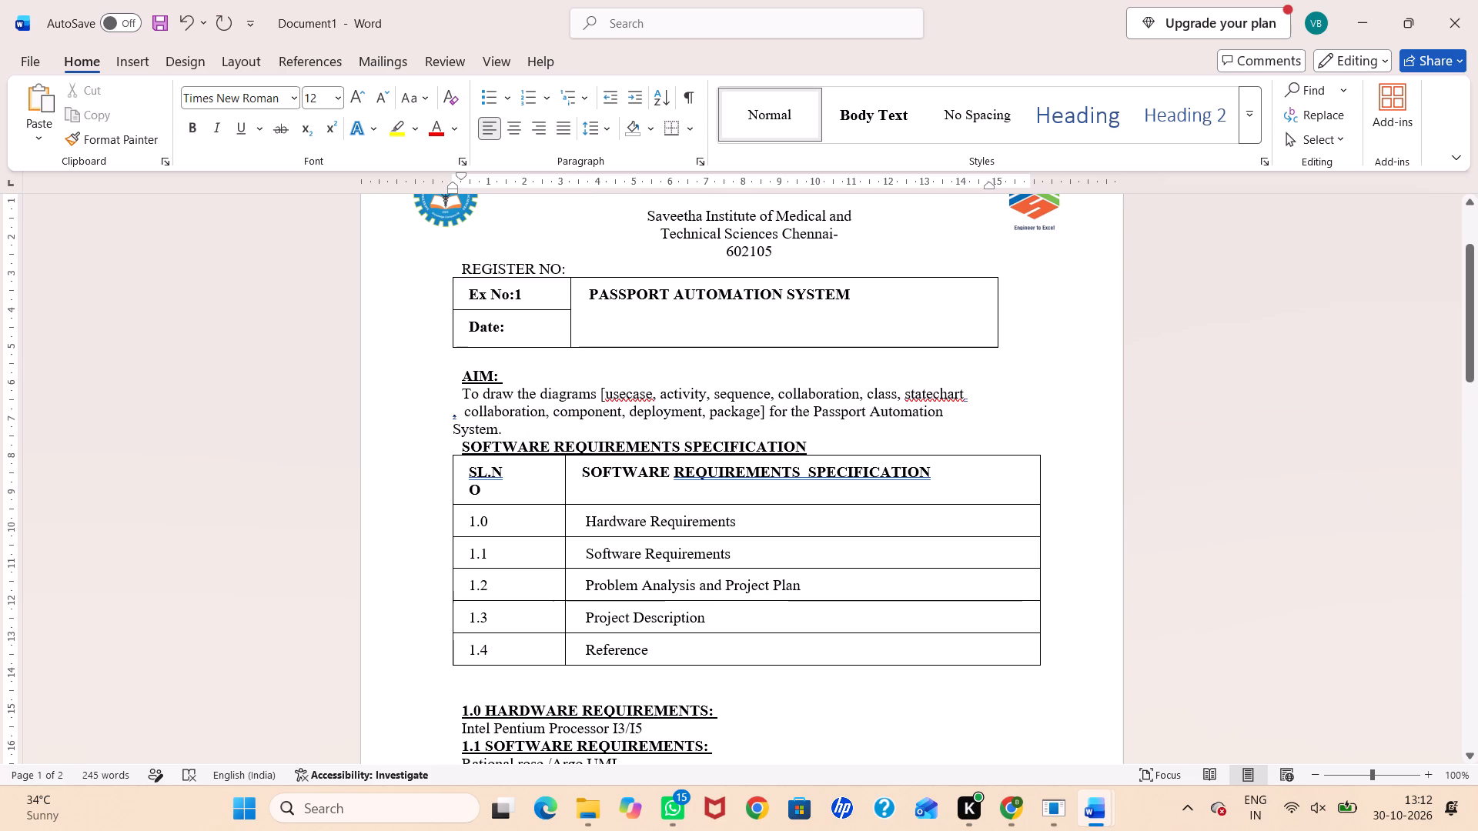
Select the paragraph under 1.2 PROBLEM ANALYSIS AND PROJECT PLAN and set its right indent to about 16.75 cm.
{"action": "scroll", "coordinate": [596, 474], "scroll_direction": "down", "scroll_amount": 15}
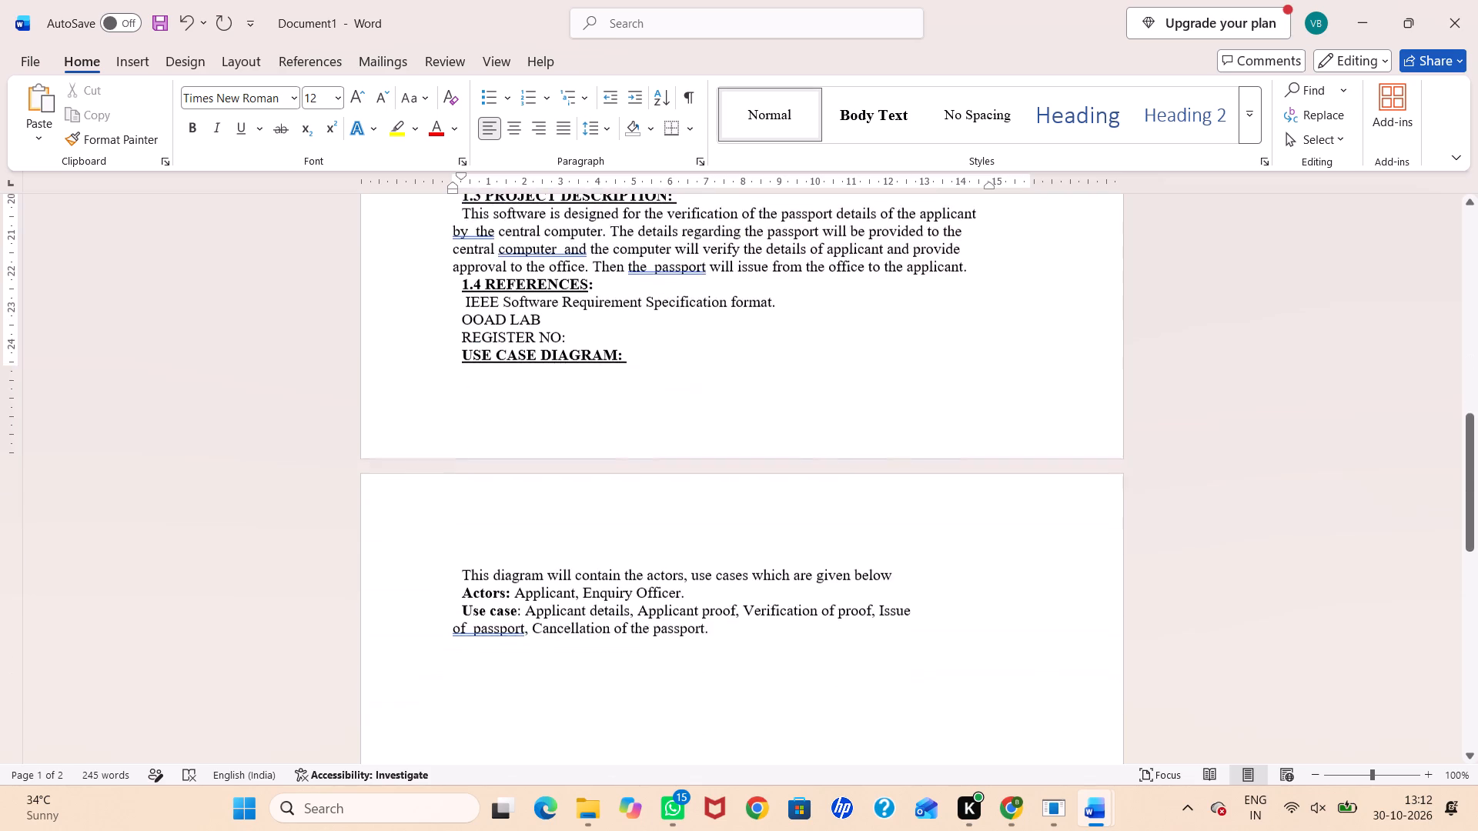
{"action": "scroll", "coordinate": [611, 477], "scroll_direction": "down", "scroll_amount": 4}
{"action": "left_click", "coordinate": [713, 450]}
{"action": "scroll", "coordinate": [707, 453], "scroll_direction": "up", "scroll_amount": 6}
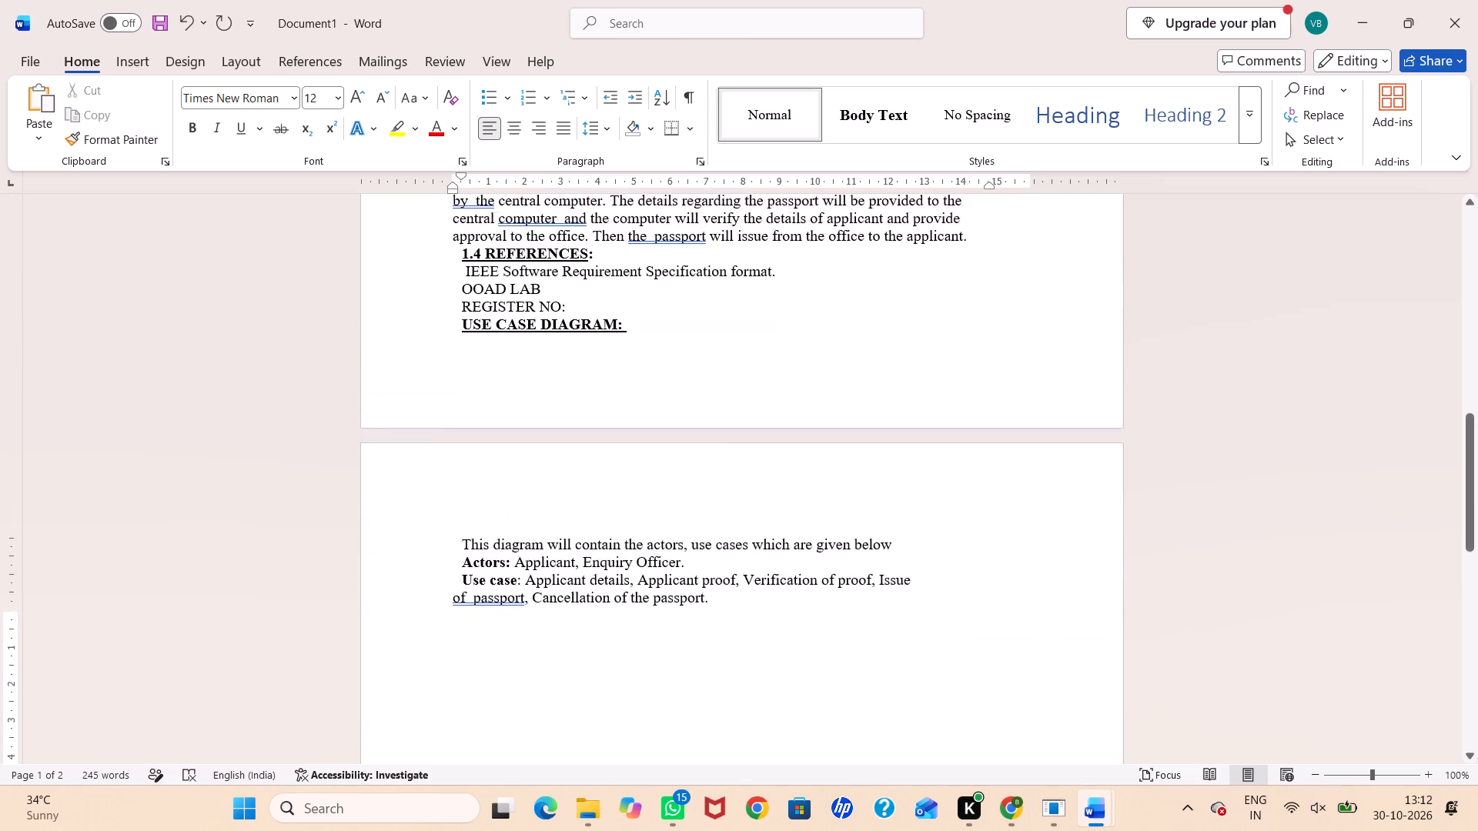
{"action": "scroll", "coordinate": [707, 474], "scroll_direction": "up", "scroll_amount": 4}
{"action": "left_click", "coordinate": [976, 457]}
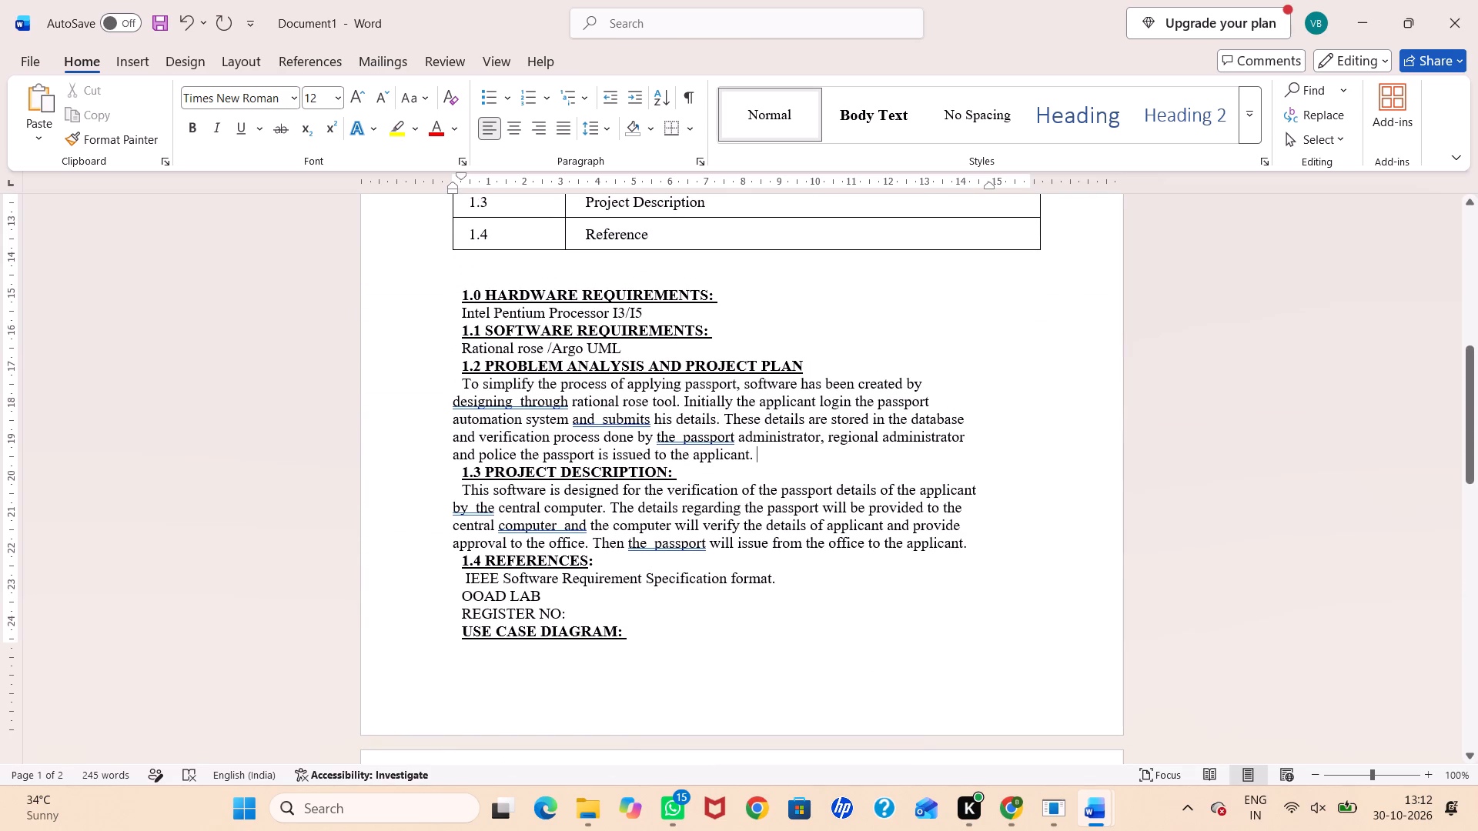
{"action": "left_click_drag", "start_coordinate": [757, 457], "coordinate": [446, 384]}
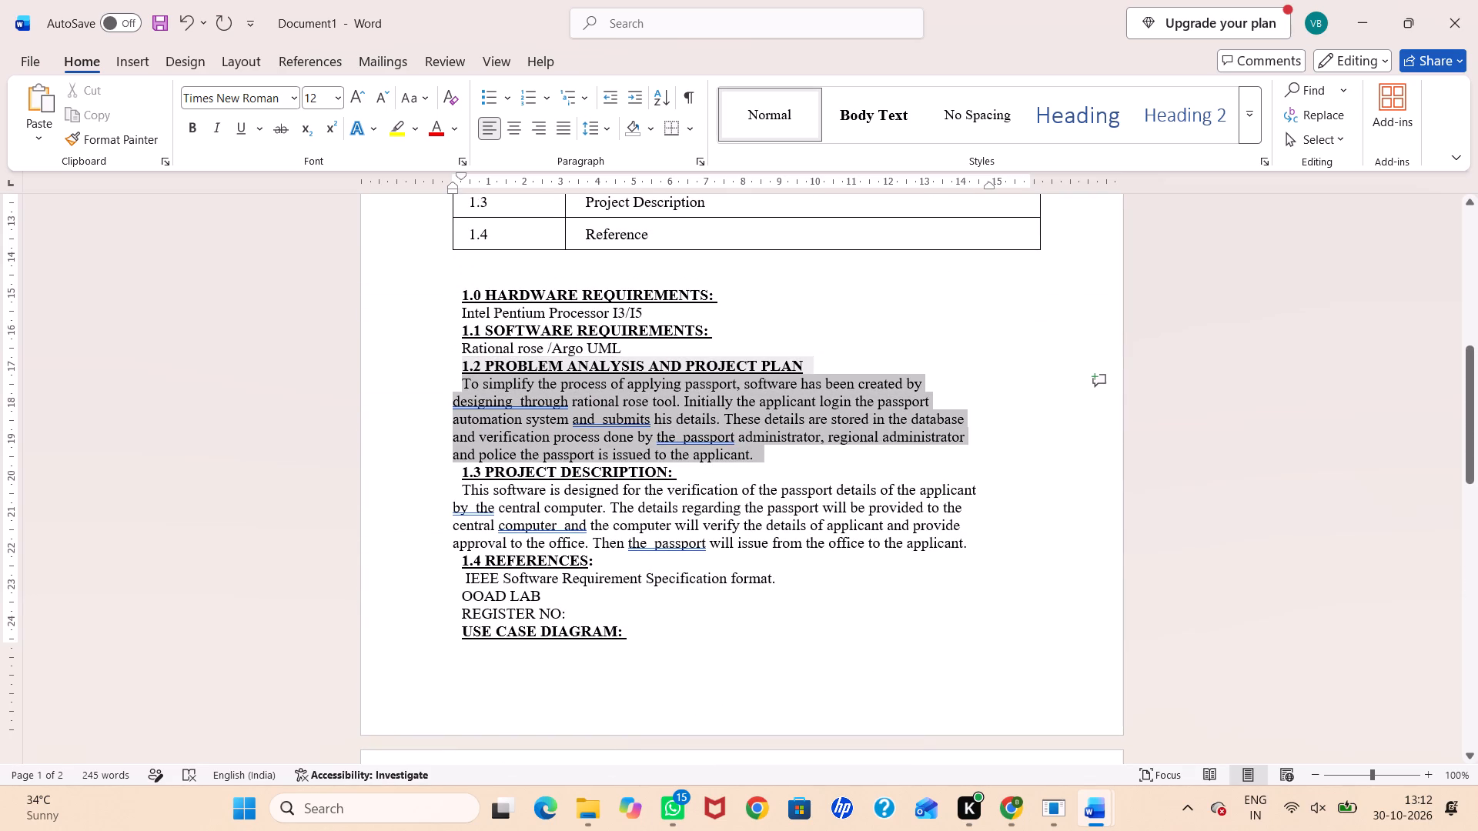
{"action": "left_click_drag", "start_coordinate": [446, 384], "coordinate": [448, 386]}
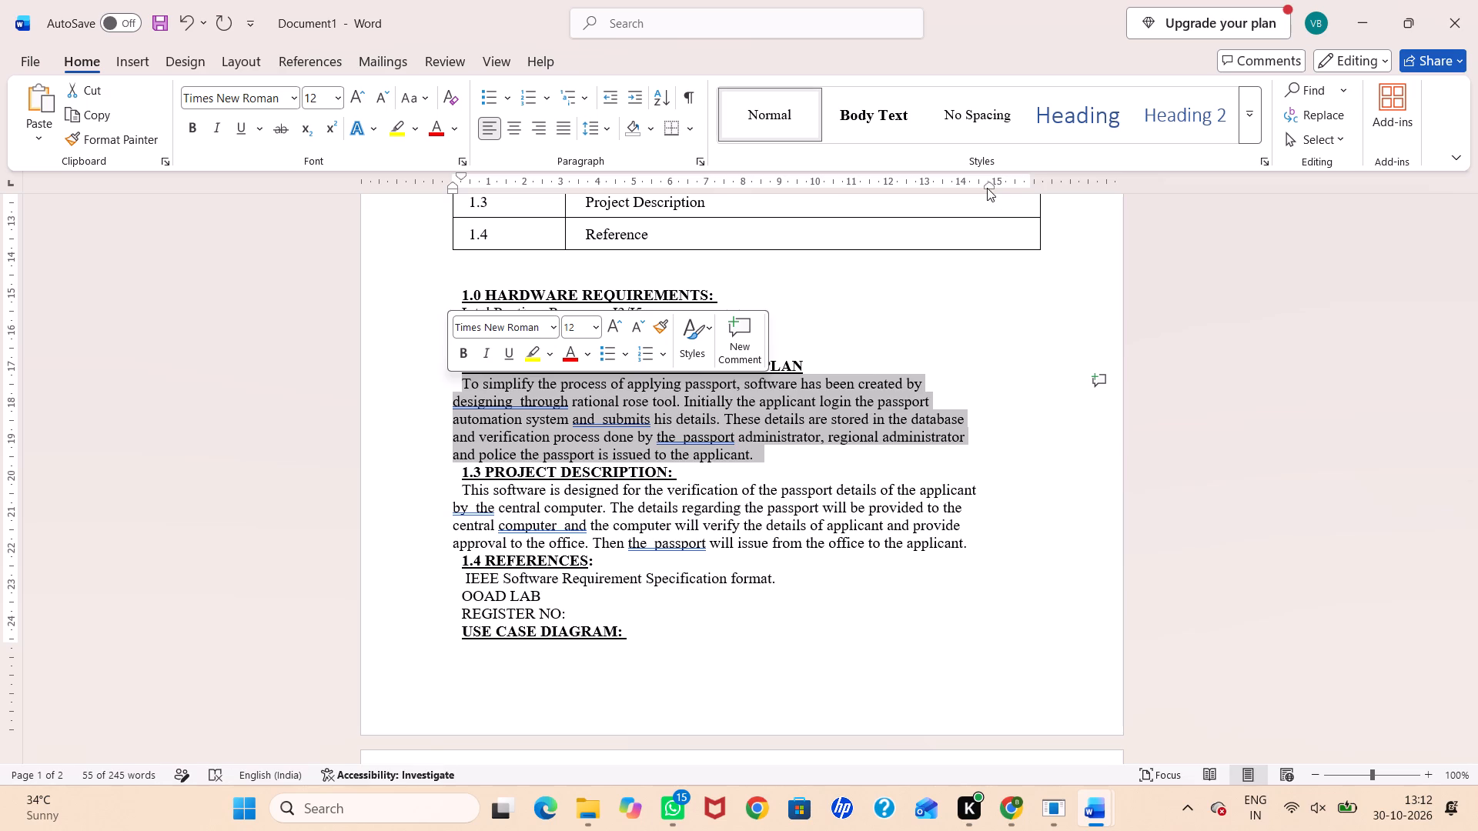
{"action": "left_click_drag", "start_coordinate": [988, 183], "coordinate": [1062, 199]}
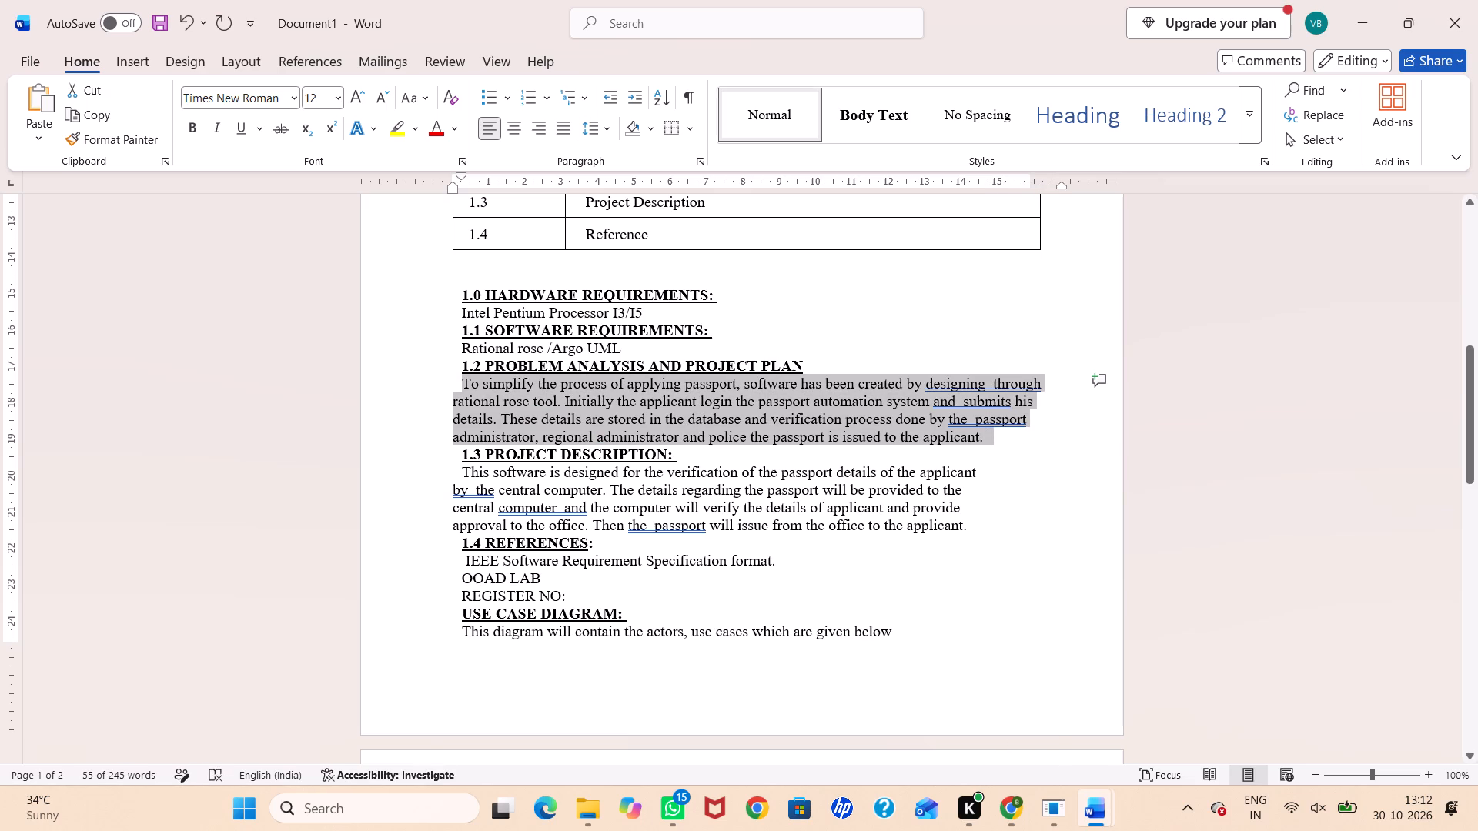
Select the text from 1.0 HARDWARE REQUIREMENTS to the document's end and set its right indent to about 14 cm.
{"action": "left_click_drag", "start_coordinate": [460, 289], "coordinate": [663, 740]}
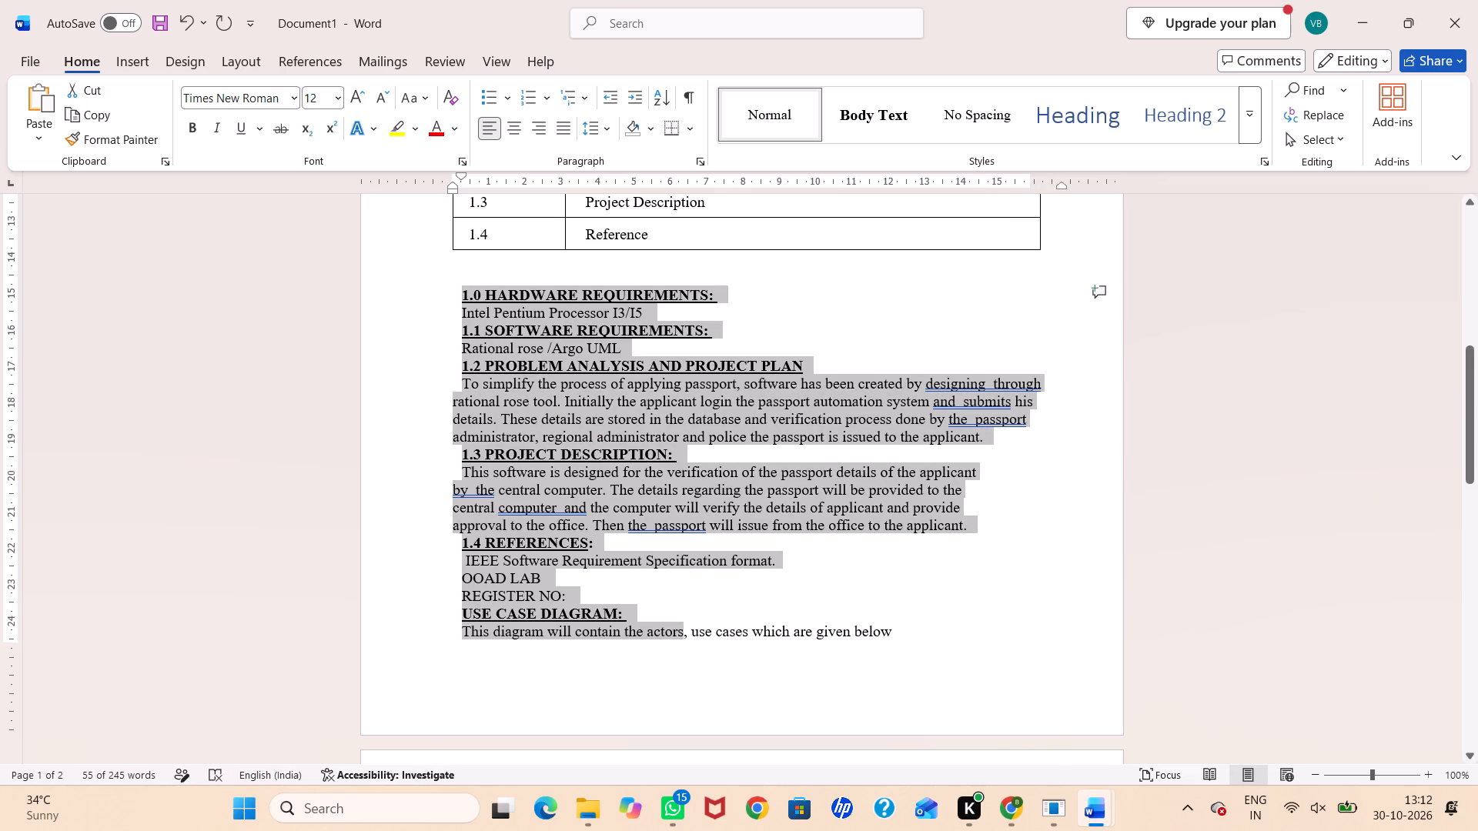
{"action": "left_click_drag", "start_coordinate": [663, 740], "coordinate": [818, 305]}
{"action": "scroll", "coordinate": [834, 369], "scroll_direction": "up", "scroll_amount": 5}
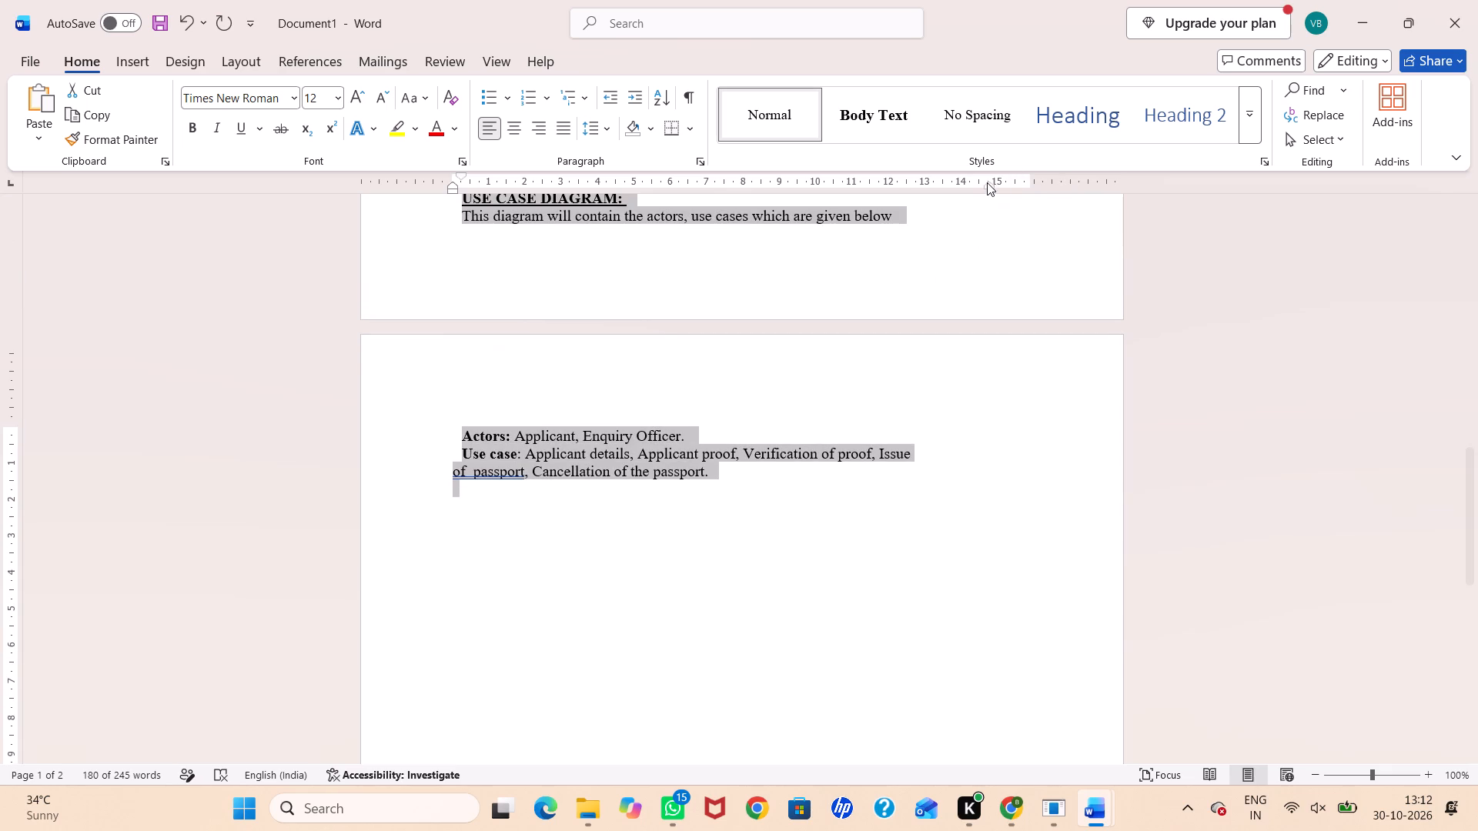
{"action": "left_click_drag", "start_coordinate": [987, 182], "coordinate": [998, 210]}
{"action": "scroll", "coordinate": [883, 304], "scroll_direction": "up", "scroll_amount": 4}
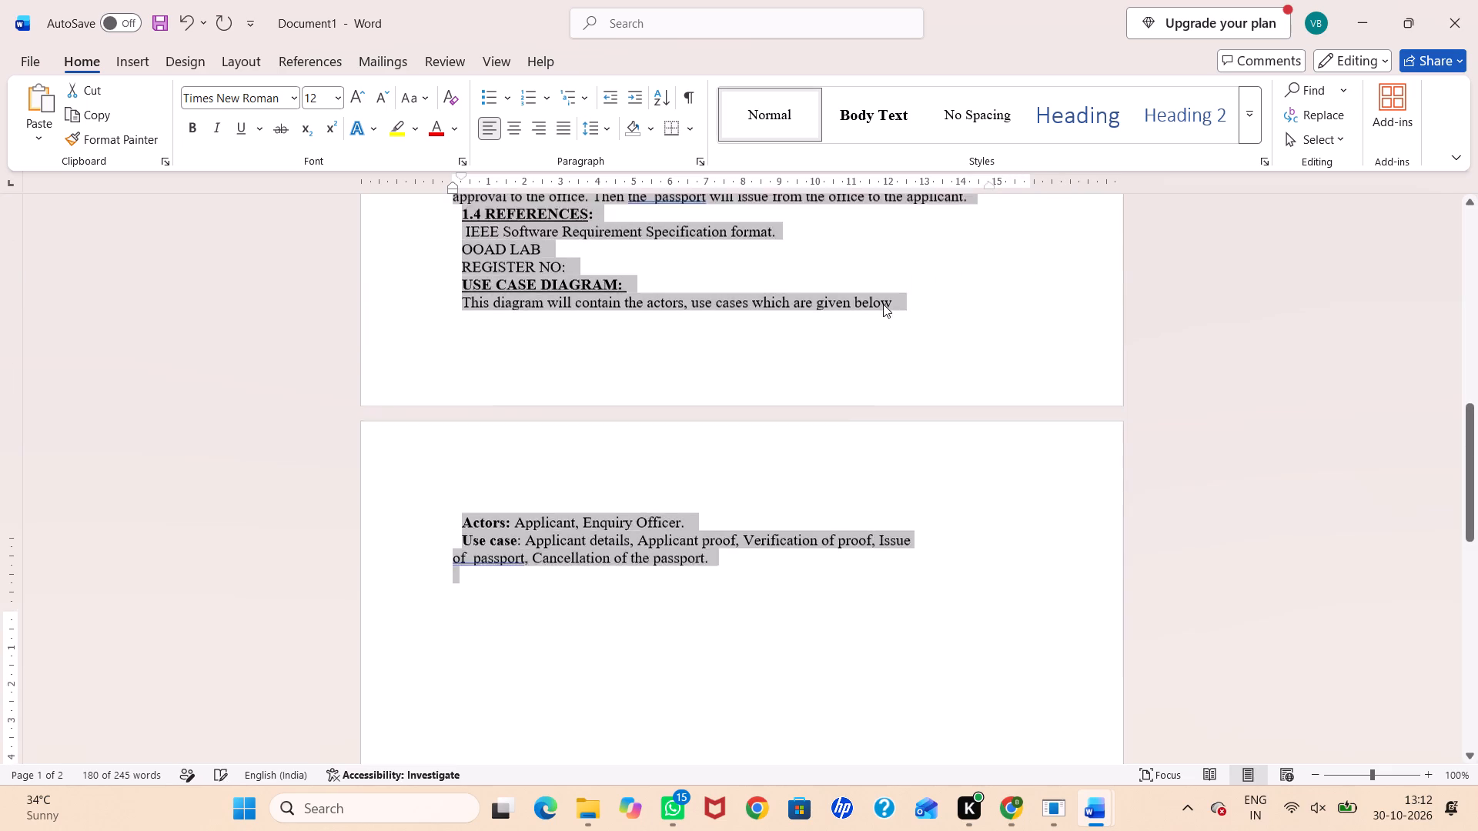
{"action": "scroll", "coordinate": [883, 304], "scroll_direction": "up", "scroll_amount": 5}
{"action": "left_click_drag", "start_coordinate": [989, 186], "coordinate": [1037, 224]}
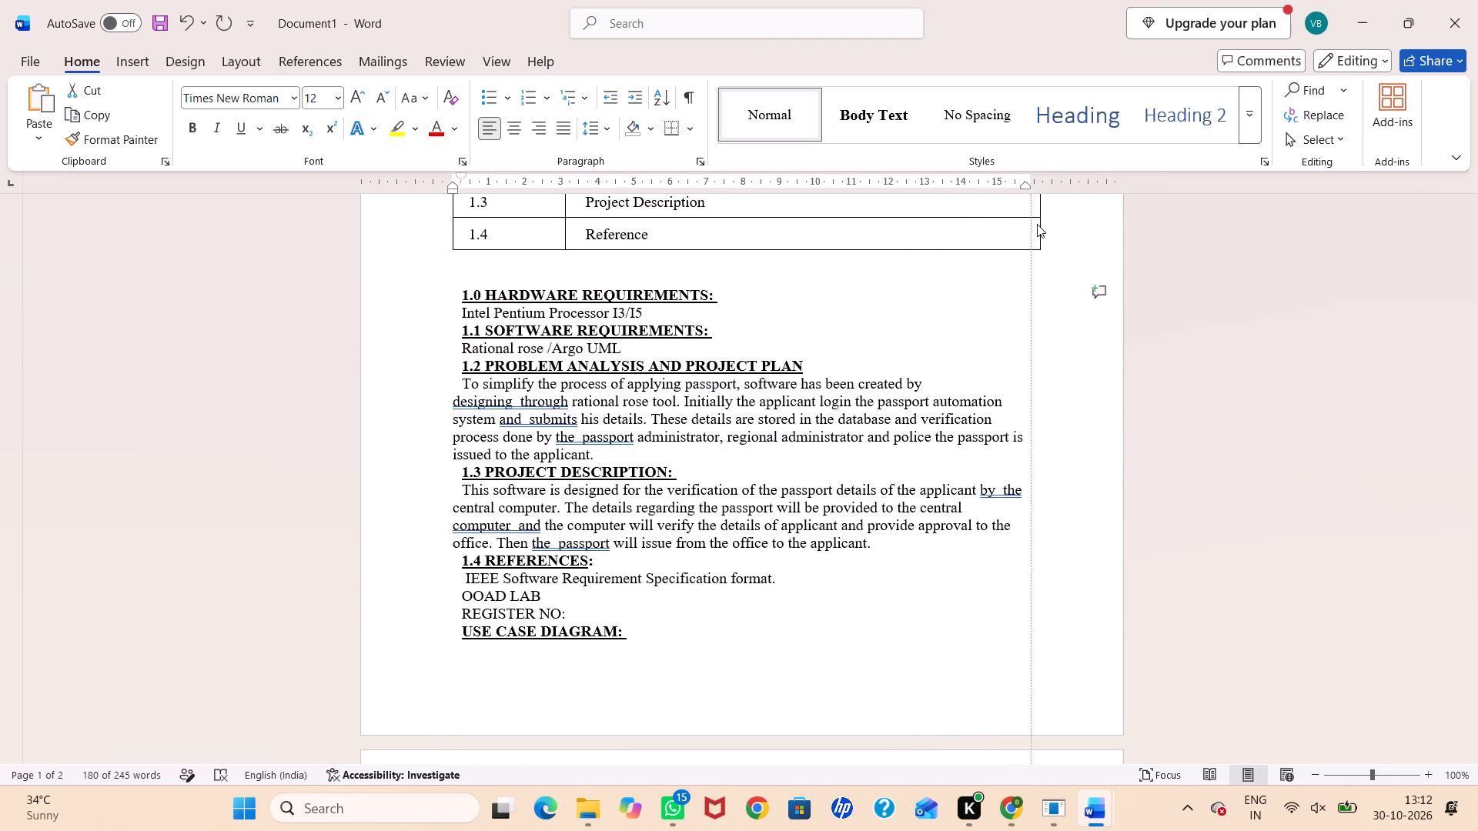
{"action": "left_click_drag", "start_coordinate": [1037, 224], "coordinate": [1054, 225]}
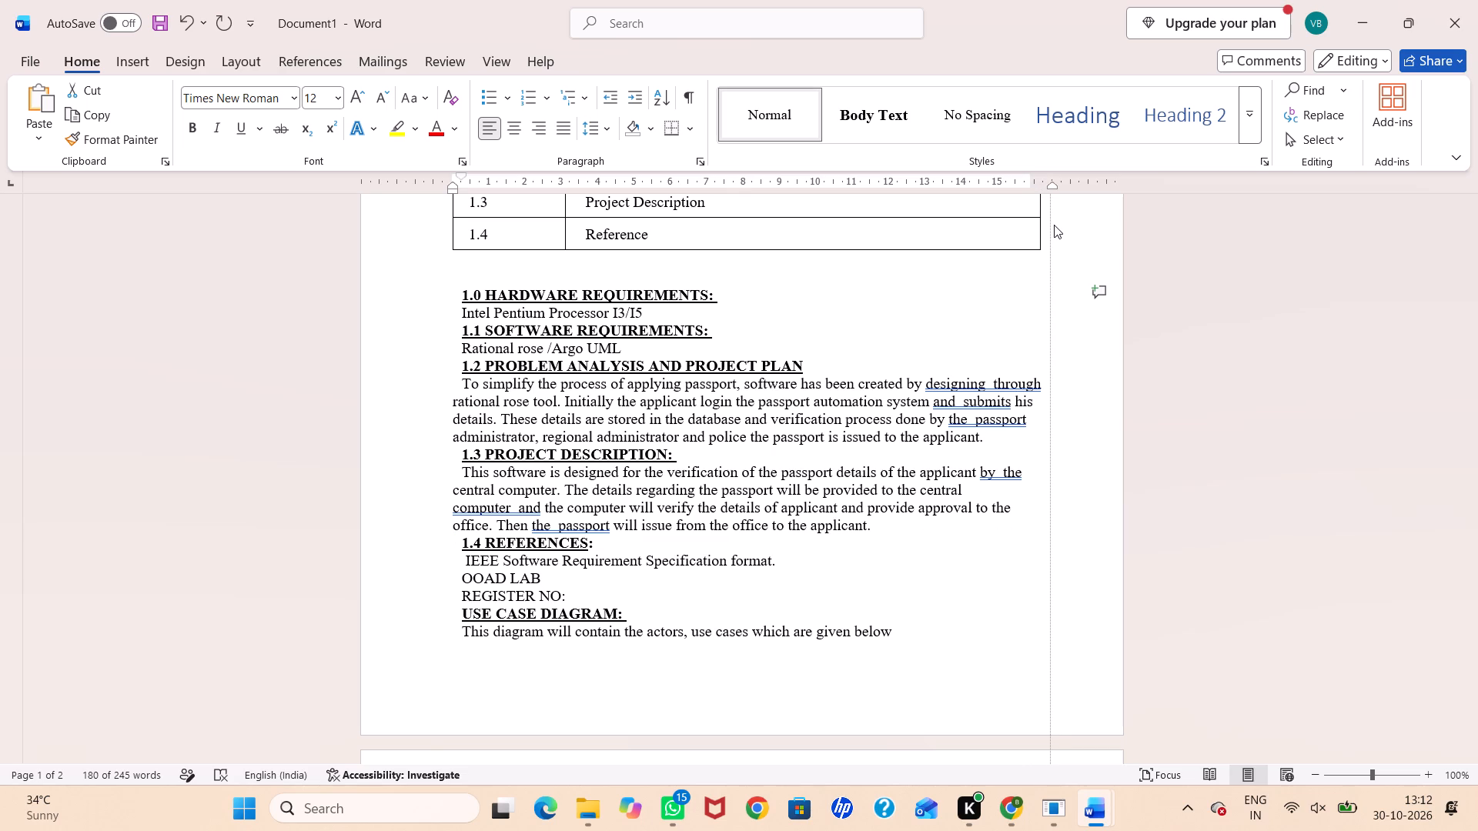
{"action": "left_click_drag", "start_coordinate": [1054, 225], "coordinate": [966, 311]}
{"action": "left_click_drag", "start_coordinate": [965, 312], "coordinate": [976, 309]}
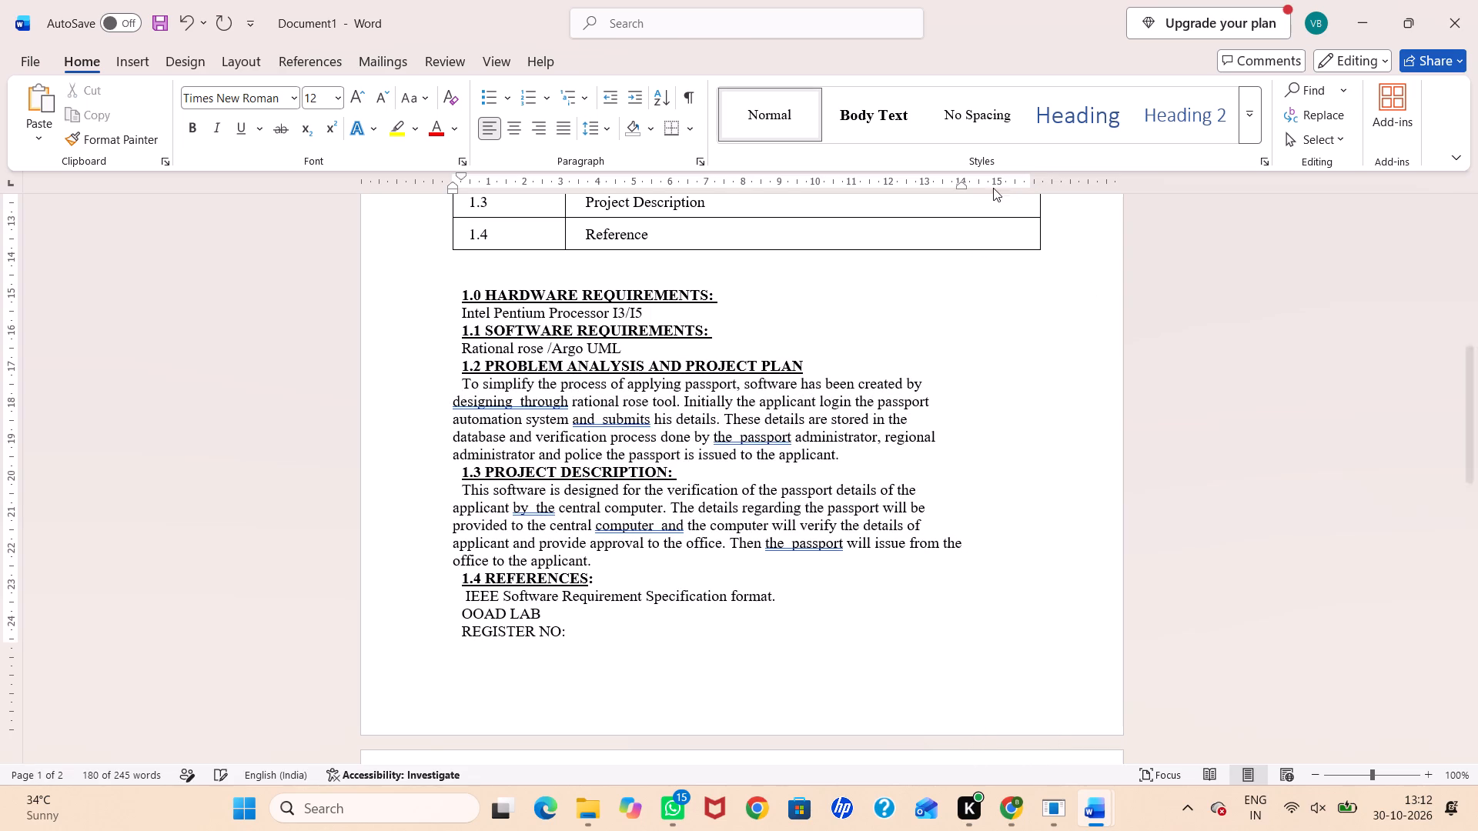
Reselect everything from 1.0 HARDWARE REQUIREMENTS to the document's end and set its right indent to about 16.5 cm.
{"action": "left_click_drag", "start_coordinate": [464, 297], "coordinate": [497, 373]}
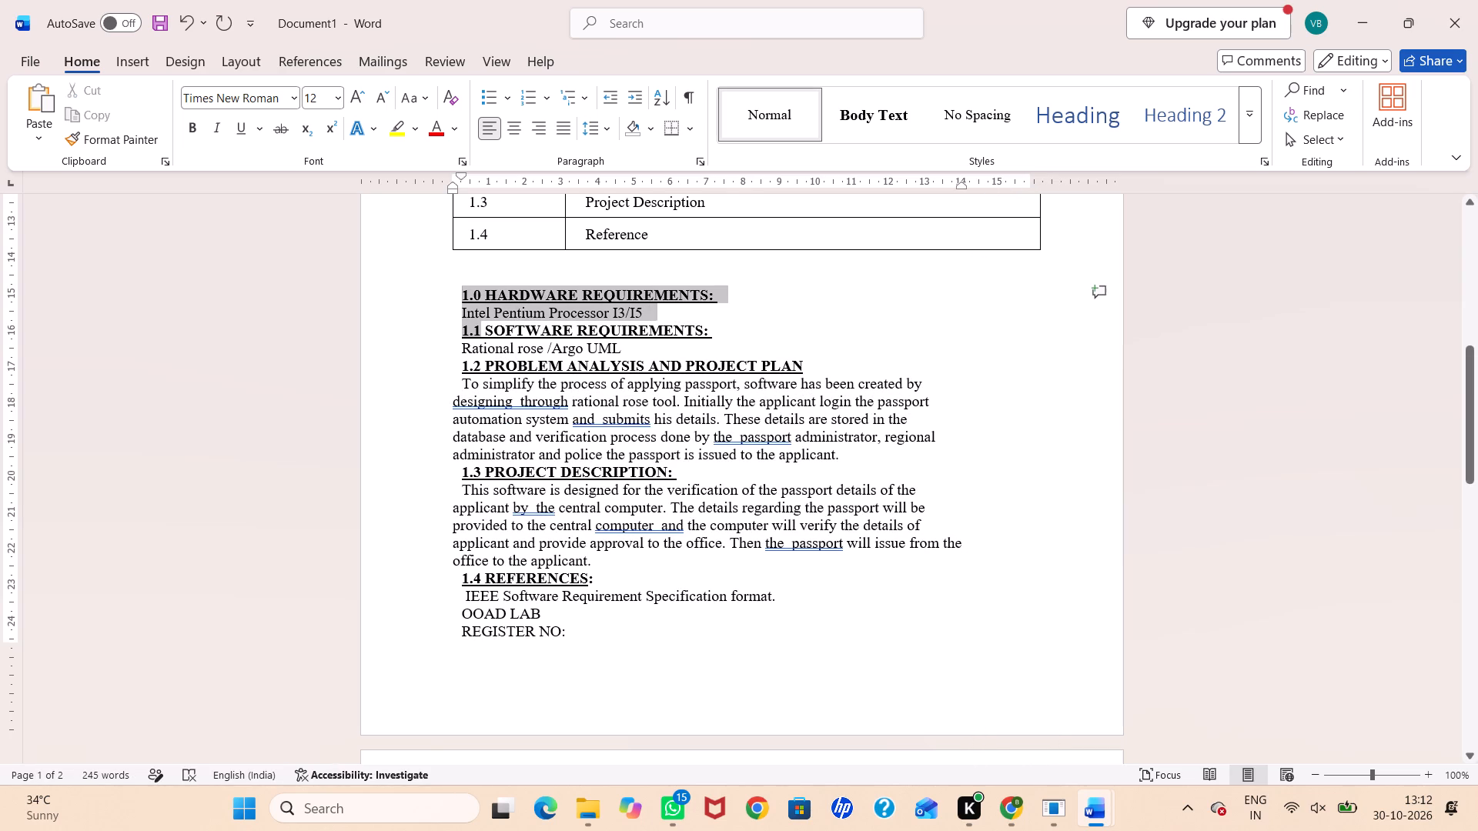
{"action": "left_click_drag", "start_coordinate": [497, 373], "coordinate": [607, 323]}
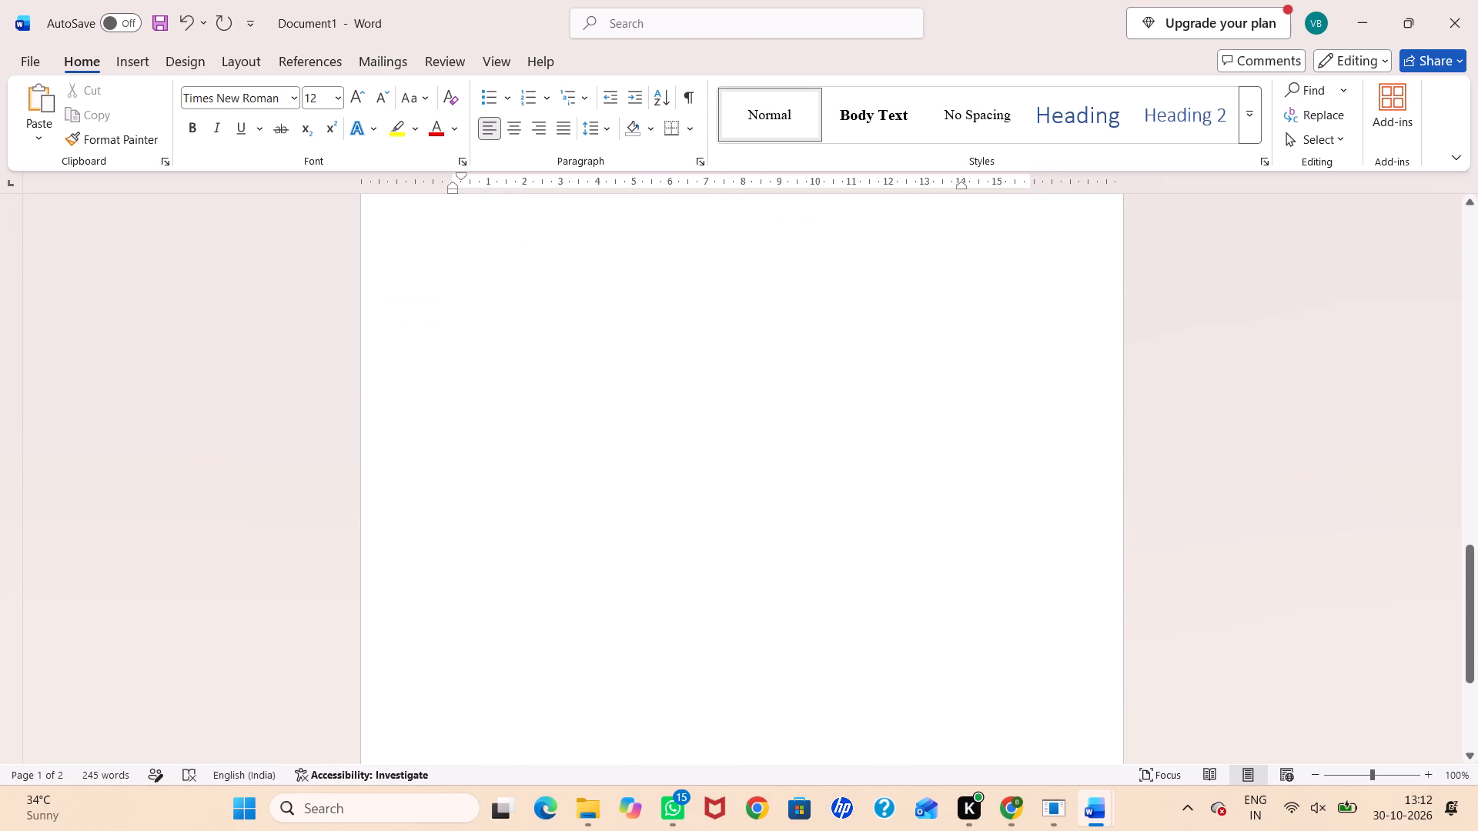
{"action": "left_click_drag", "start_coordinate": [607, 323], "coordinate": [651, 657]}
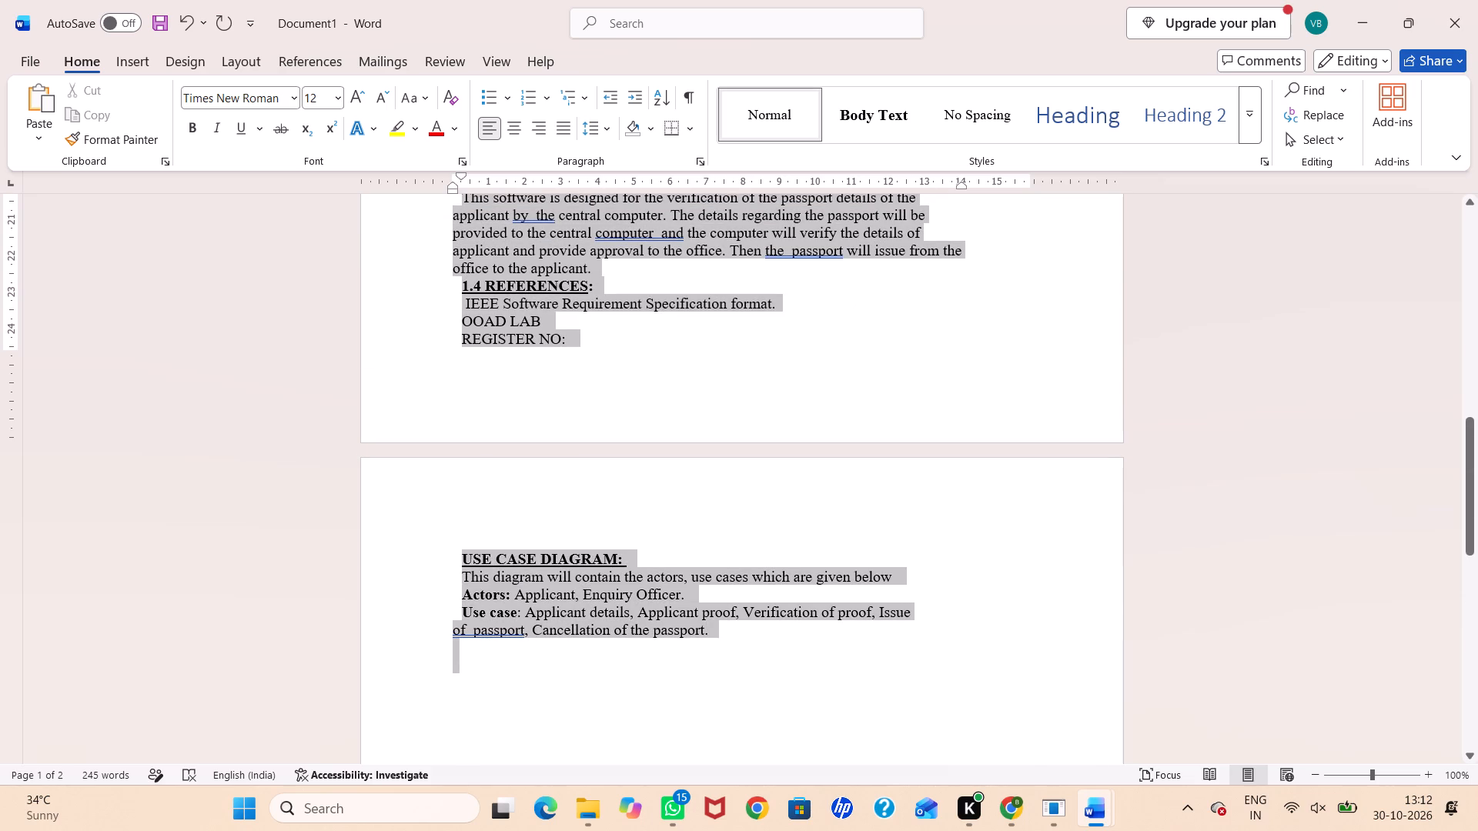
{"action": "left_click_drag", "start_coordinate": [651, 657], "coordinate": [651, 656]}
{"action": "left_click_drag", "start_coordinate": [961, 181], "coordinate": [991, 189]}
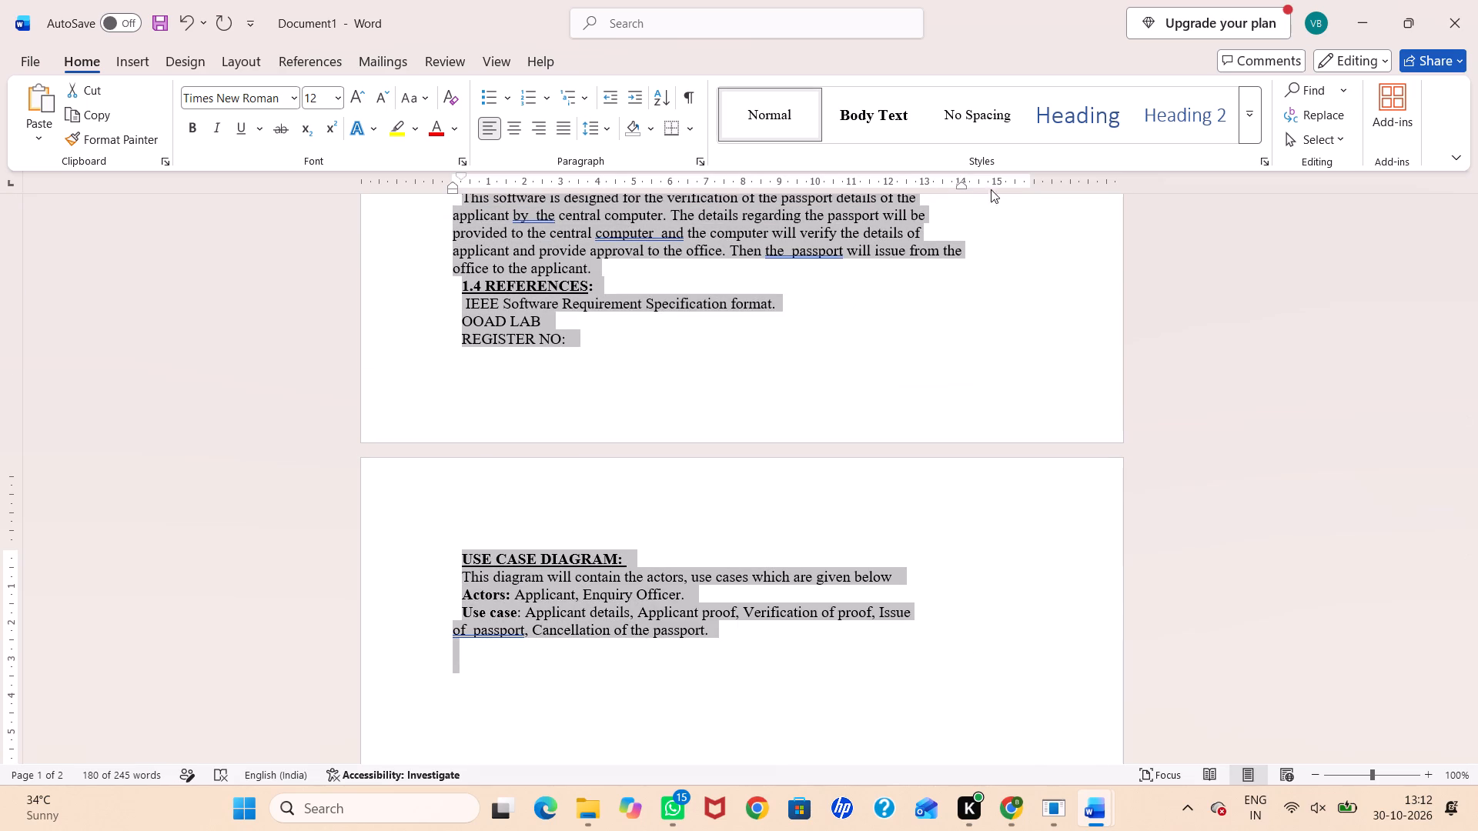
{"action": "left_click_drag", "start_coordinate": [991, 189], "coordinate": [1005, 196]}
{"action": "left_click_drag", "start_coordinate": [960, 183], "coordinate": [1013, 195]}
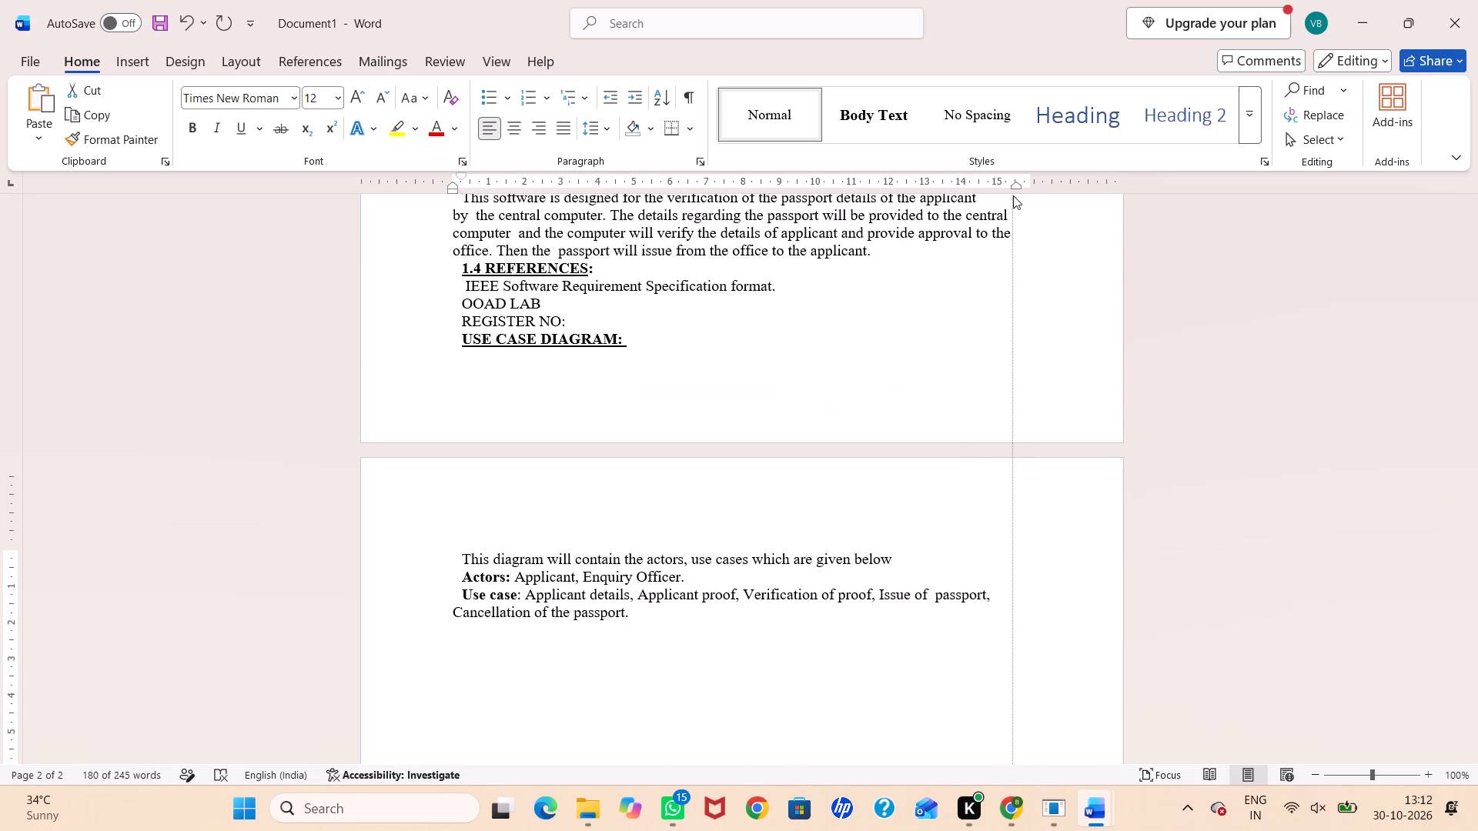
{"action": "left_click_drag", "start_coordinate": [1013, 195], "coordinate": [1024, 199]}
{"action": "scroll", "coordinate": [843, 342], "scroll_direction": "up", "scroll_amount": 11}
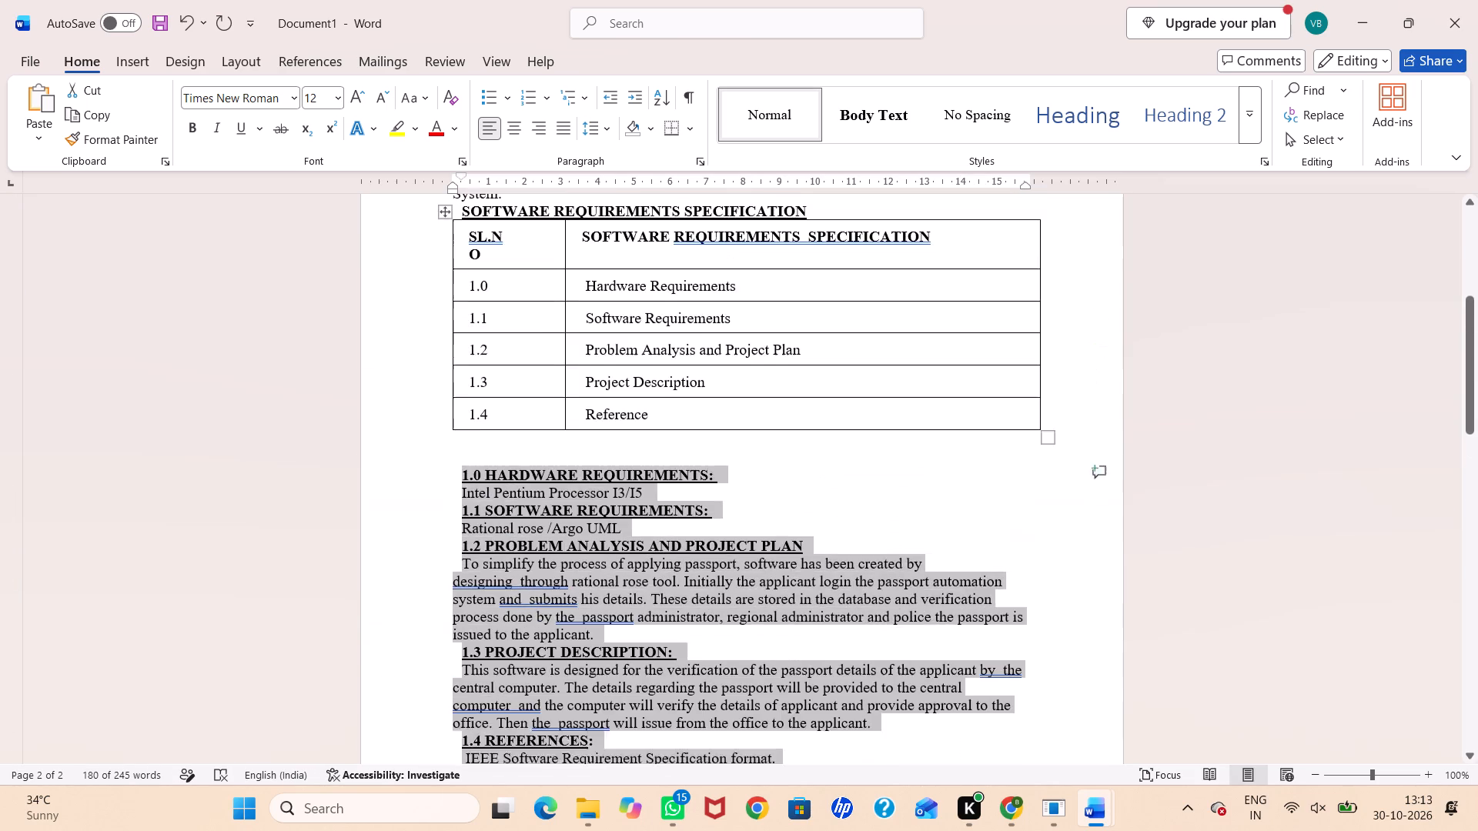
{"action": "scroll", "coordinate": [850, 296], "scroll_direction": "up", "scroll_amount": 1}
{"action": "scroll", "coordinate": [850, 296], "scroll_direction": "down", "scroll_amount": 14}
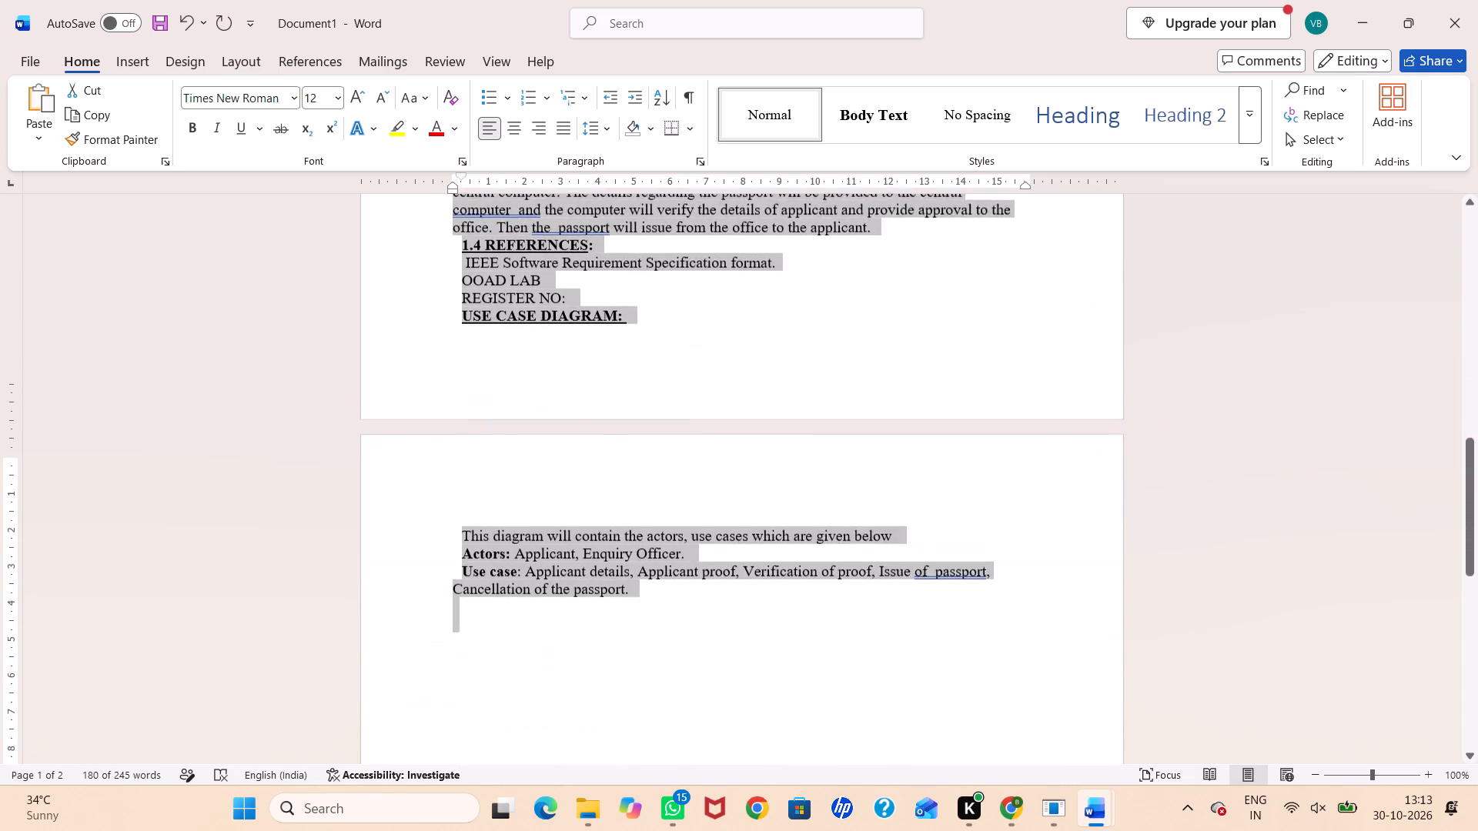
{"action": "left_click_drag", "start_coordinate": [1026, 185], "coordinate": [1054, 192]}
Move the left indent of the selected sections out into the margin, to about -0.75 cm.
{"action": "scroll", "coordinate": [986, 275], "scroll_direction": "up", "scroll_amount": 8}
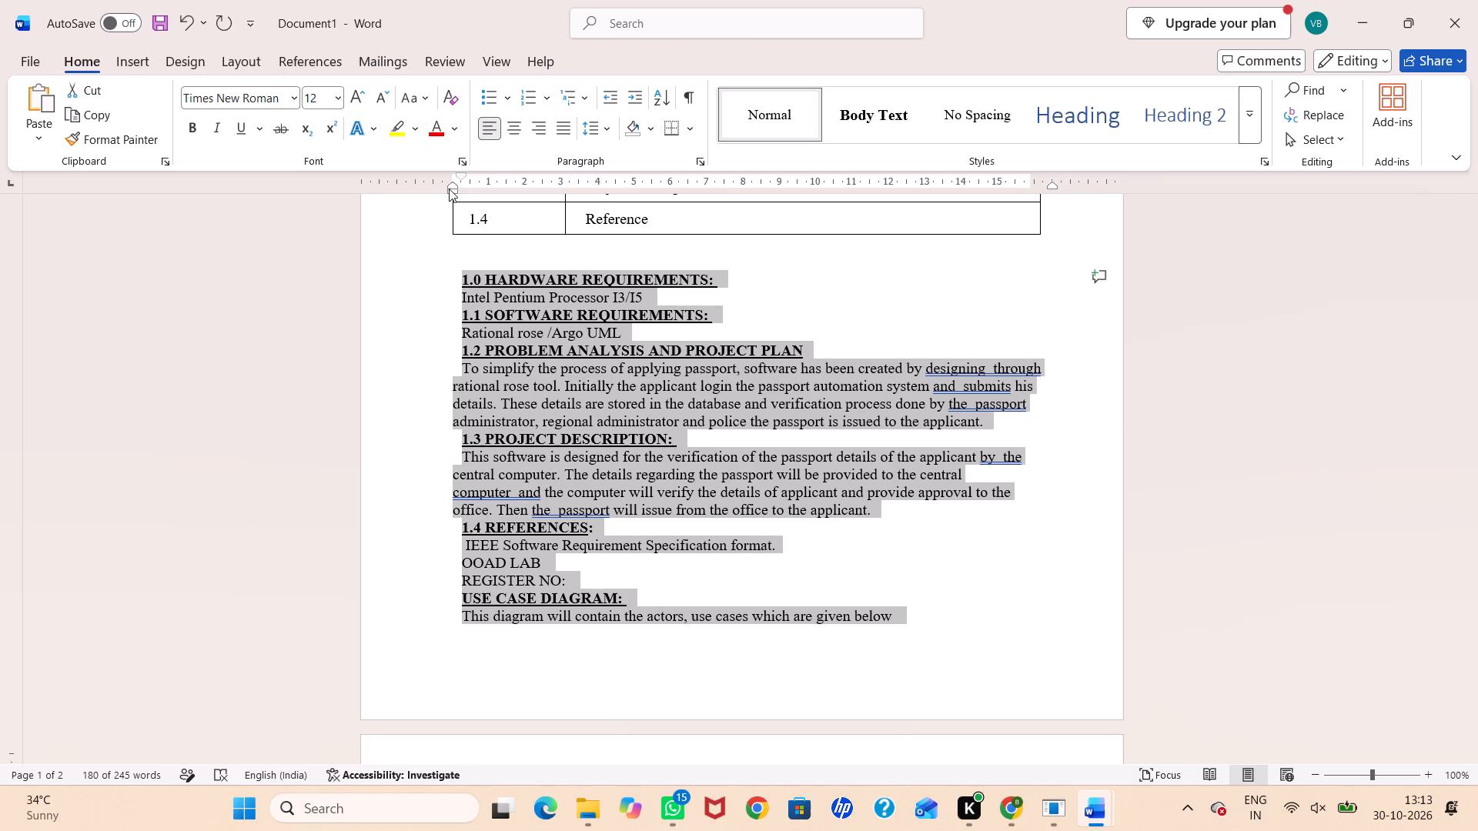
{"action": "left_click_drag", "start_coordinate": [450, 186], "coordinate": [403, 195]}
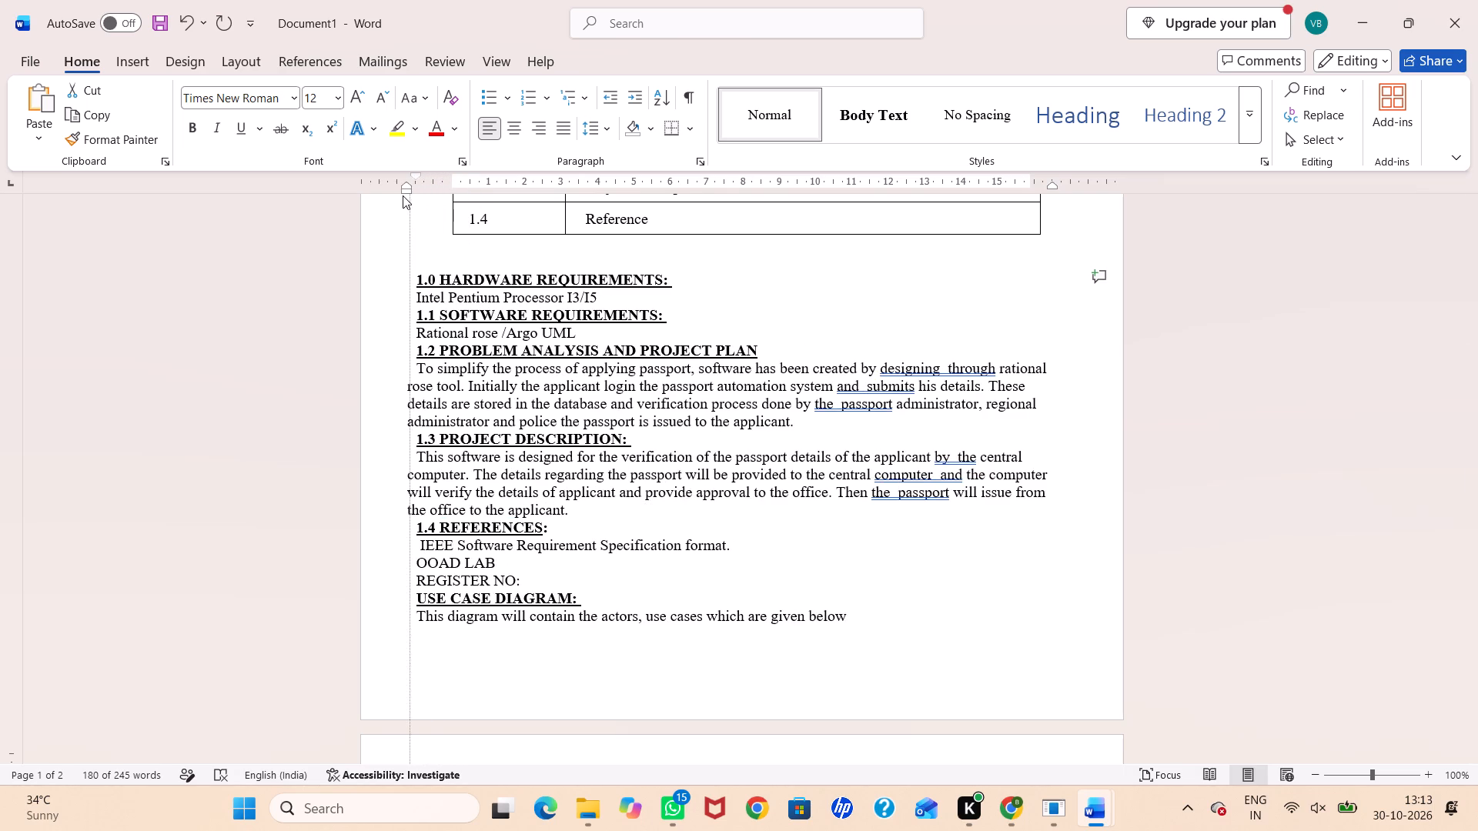
{"action": "left_click_drag", "start_coordinate": [403, 195], "coordinate": [427, 209]}
Set the line spacing of the selected text from 1.0 HARDWARE REQUIREMENTS onward to 1.15.
{"action": "scroll", "coordinate": [536, 281], "scroll_direction": "up", "scroll_amount": 8}
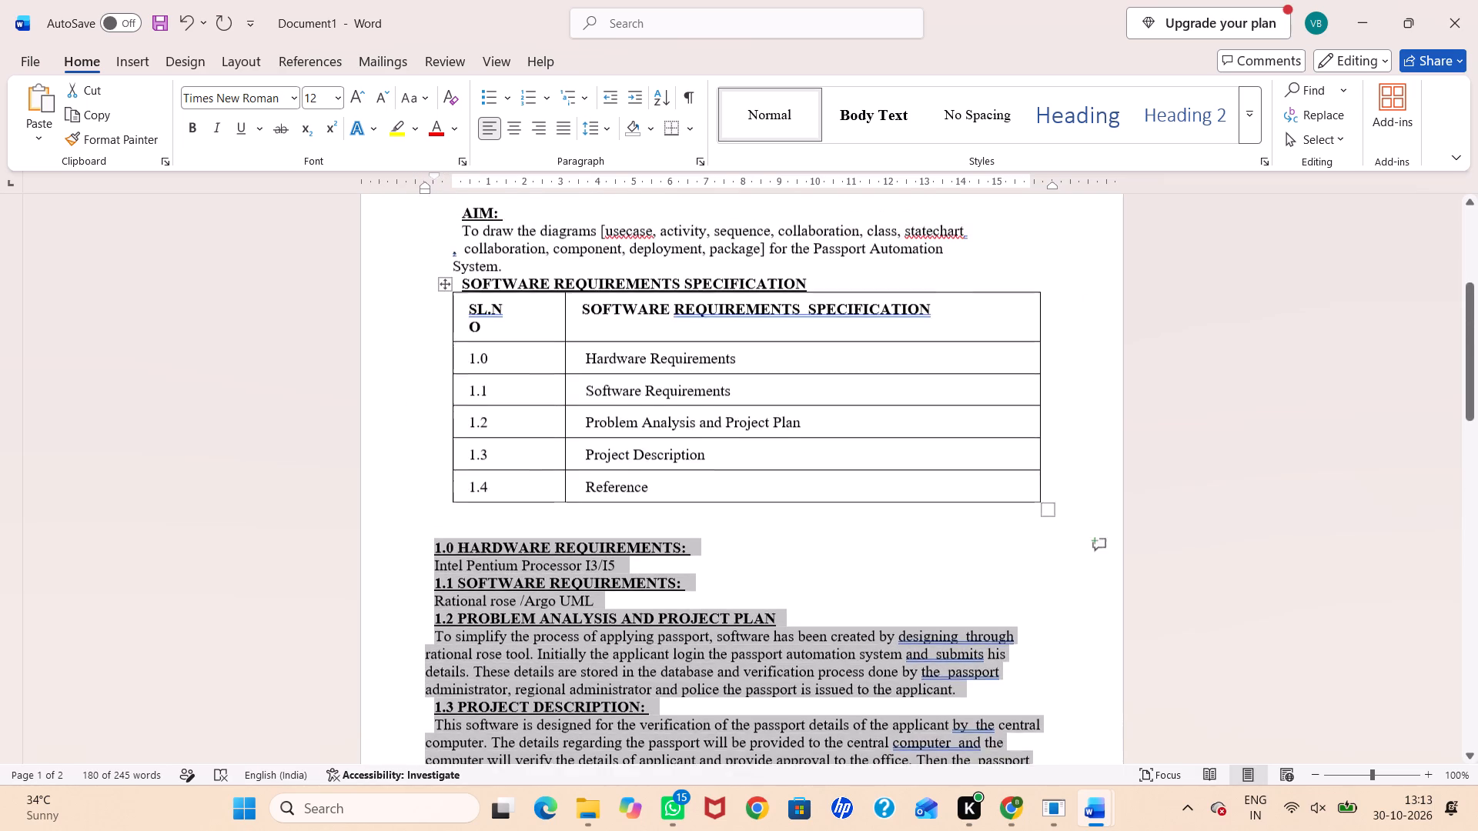
{"action": "scroll", "coordinate": [537, 272], "scroll_direction": "up", "scroll_amount": 6}
{"action": "scroll", "coordinate": [558, 324], "scroll_direction": "down", "scroll_amount": 5}
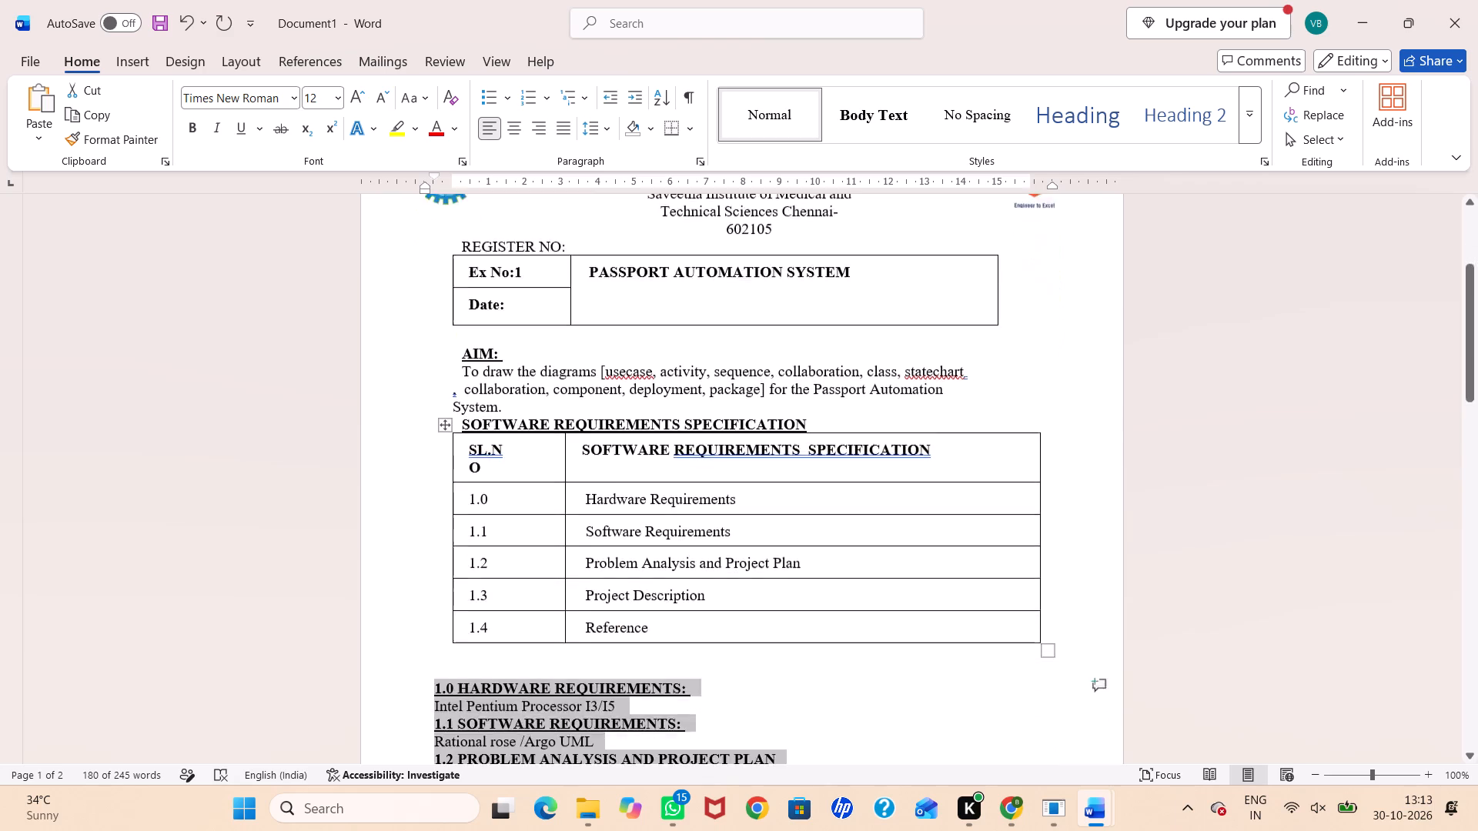
{"action": "scroll", "coordinate": [587, 345], "scroll_direction": "down", "scroll_amount": 11}
{"action": "scroll", "coordinate": [626, 373], "scroll_direction": "up", "scroll_amount": 5}
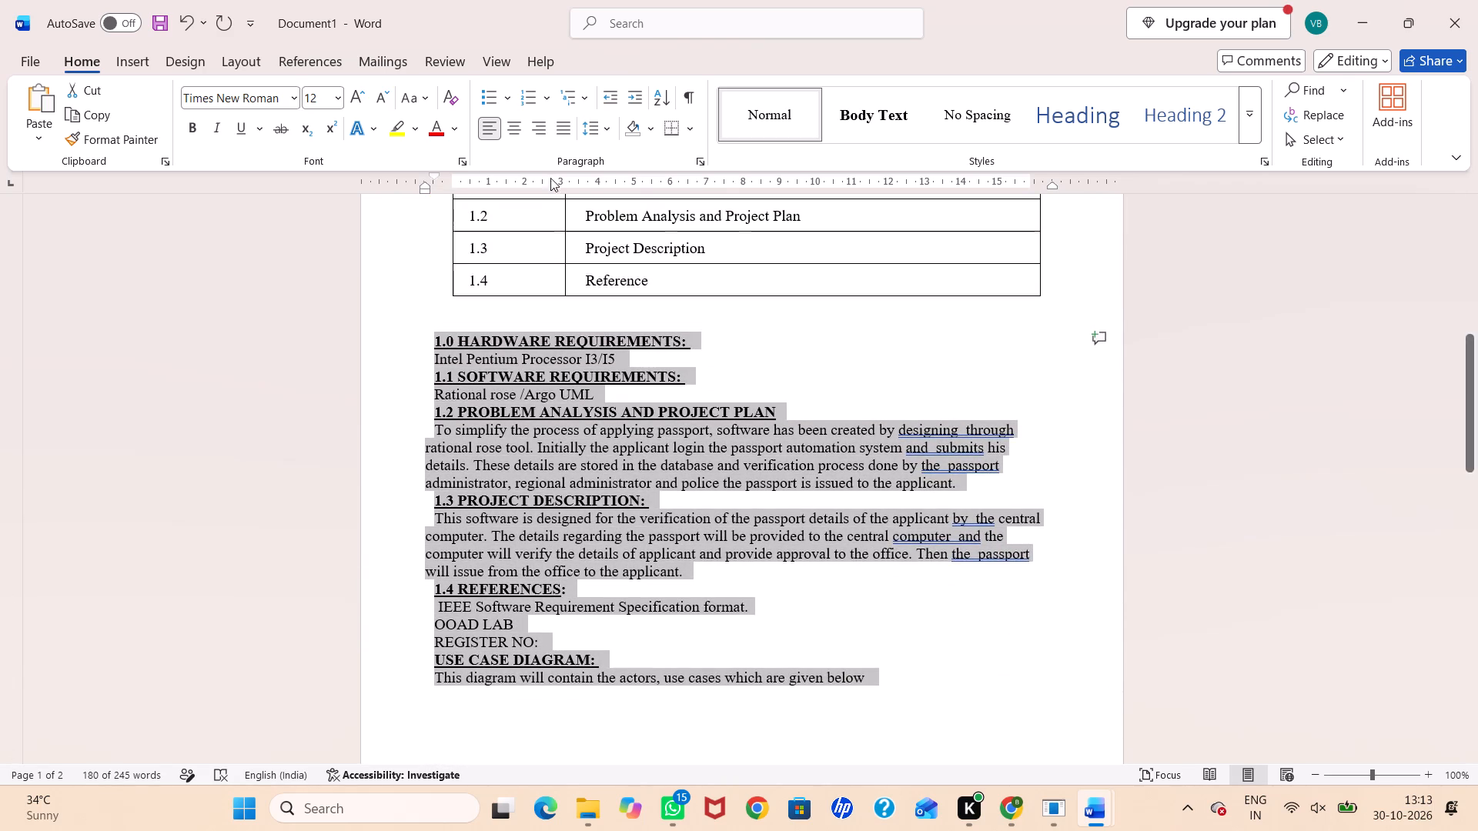
{"action": "left_click", "coordinate": [609, 128]}
{"action": "left_click", "coordinate": [620, 174]}
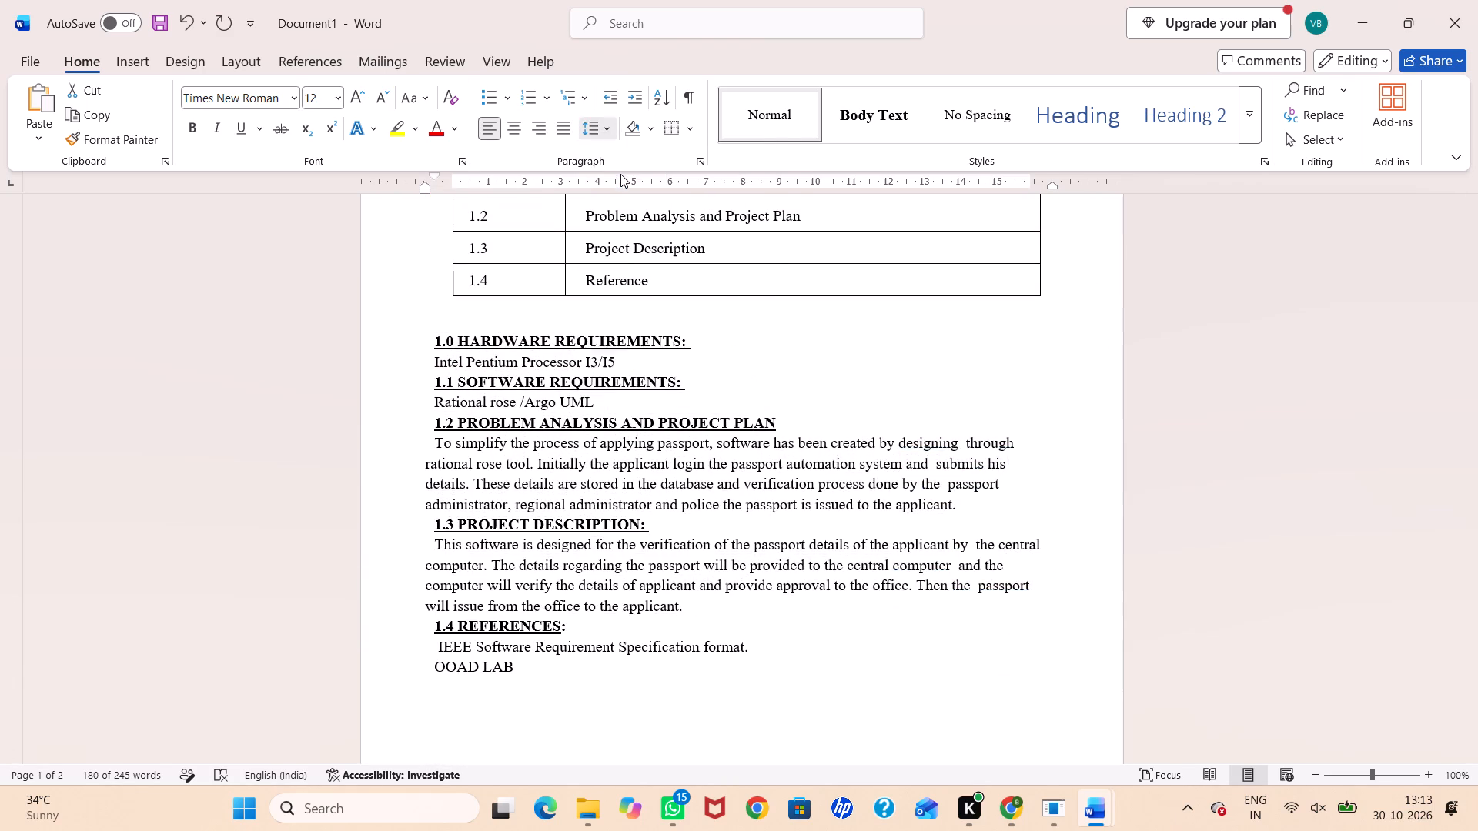
Set the line spacing to 1.15 for the text from the AIM heading through the SOFTWARE REQUIREMENTS SPECIFICATION heading.
{"action": "scroll", "coordinate": [611, 318], "scroll_direction": "up", "scroll_amount": 7}
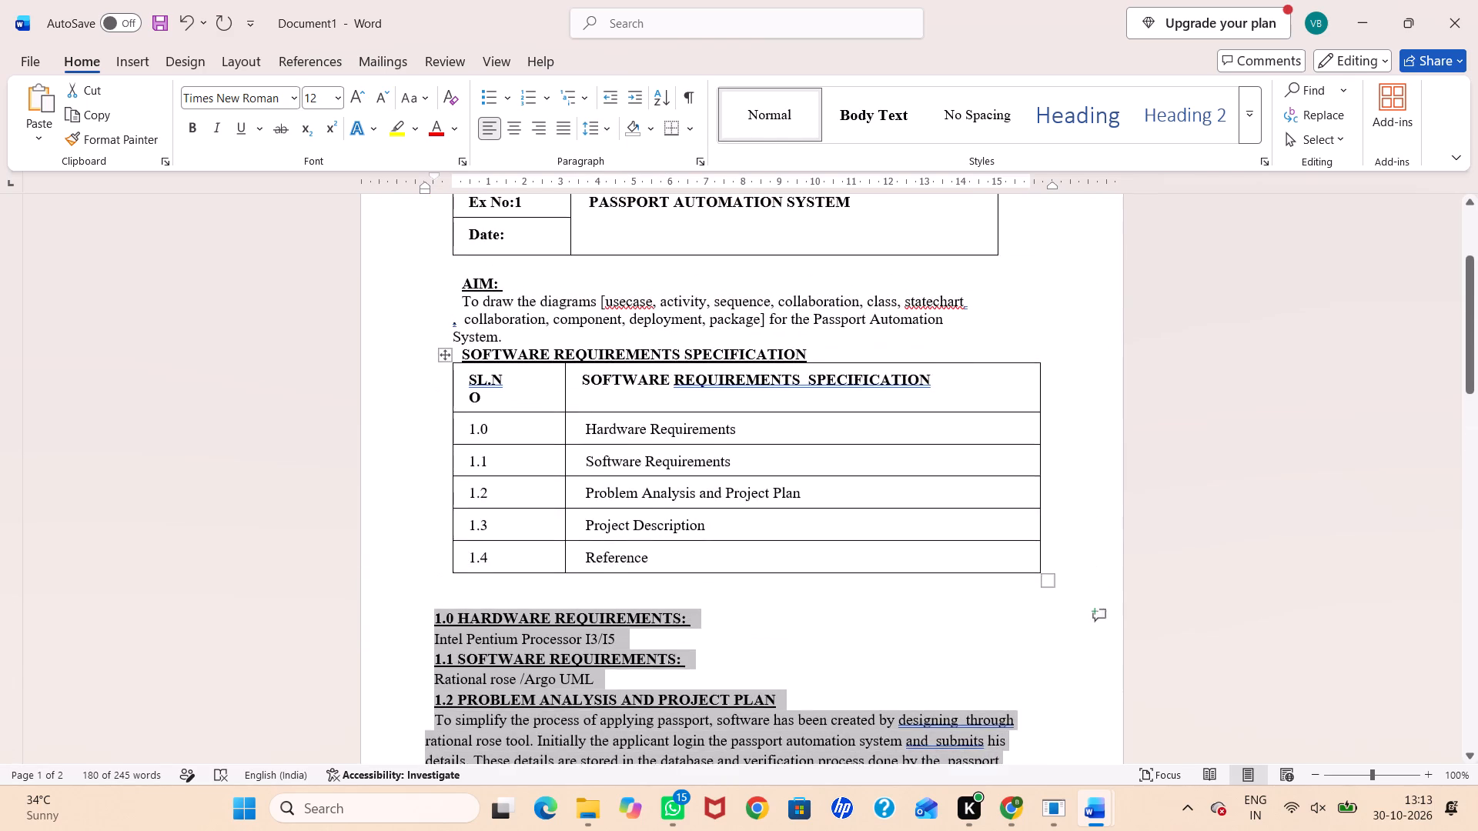
{"action": "scroll", "coordinate": [615, 321], "scroll_direction": "down", "scroll_amount": 1}
{"action": "scroll", "coordinate": [614, 322], "scroll_direction": "up", "scroll_amount": 1}
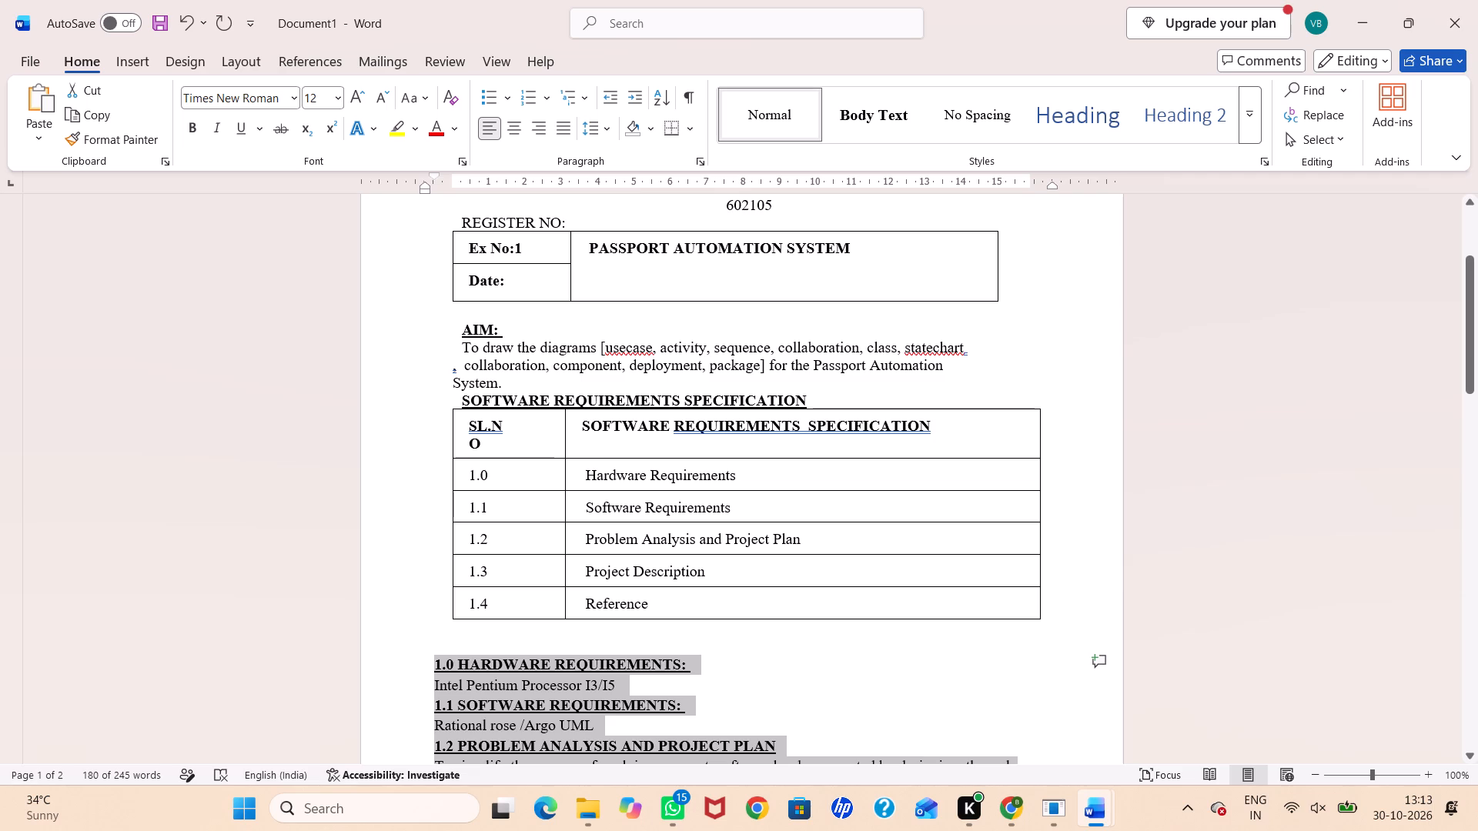
{"action": "left_click_drag", "start_coordinate": [818, 404], "coordinate": [455, 344]}
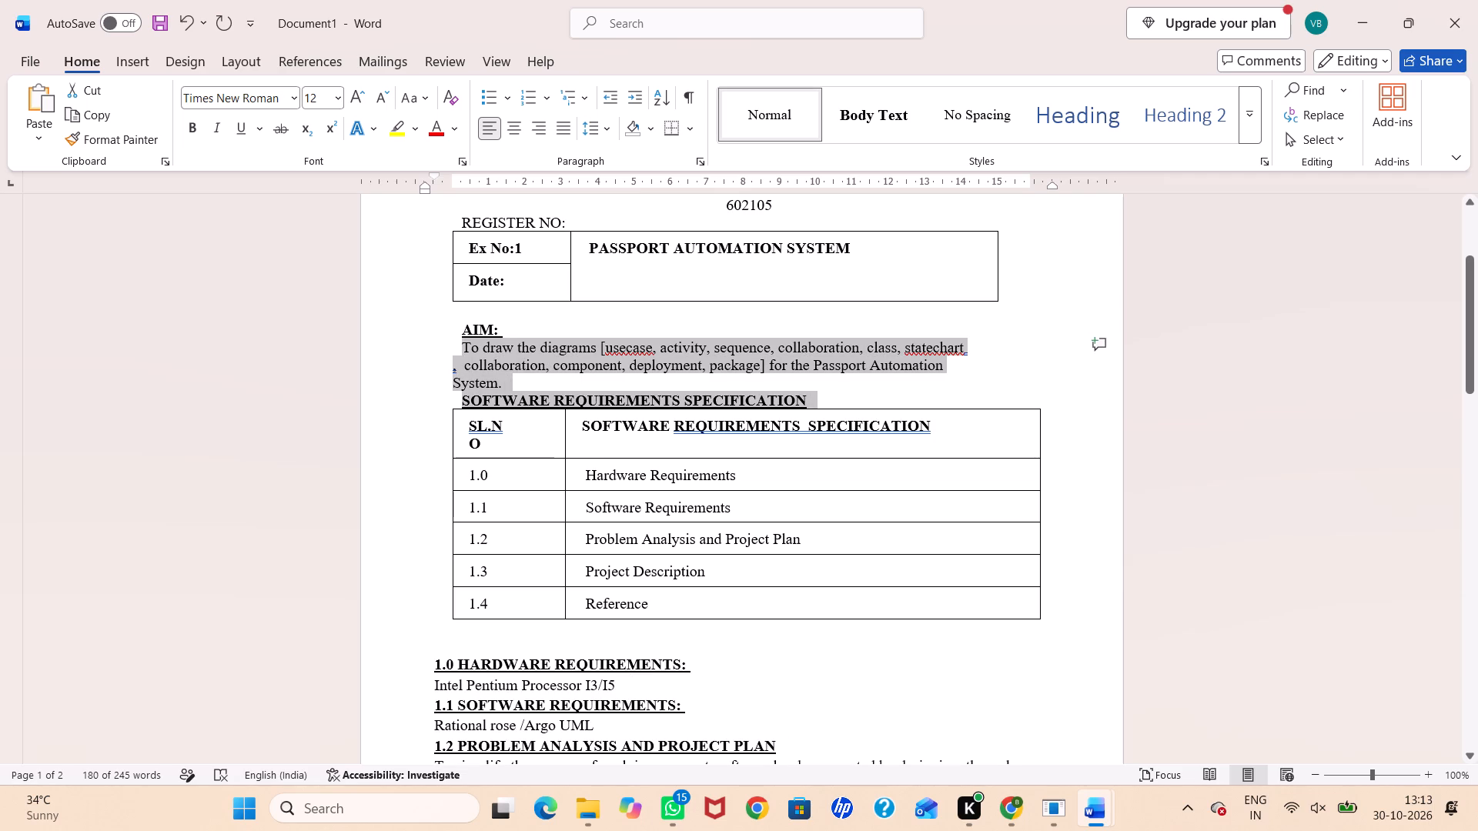
{"action": "left_click_drag", "start_coordinate": [455, 344], "coordinate": [444, 334]}
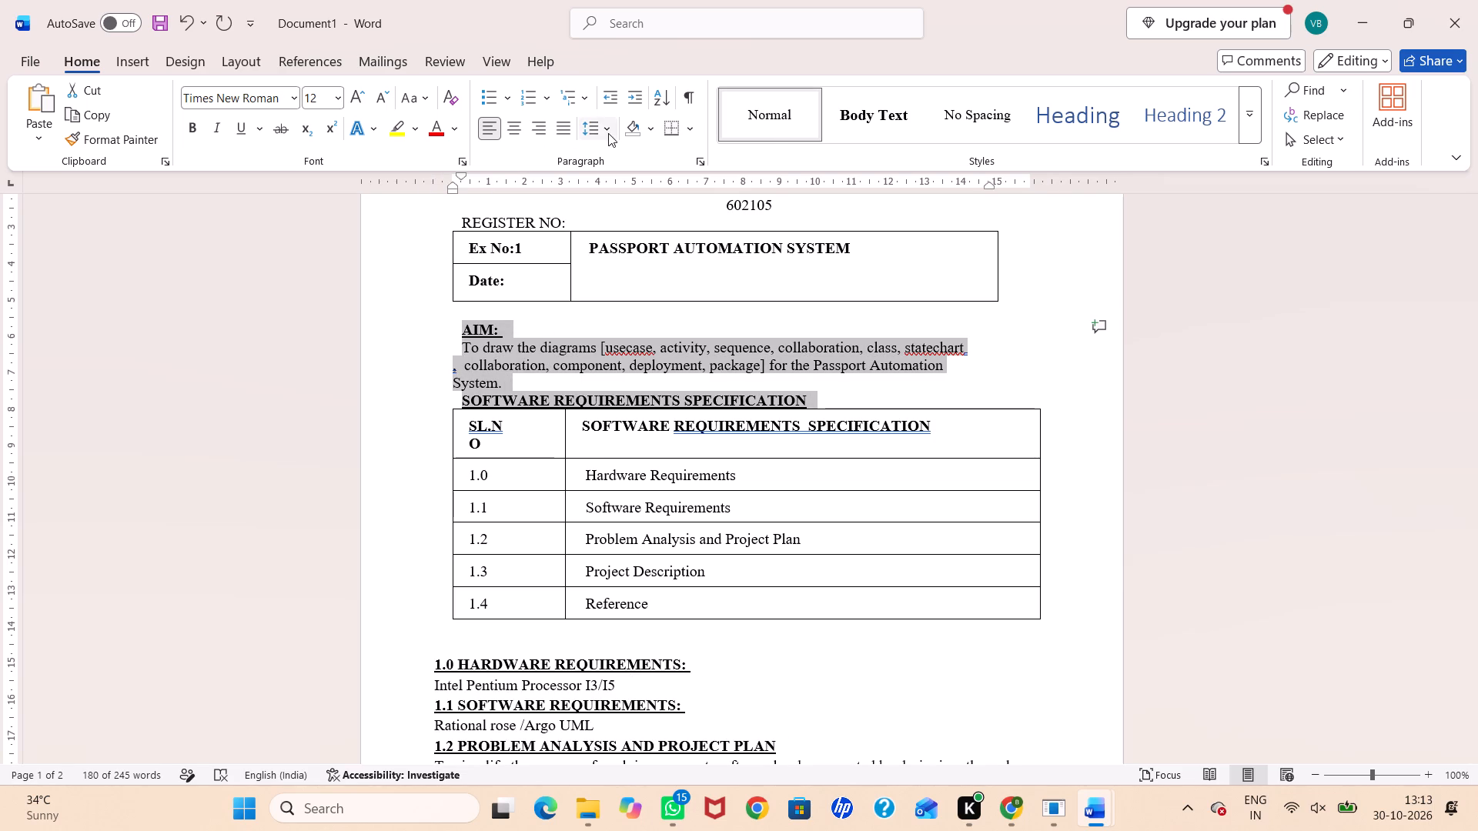
{"action": "left_click", "coordinate": [608, 133]}
{"action": "left_click", "coordinate": [608, 175]}
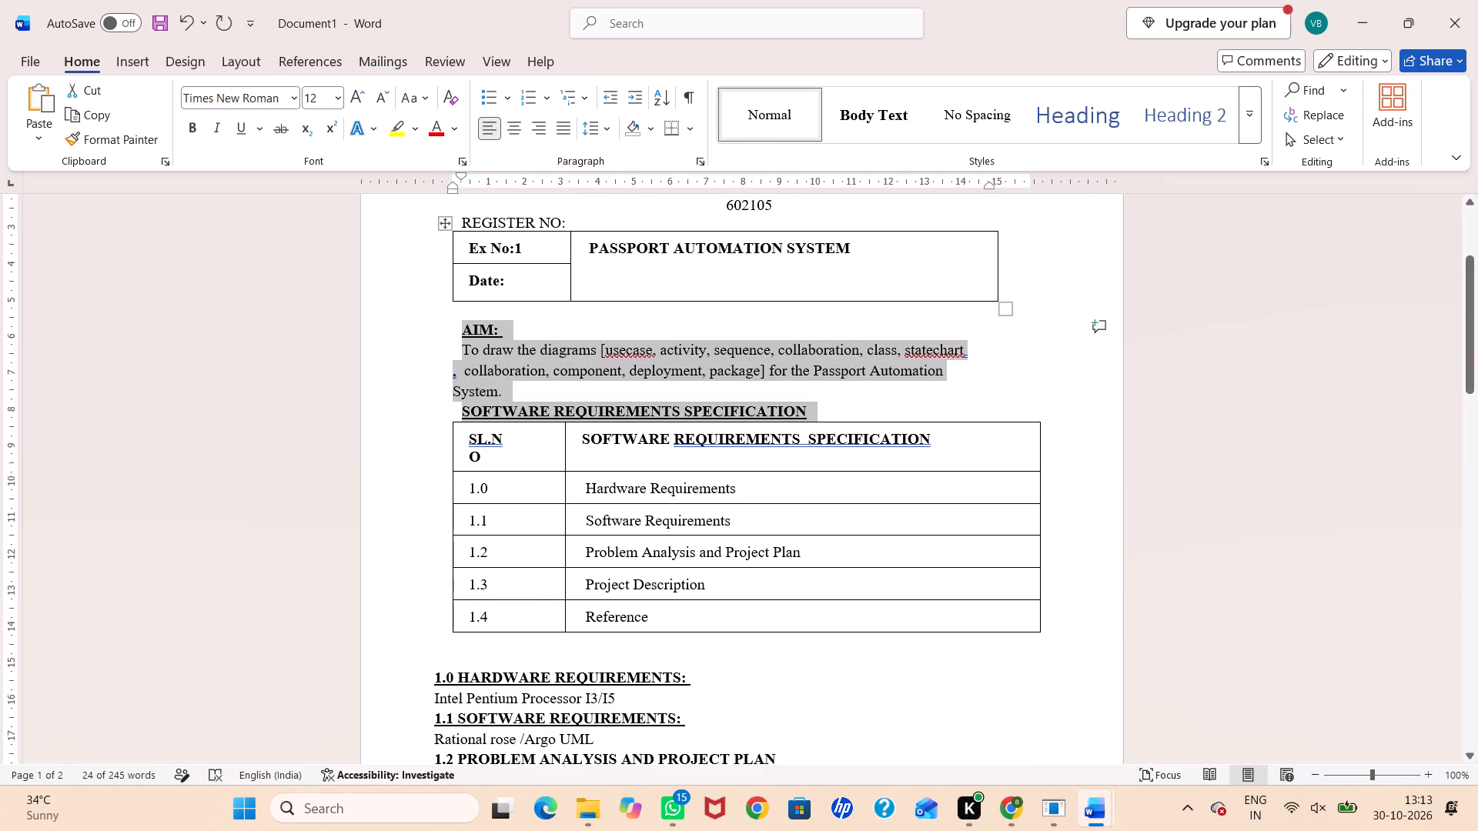
Try to delete the empty line between the PASSPORT AUTOMATION SYSTEM table and the AIM heading.
{"action": "left_click", "coordinate": [653, 310]}
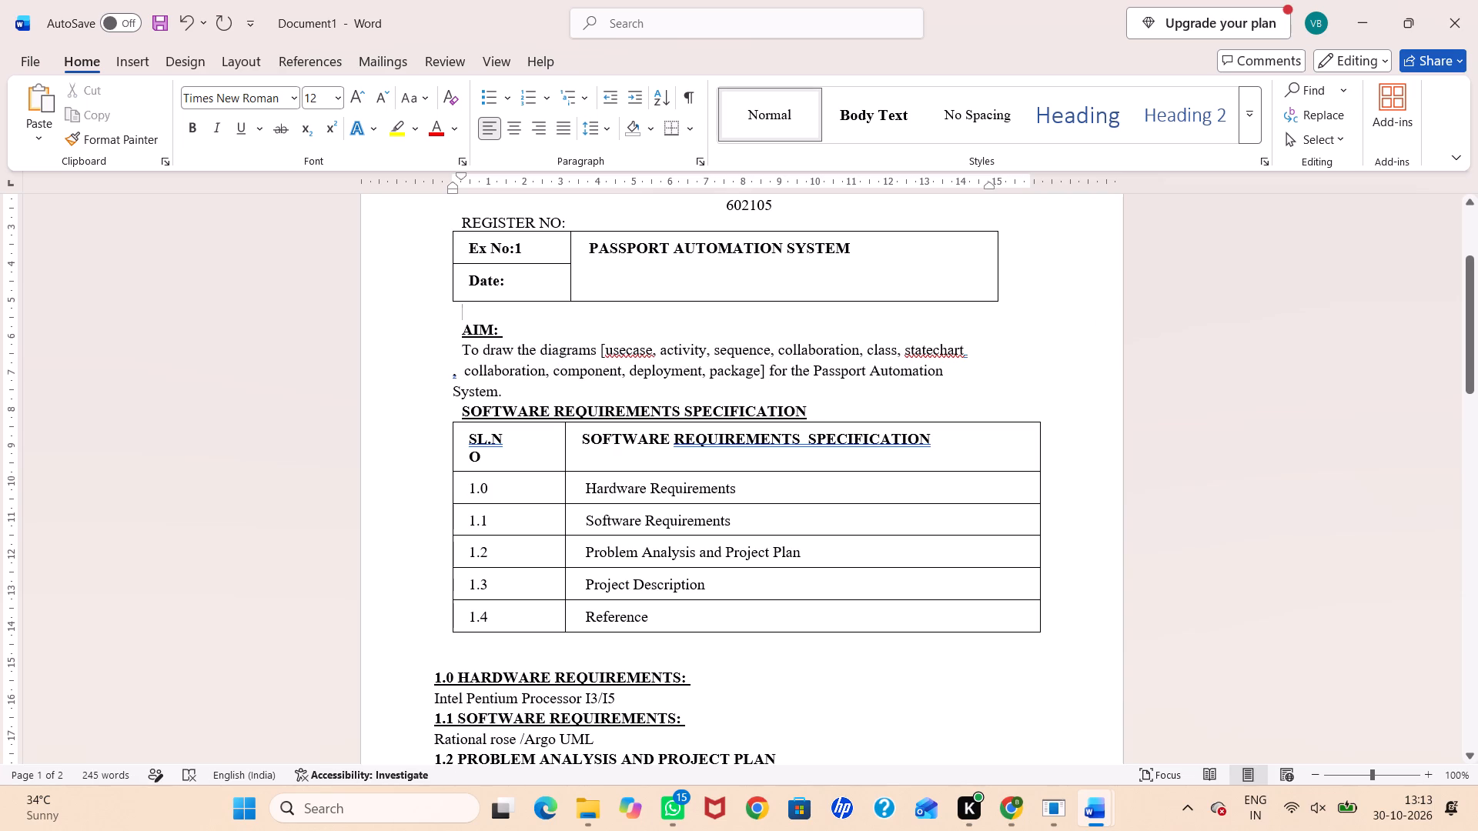
{"action": "key", "text": "BackSpace"}
{"action": "key", "text": "BackSpace"}
{"action": "key", "text": "BackSpace"}
{"action": "key", "text": "BackSpace"}
{"action": "key", "text": "BackSpace"}
Place the insertion point on the empty line below the Use case paragraph on page 2.
{"action": "scroll", "coordinate": [472, 312], "scroll_direction": "up", "scroll_amount": 3}
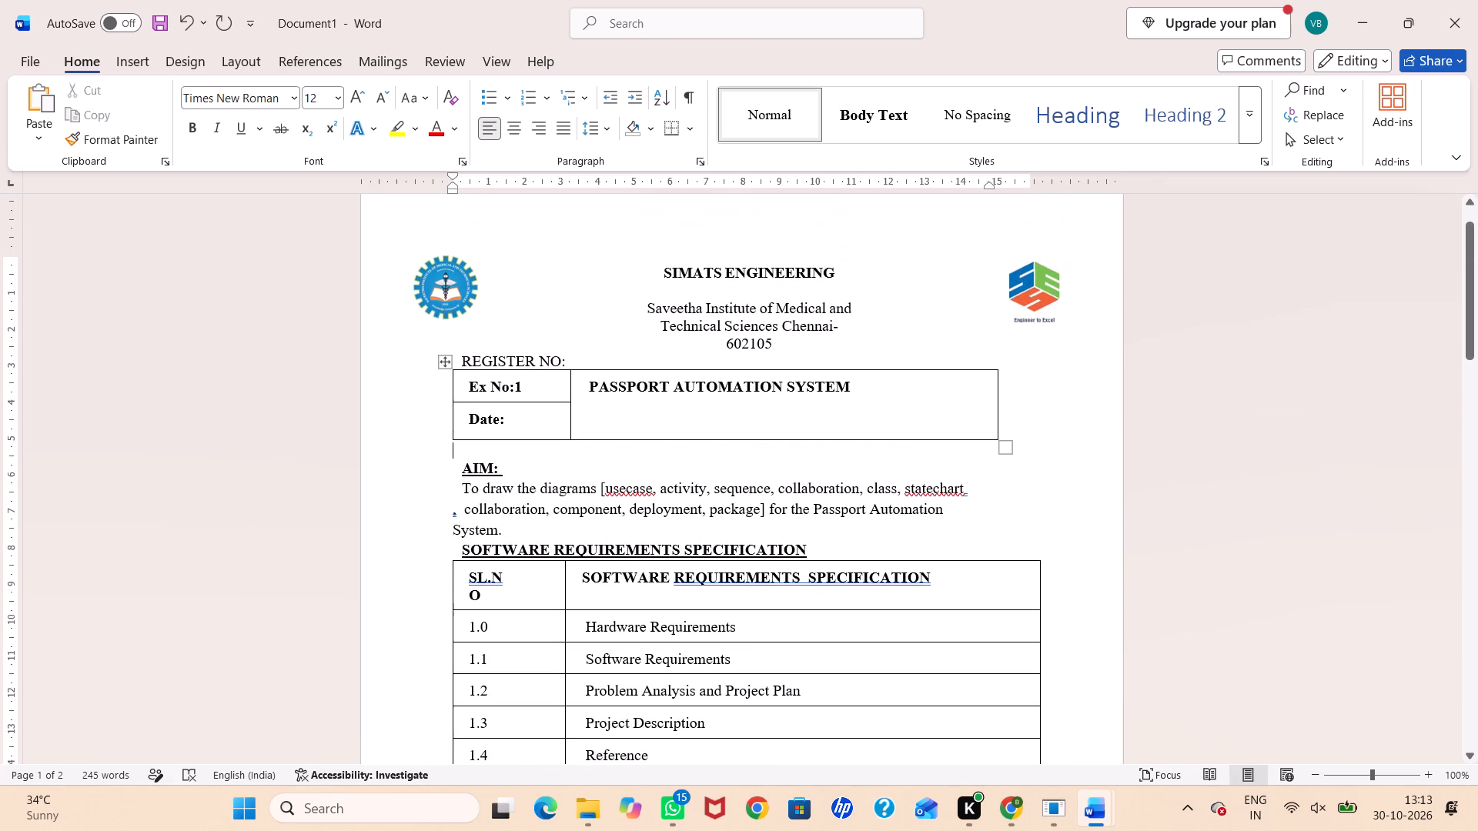
{"action": "scroll", "coordinate": [481, 312], "scroll_direction": "down", "scroll_amount": 12}
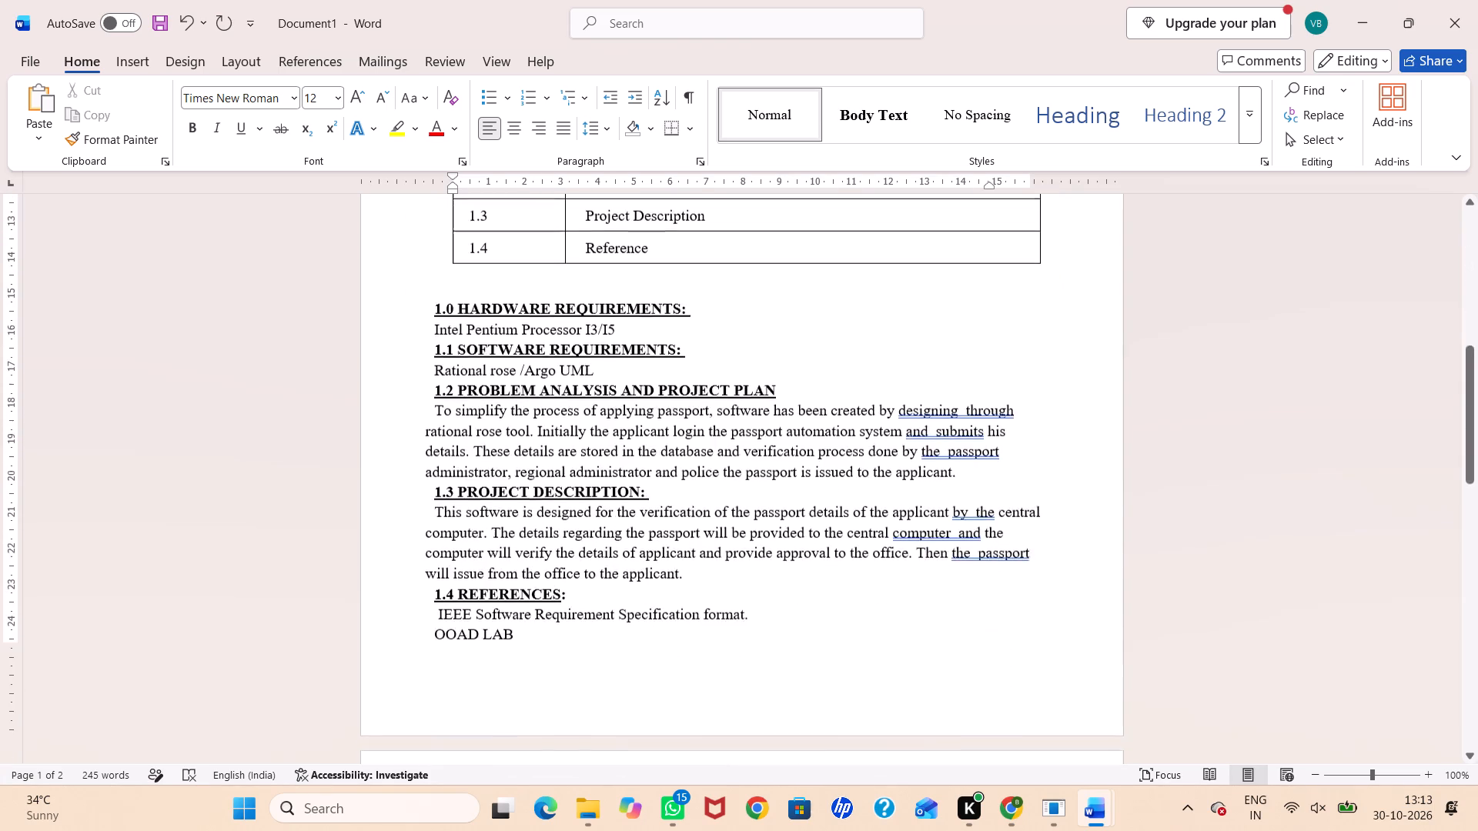
{"action": "scroll", "coordinate": [497, 320], "scroll_direction": "down", "scroll_amount": 14}
{"action": "left_click", "coordinate": [515, 305]}
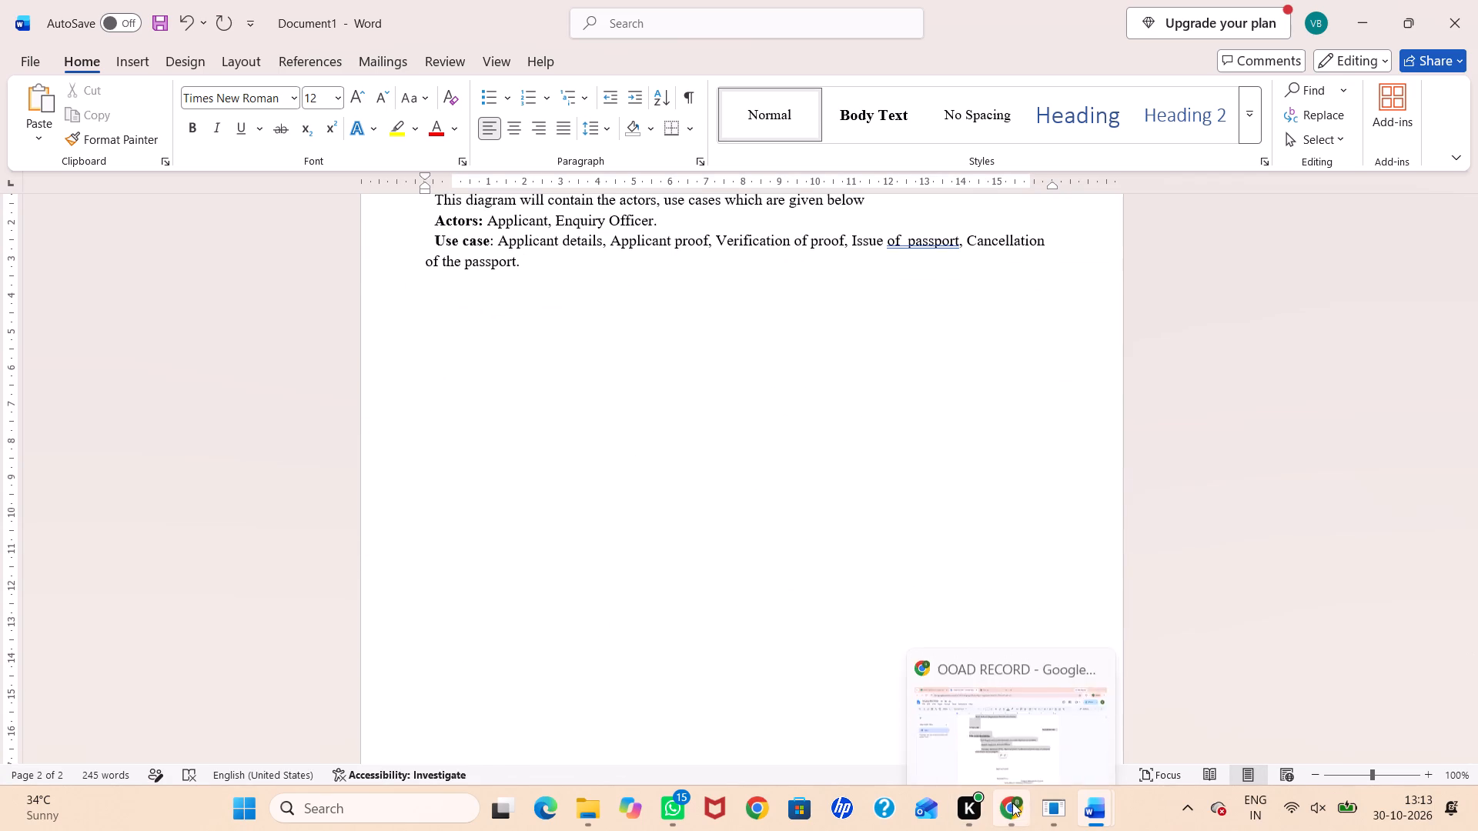
Switch to Umbrello and capture a rectangular screenshot of the whole passport management system use case diagram.
{"action": "left_click", "coordinate": [1058, 810]}
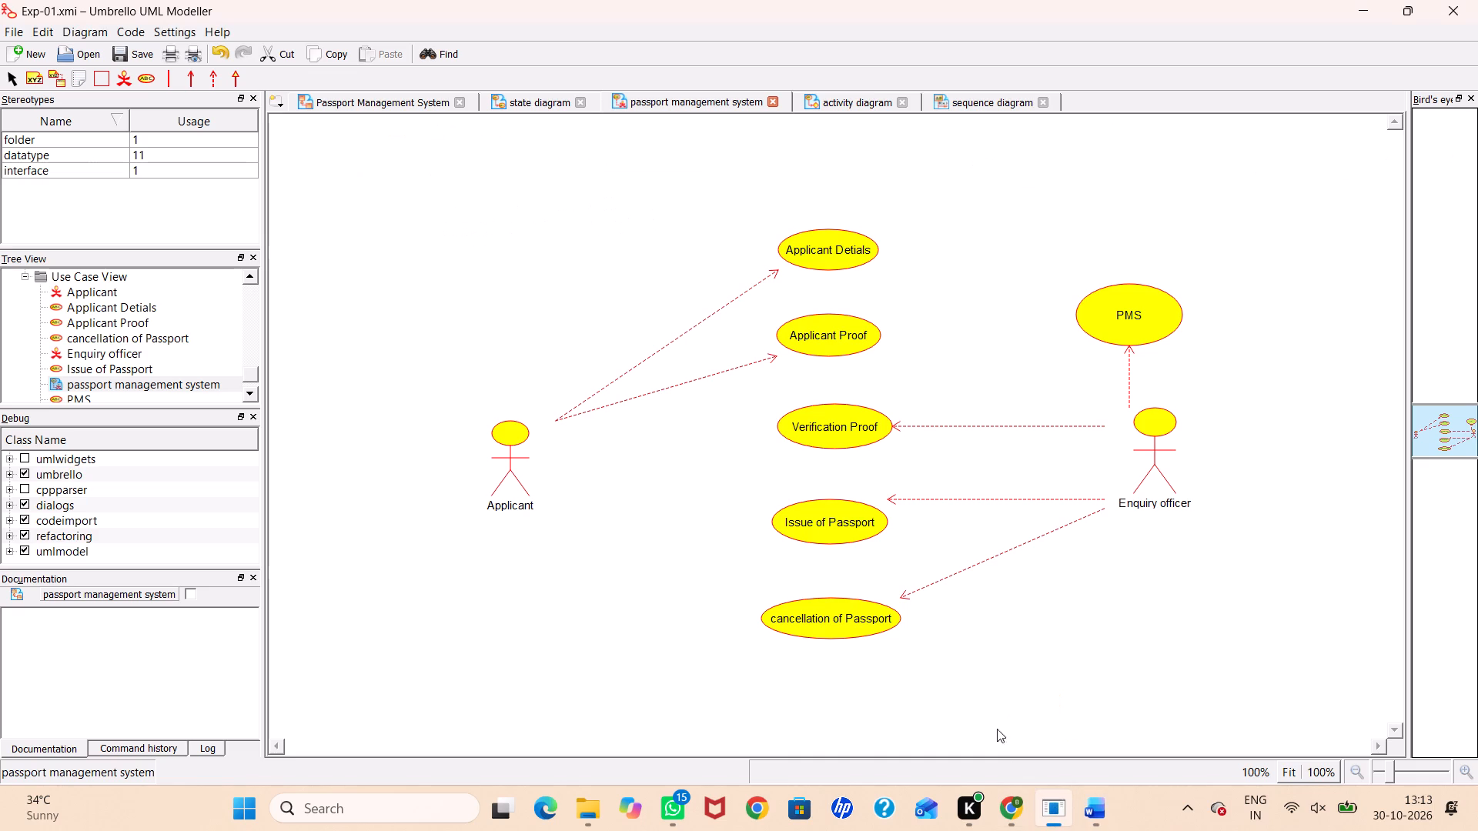
{"action": "scroll", "coordinate": [957, 571], "scroll_direction": "up", "scroll_amount": 1}
{"action": "scroll", "coordinate": [957, 571], "scroll_direction": "down", "scroll_amount": 1}
{"action": "key", "text": "Print"}
{"action": "left_click_drag", "start_coordinate": [337, 133], "coordinate": [347, 185]}
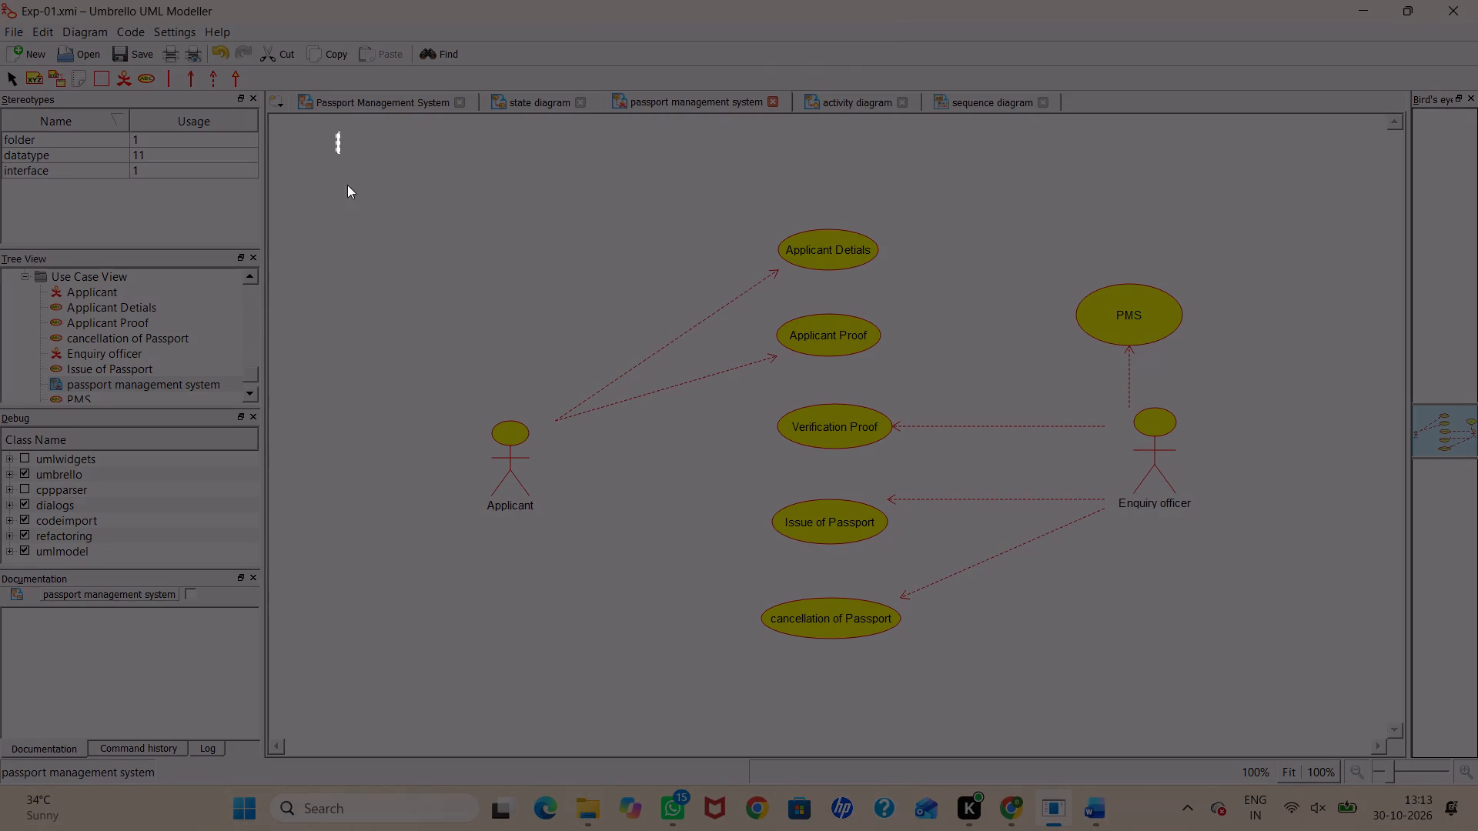
{"action": "left_click_drag", "start_coordinate": [347, 185], "coordinate": [1241, 707]}
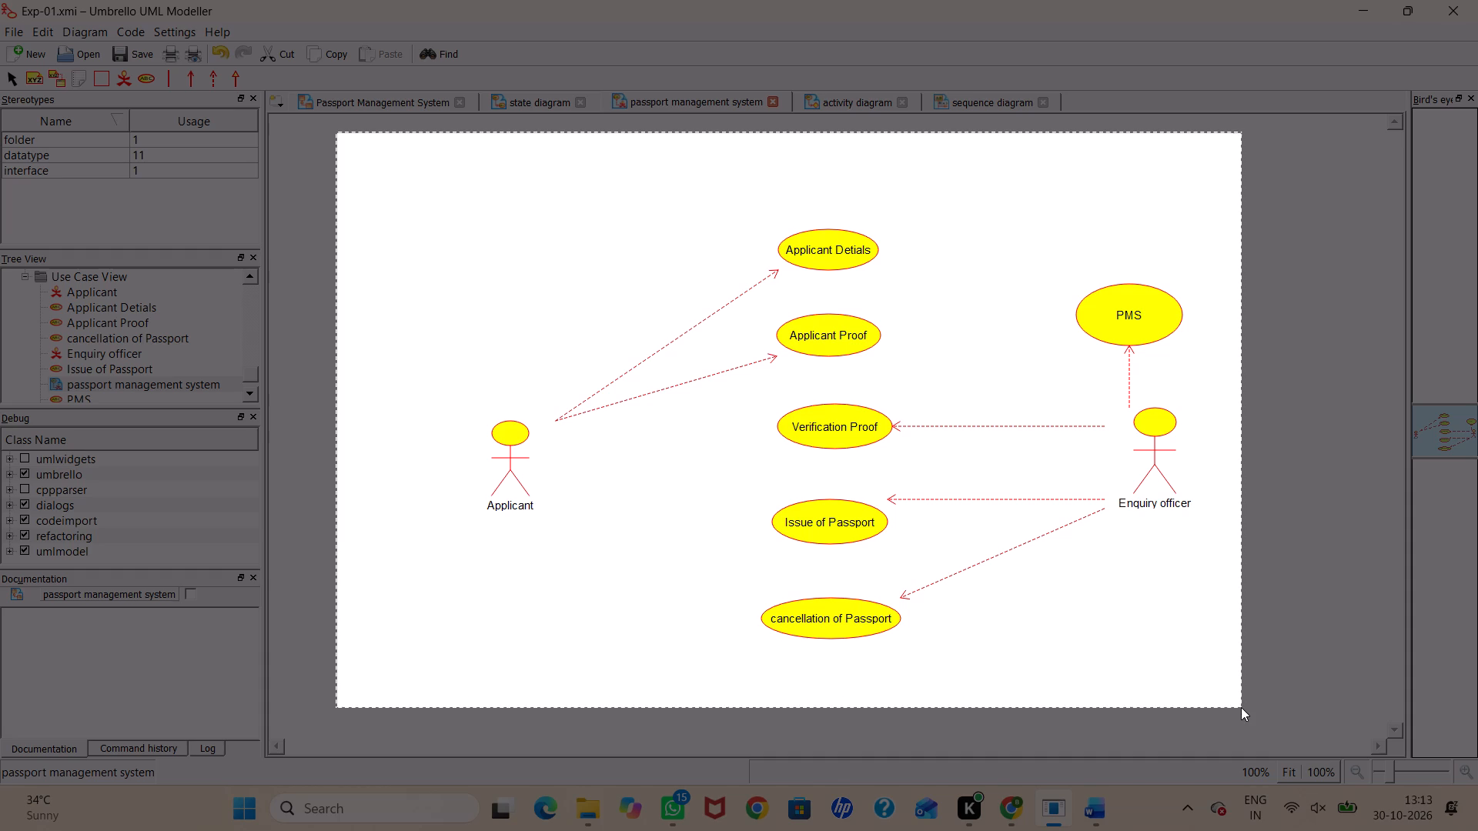
{"action": "left_click_drag", "start_coordinate": [1241, 707], "coordinate": [1229, 717]}
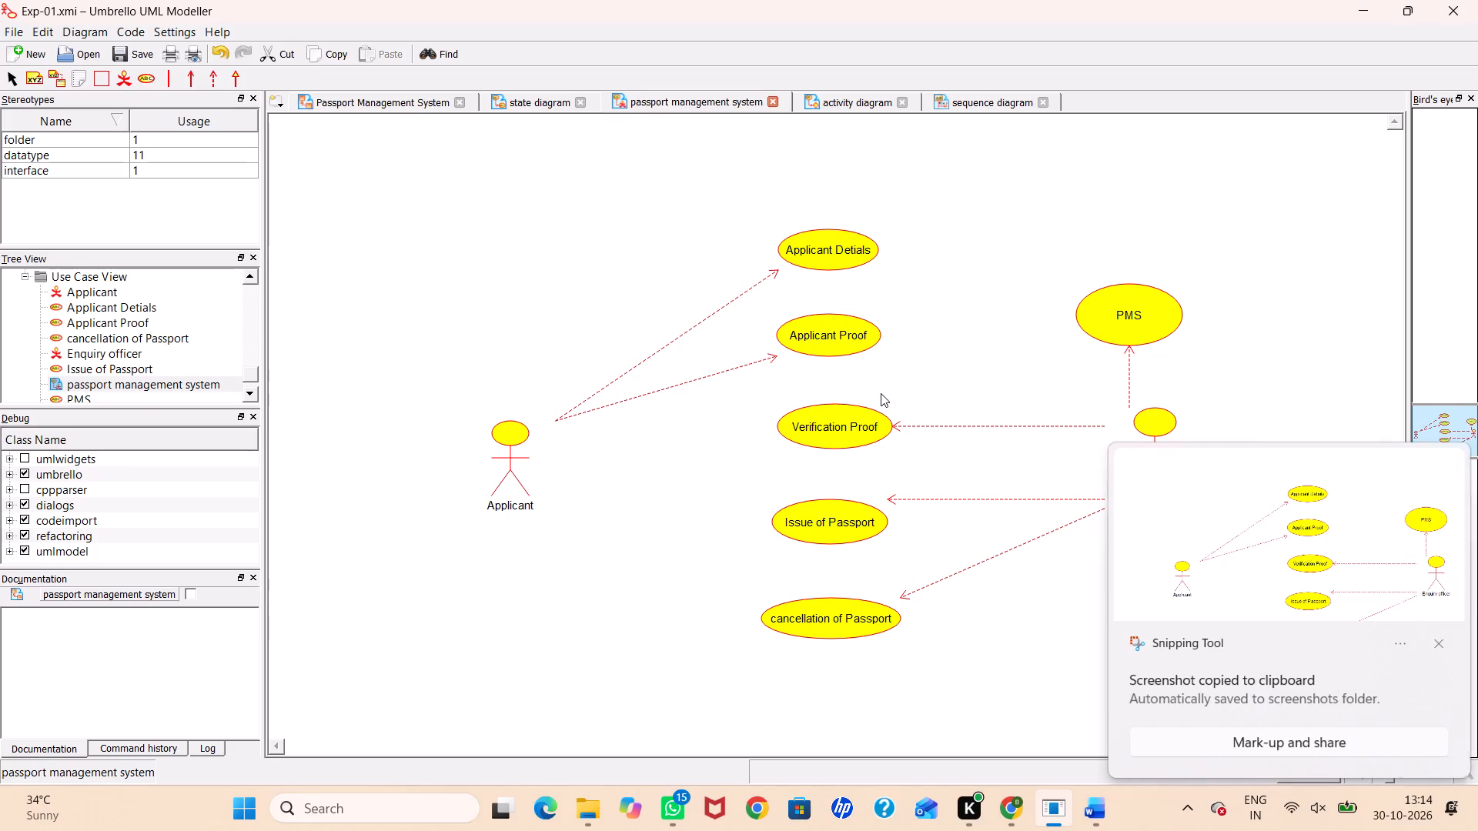
Recapture the whole passport management system use case diagram as a tighter rectangular screenshot and copy it from Snipping Tool.
{"action": "left_click", "coordinate": [1223, 739]}
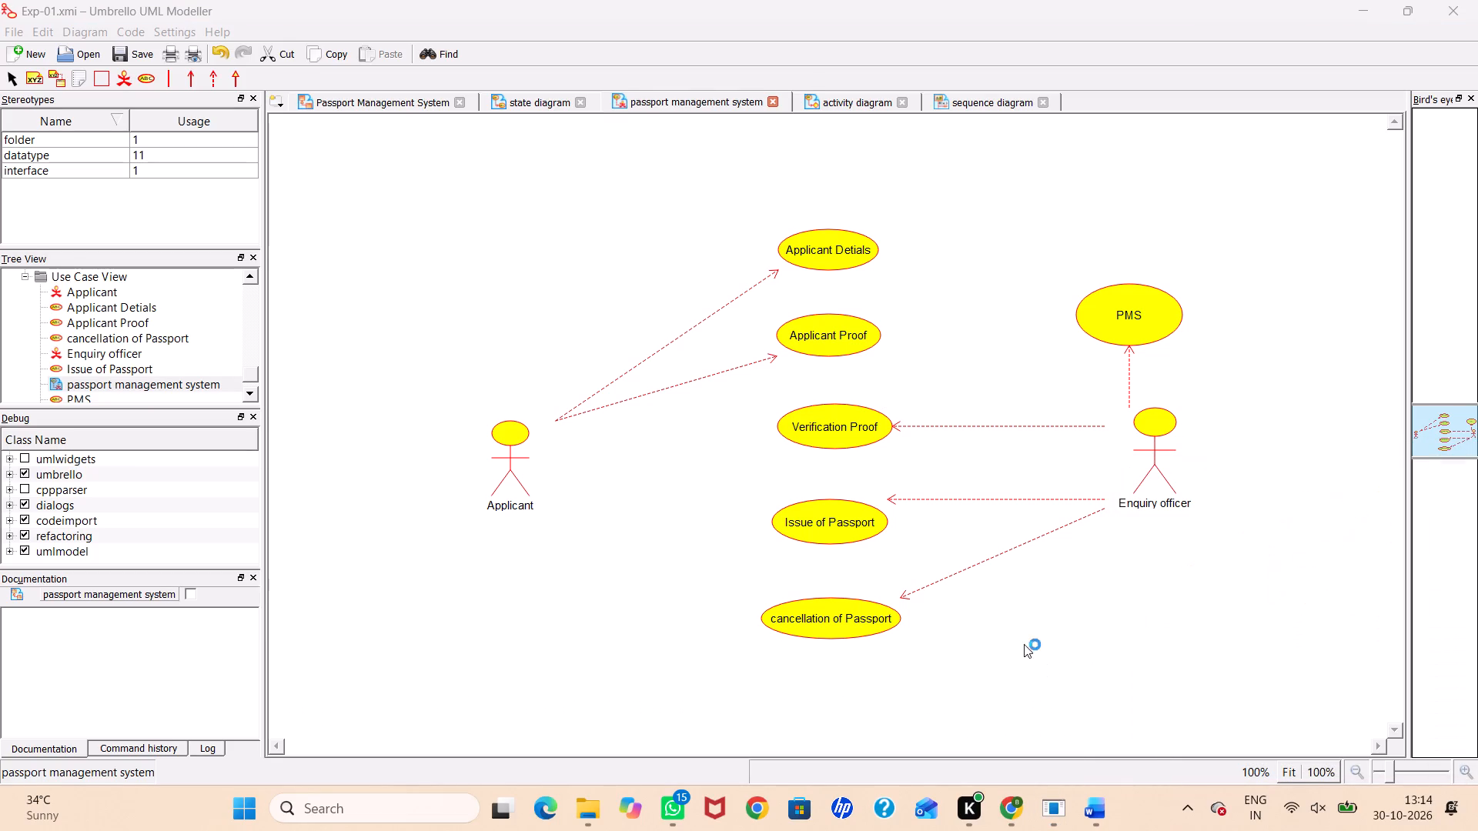
{"action": "key", "text": "Print"}
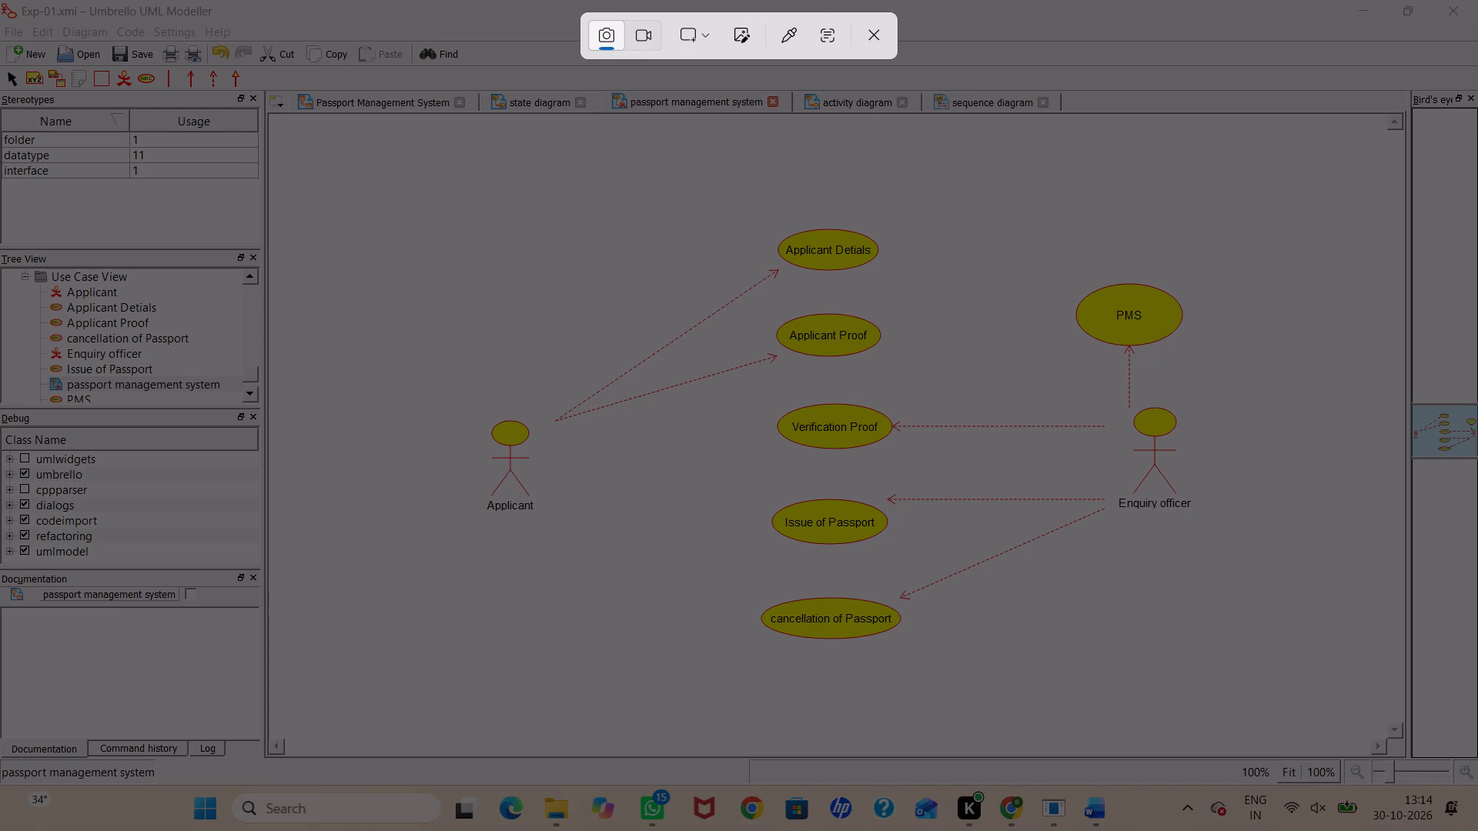
{"action": "left_click_drag", "start_coordinate": [449, 157], "coordinate": [1222, 746]}
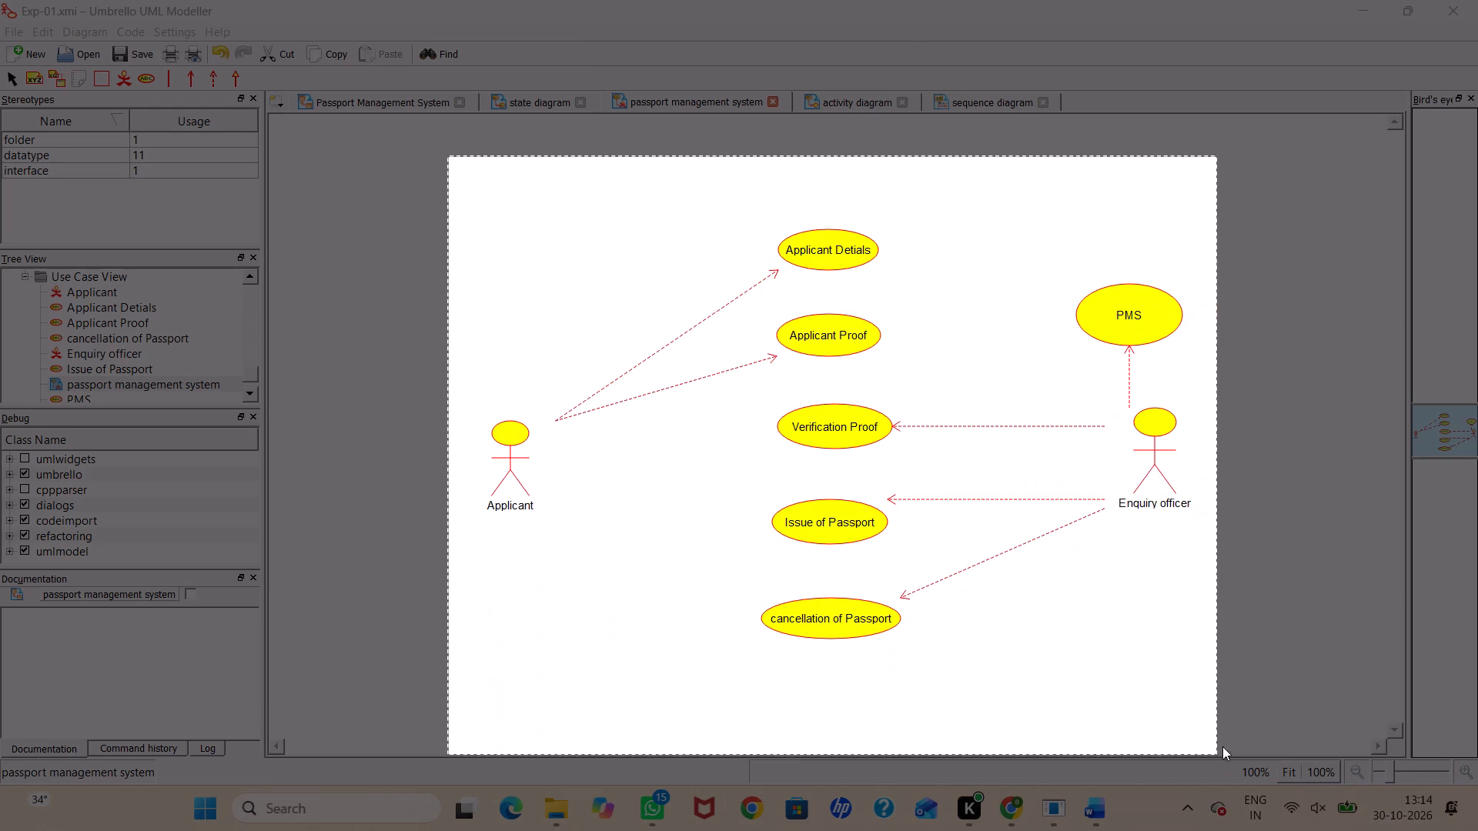
{"action": "left_click_drag", "start_coordinate": [1222, 746], "coordinate": [1205, 698]}
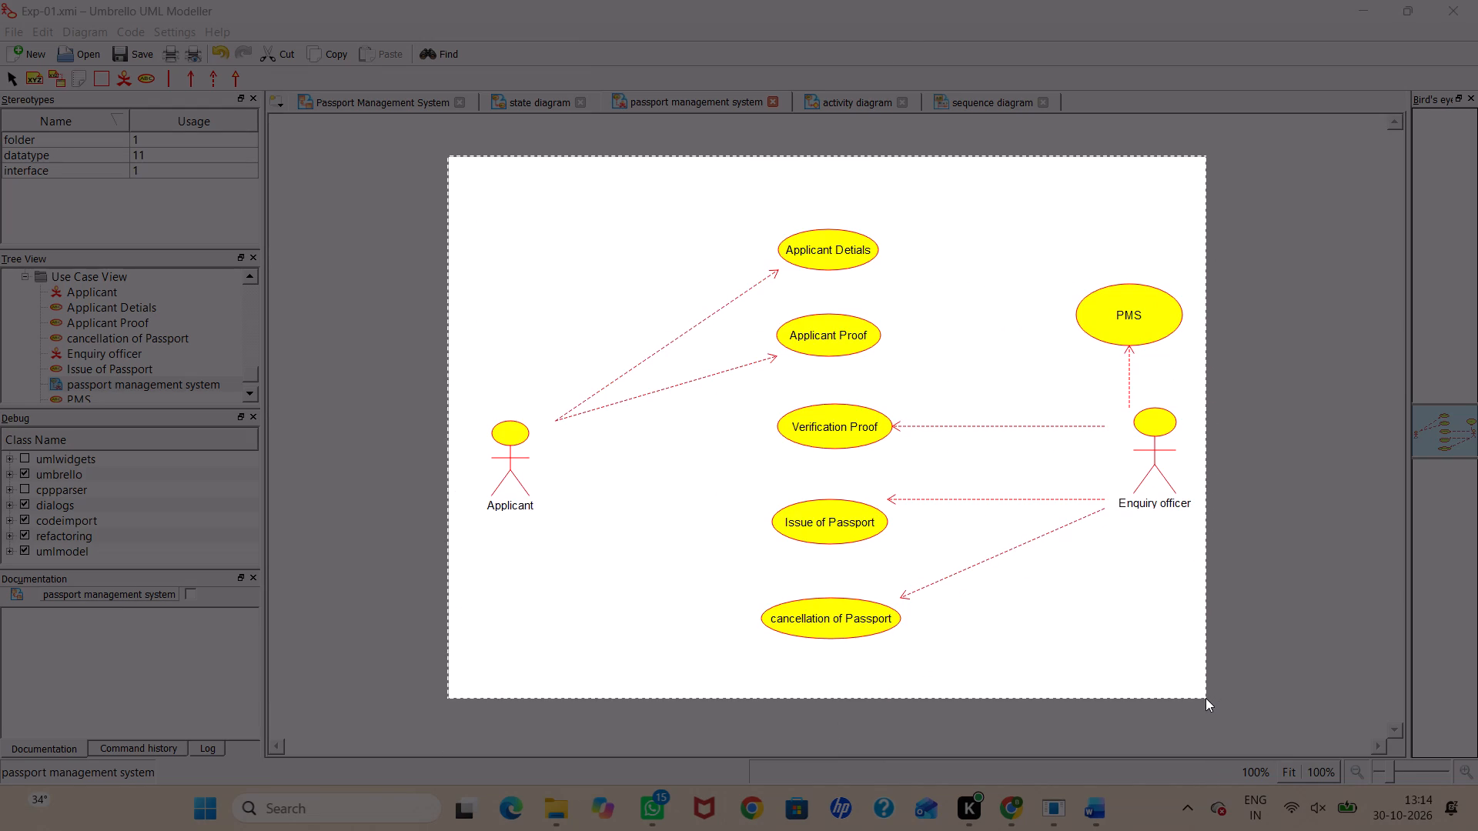
{"action": "left_click_drag", "start_coordinate": [1205, 698], "coordinate": [1212, 703]}
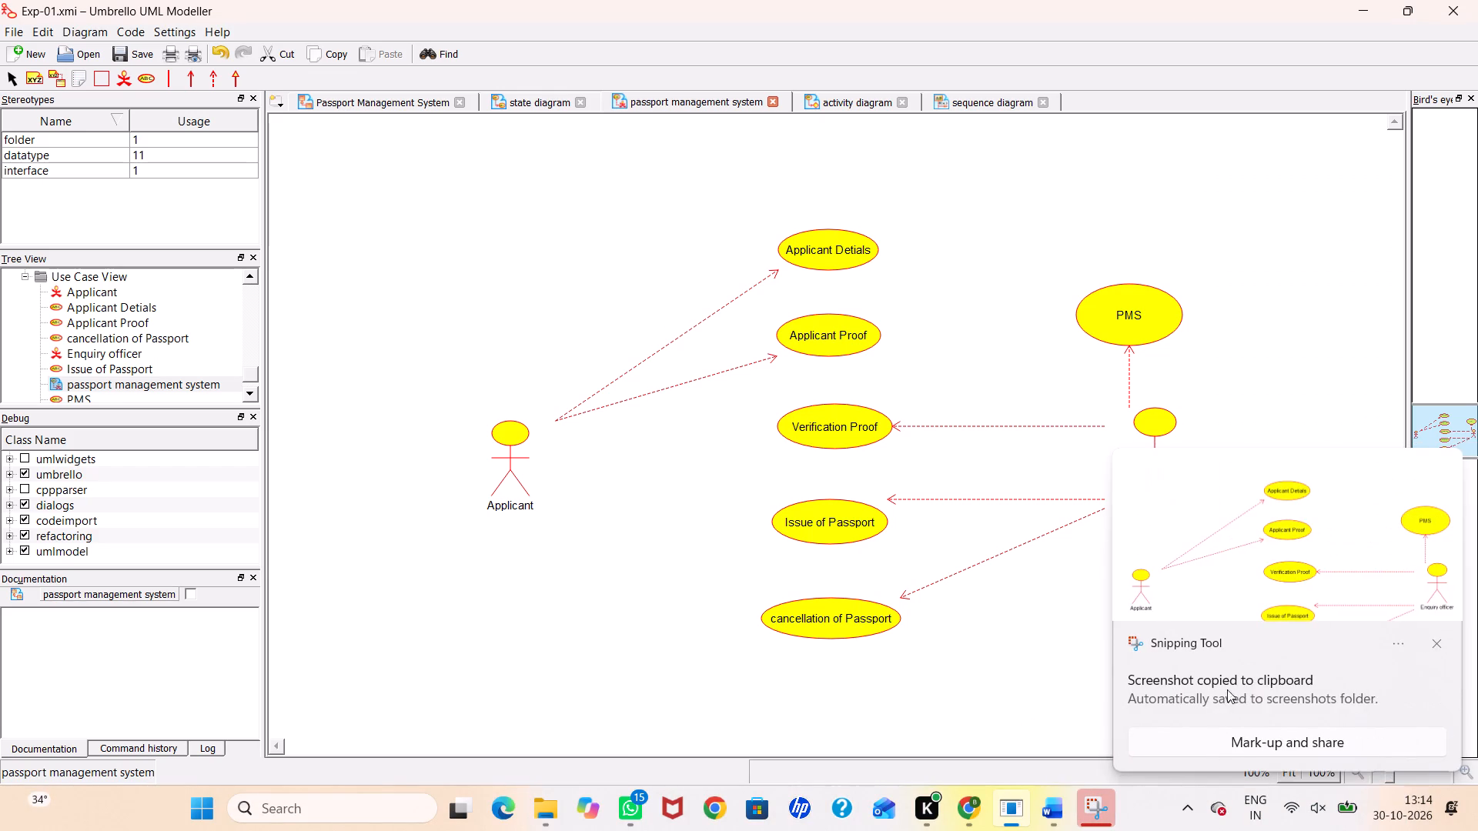
{"action": "left_click", "coordinate": [1249, 662]}
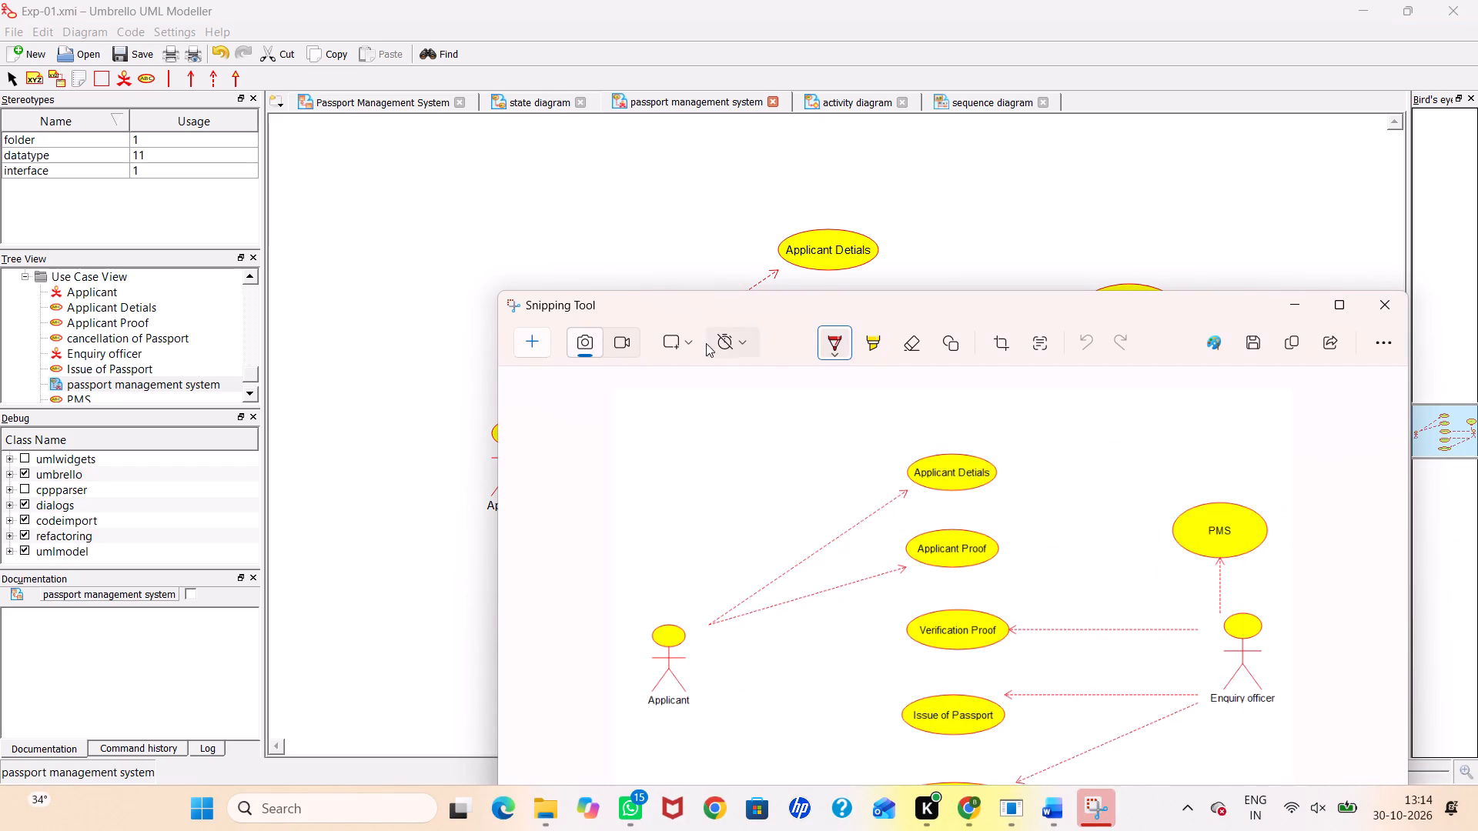
{"action": "left_click", "coordinate": [1286, 347]}
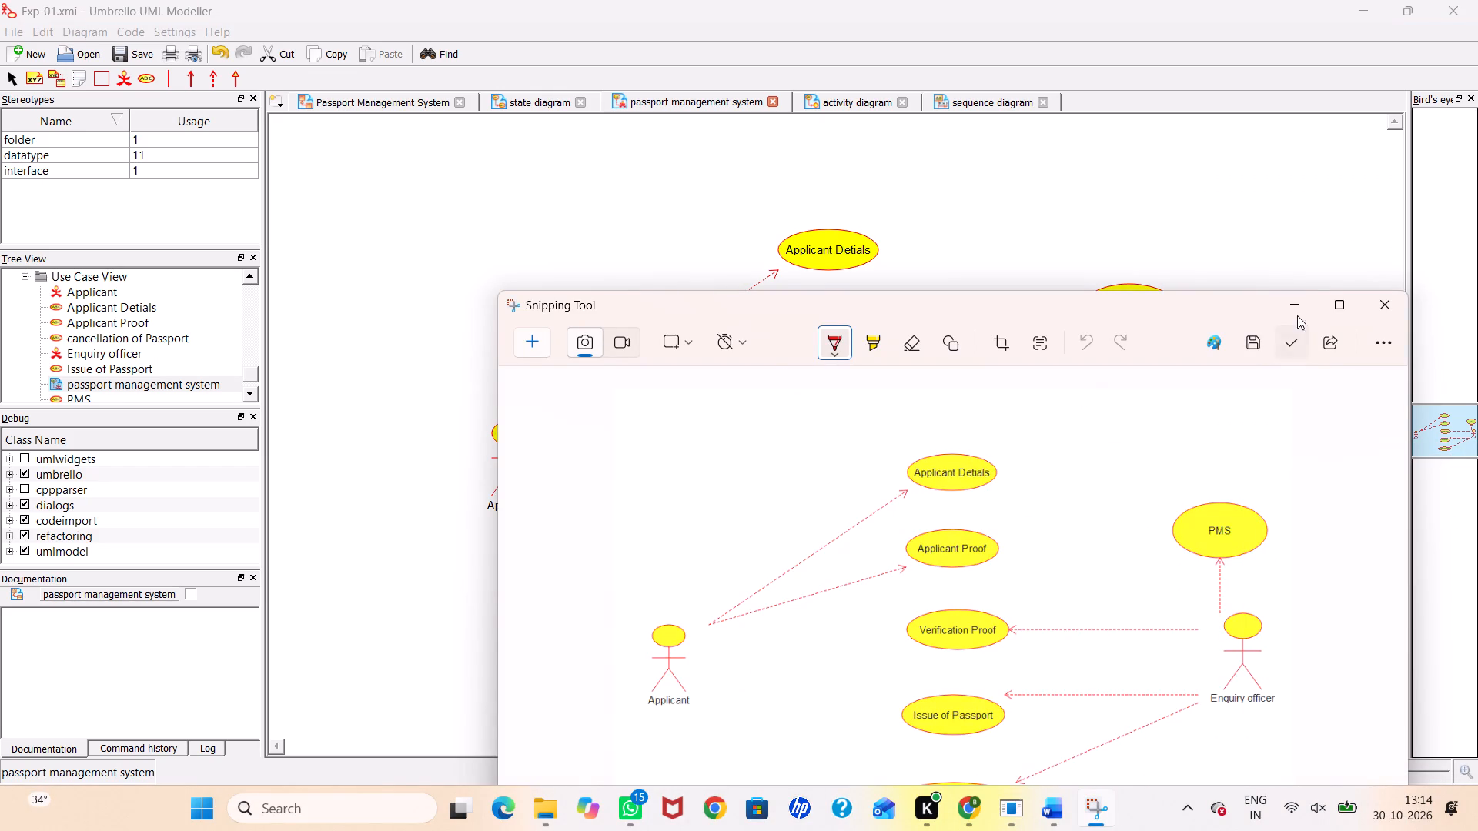
{"action": "left_click", "coordinate": [1299, 311]}
Switch to Document1 in Word and insert the captured use case diagram below the Use case paragraph.
{"action": "left_click", "coordinate": [1041, 816]}
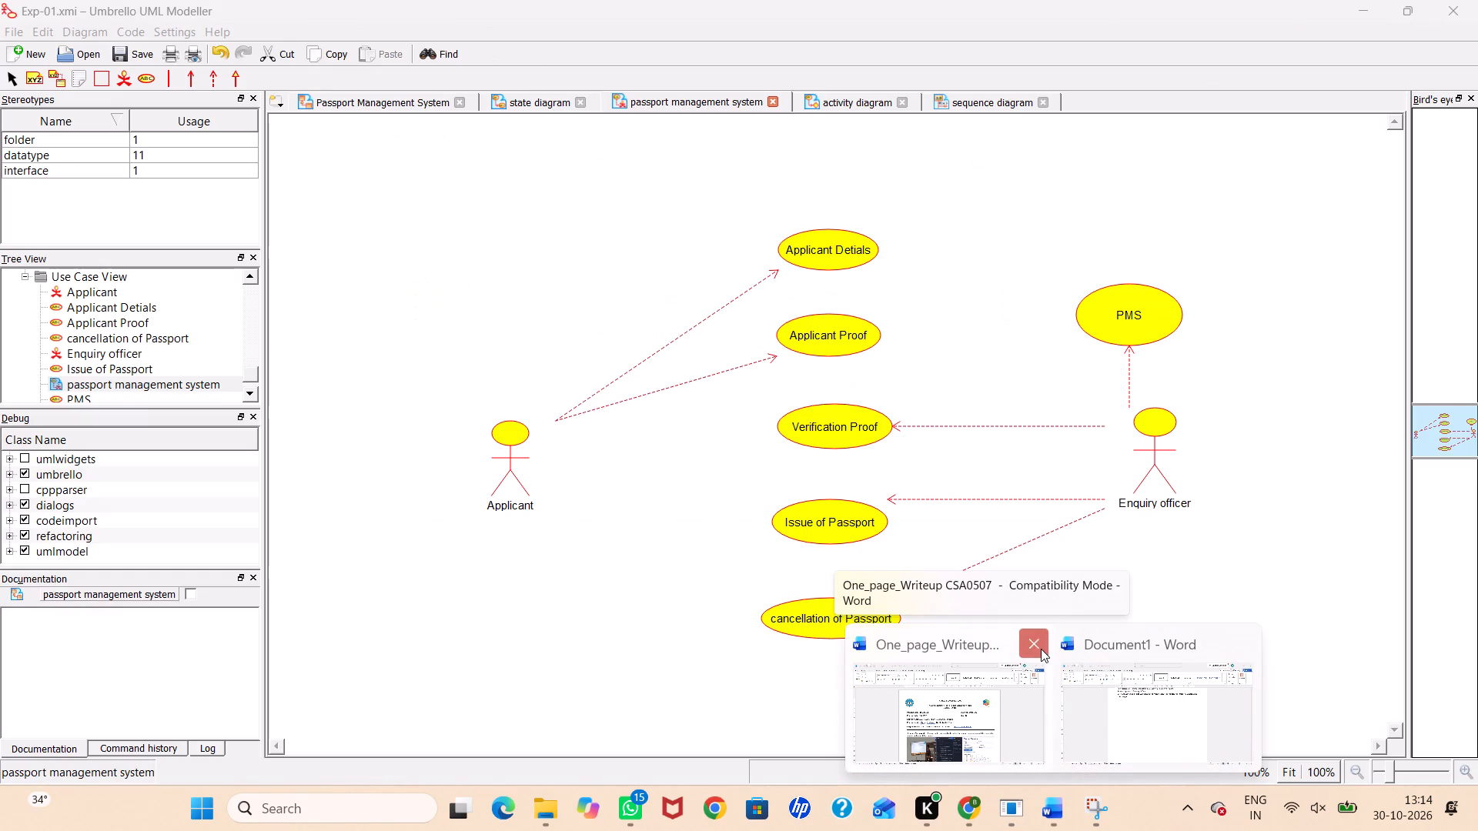
{"action": "left_click", "coordinate": [1041, 649]}
{"action": "left_click", "coordinate": [1052, 683]}
{"action": "left_click", "coordinate": [678, 389]}
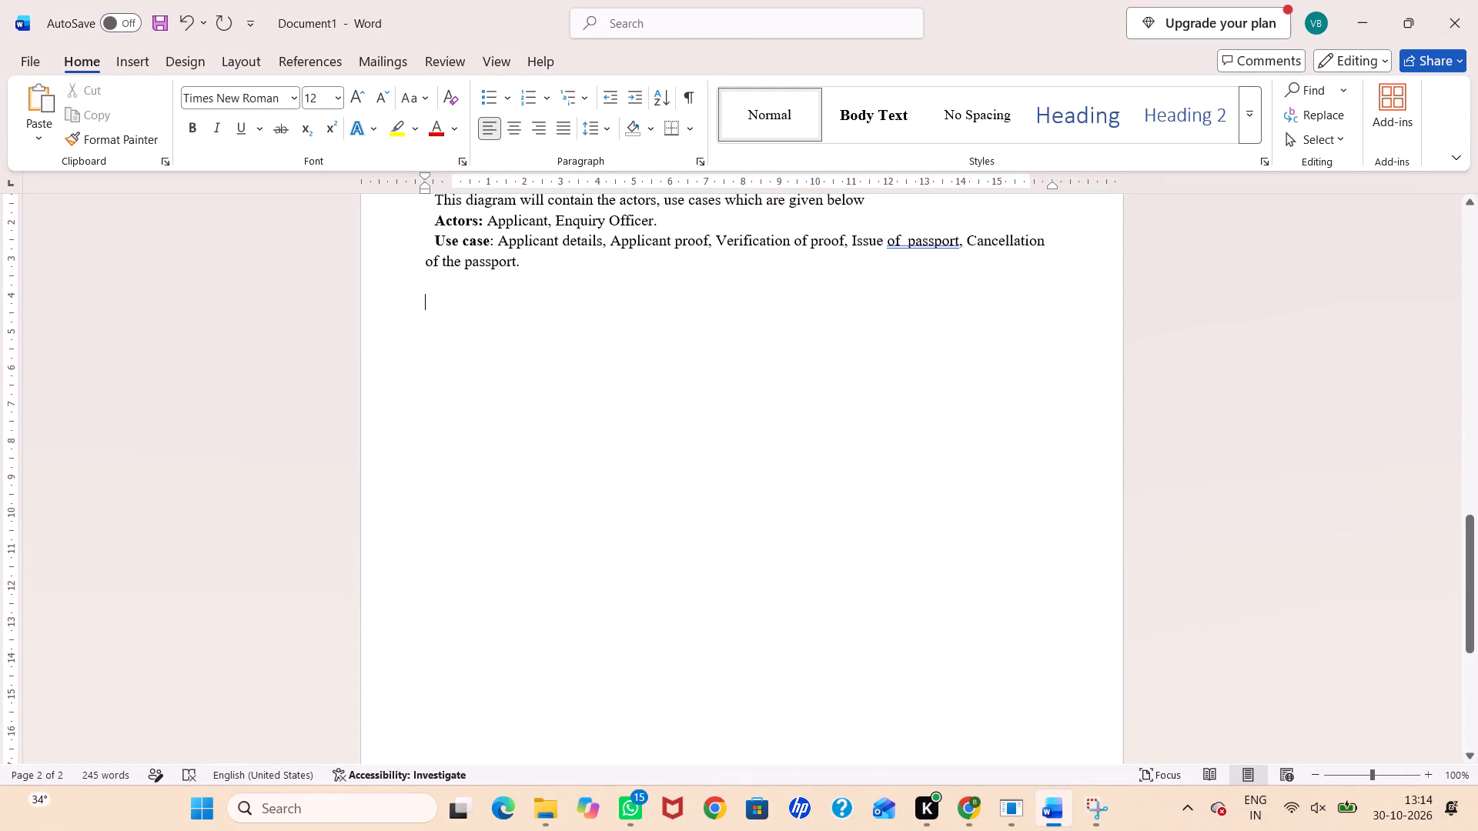
Insert the copied use case diagram below the Use case paragraph and start a new empty line beneath it.
{"action": "key", "text": "ctrl+v"}
{"action": "scroll", "coordinate": [828, 497], "scroll_direction": "down", "scroll_amount": 2}
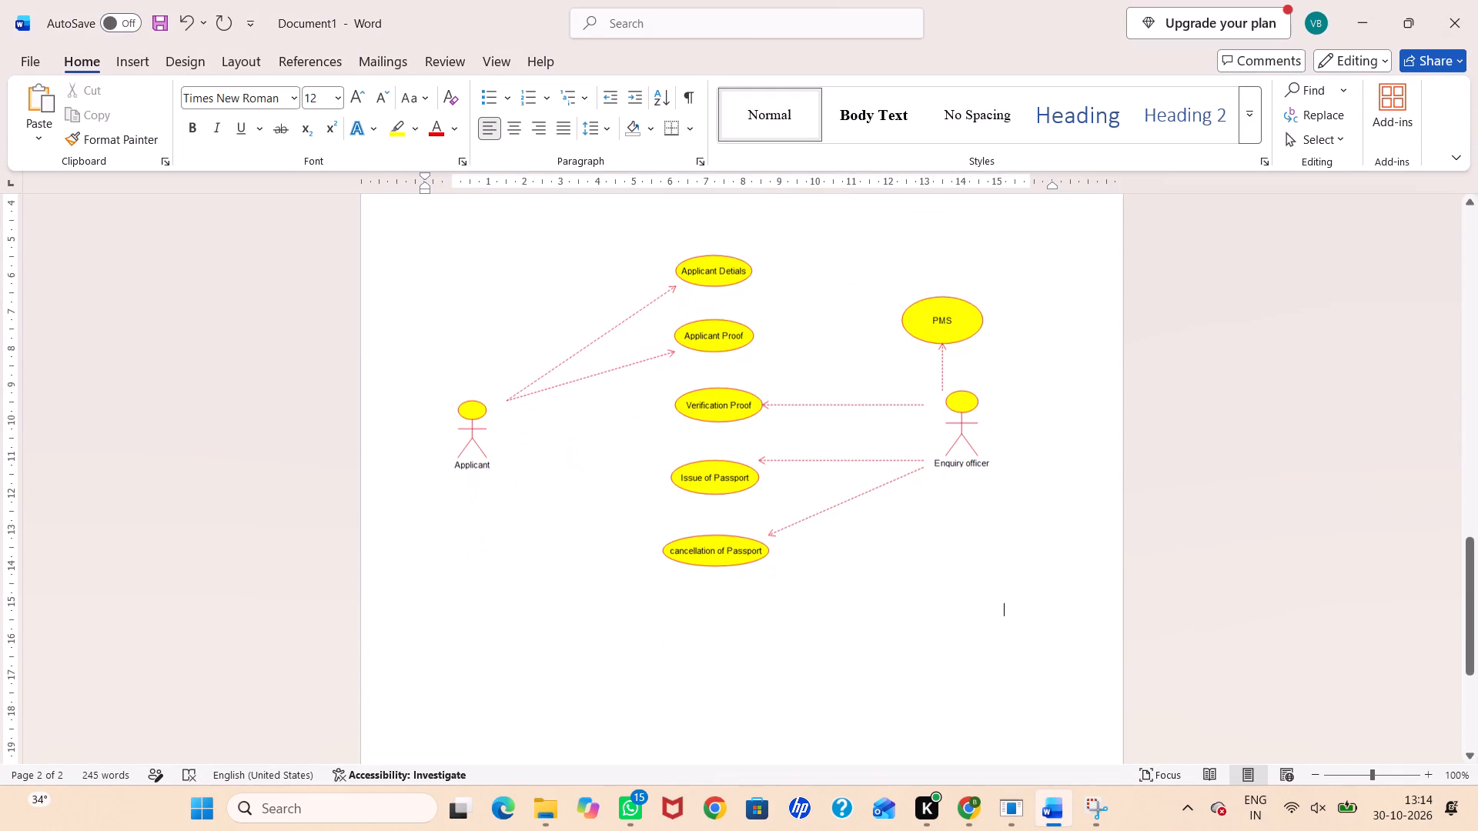
{"action": "key", "text": "Return"}
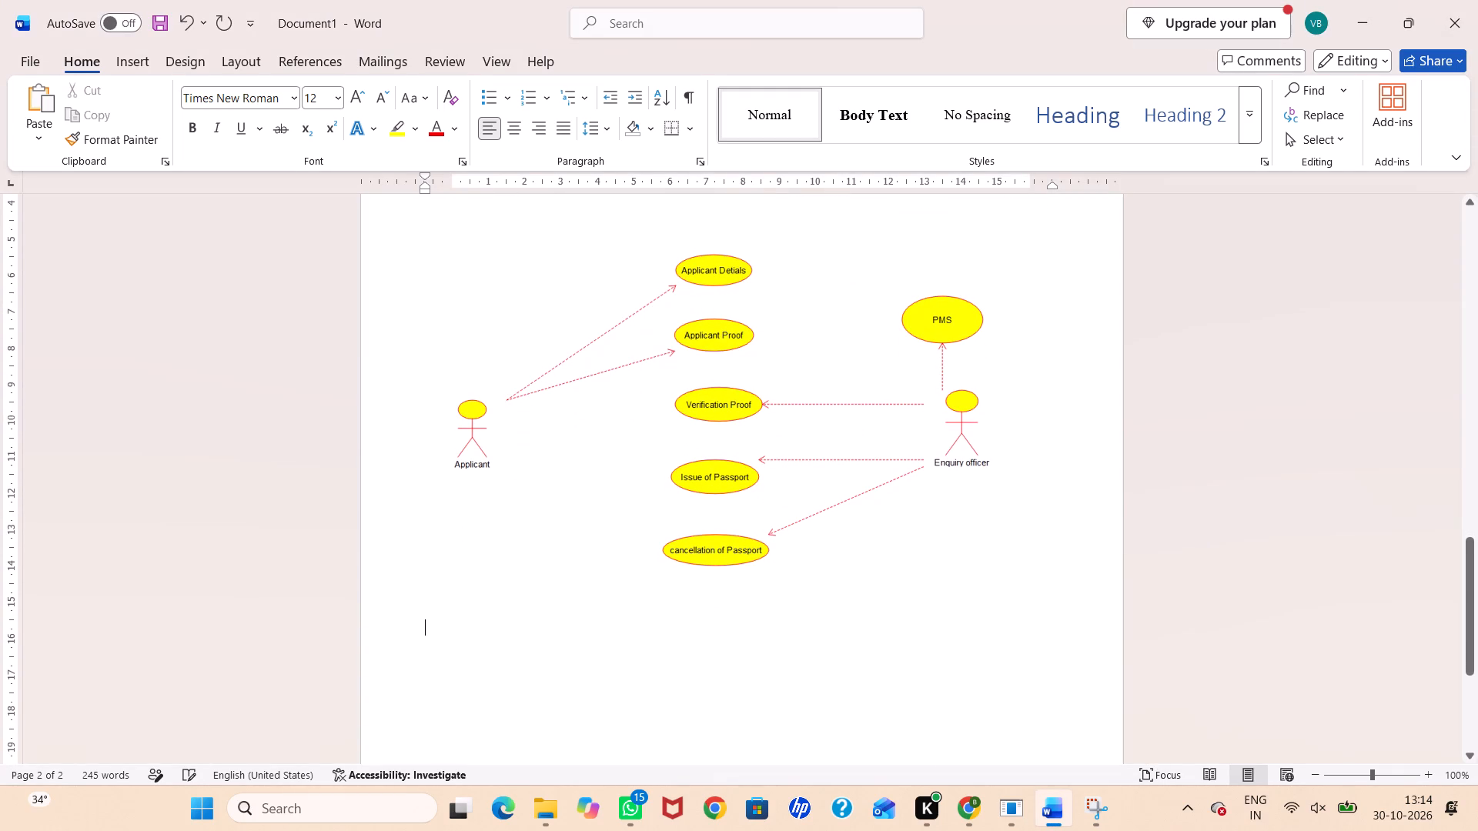
{"action": "scroll", "coordinate": [1012, 590], "scroll_direction": "down", "scroll_amount": 1}
{"action": "scroll", "coordinate": [745, 483], "scroll_direction": "up", "scroll_amount": 4}
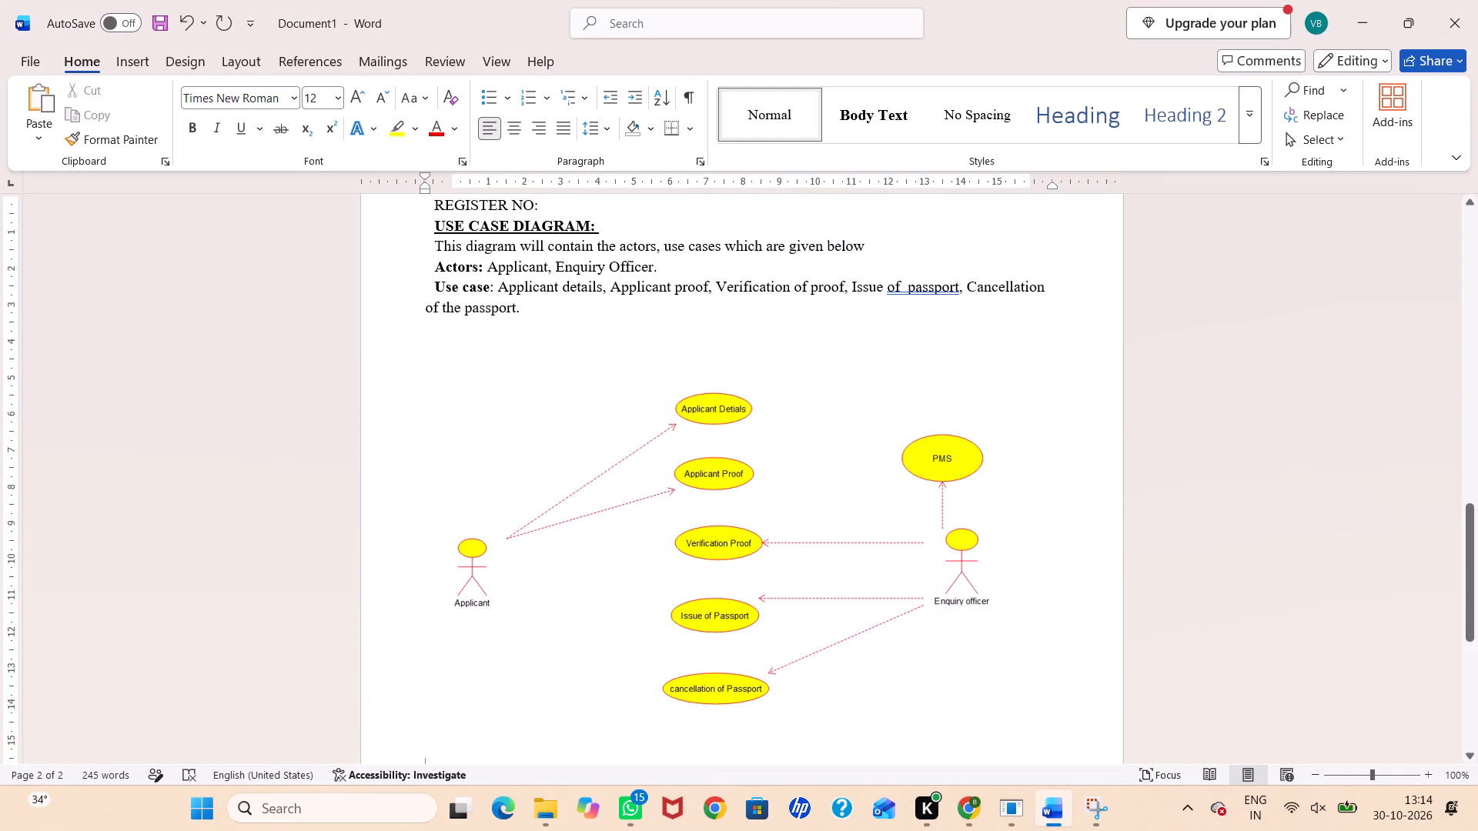
Switch to OOAD RECORD in Chrome, copy the CLASS DIAGRAM heading, description and classes table, and return to Document1 in Word.
{"action": "key", "text": "alt+Tab"}
{"action": "key", "text": "alt+Tab"}
{"action": "key", "text": "alt+Tab"}
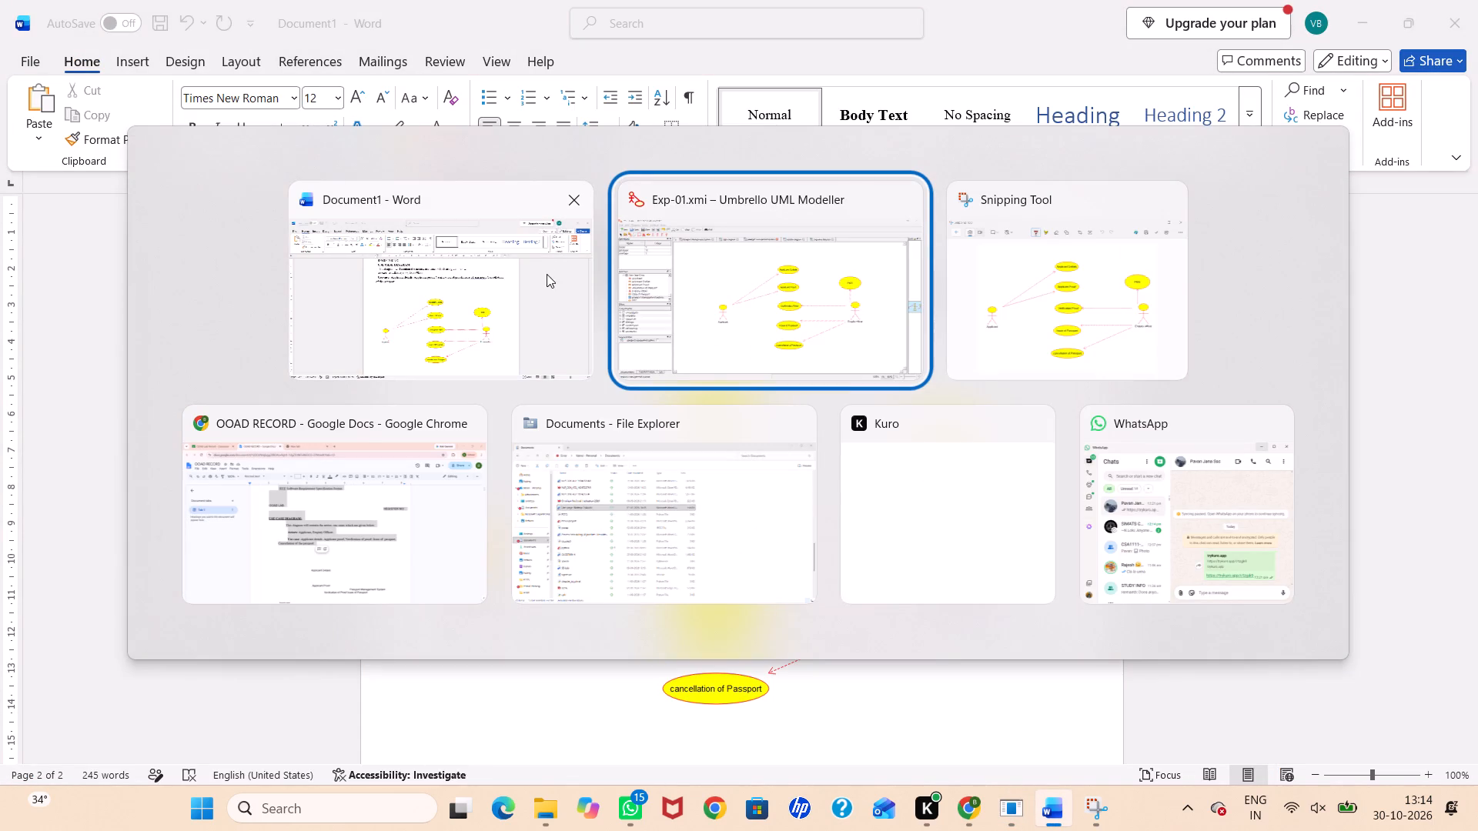
{"action": "key", "text": "alt+Tab"}
{"action": "key", "text": "alt+Tab"}
{"action": "left_click", "coordinate": [692, 318]}
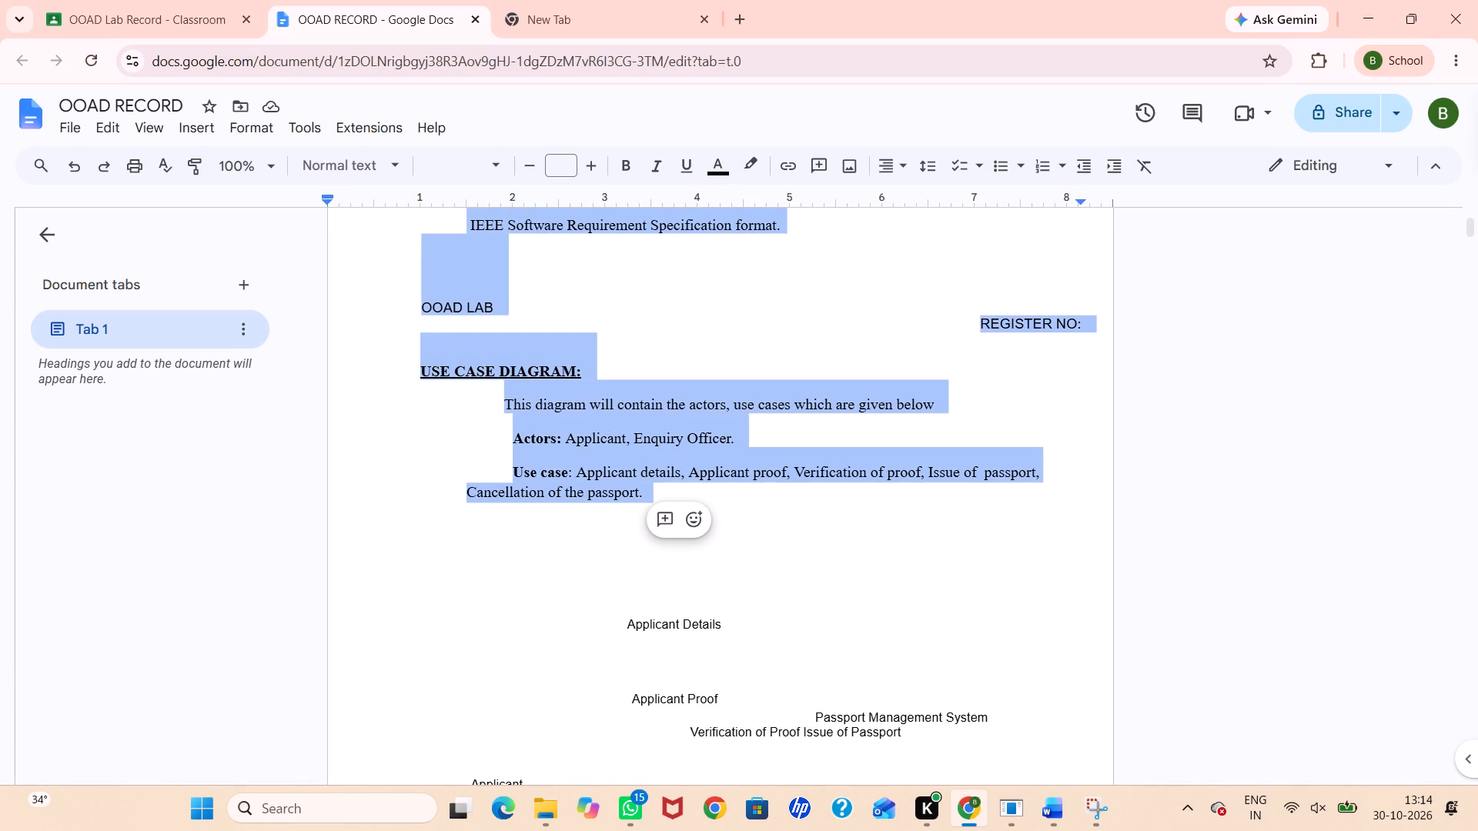
{"action": "scroll", "coordinate": [692, 318], "scroll_direction": "down", "scroll_amount": 13}
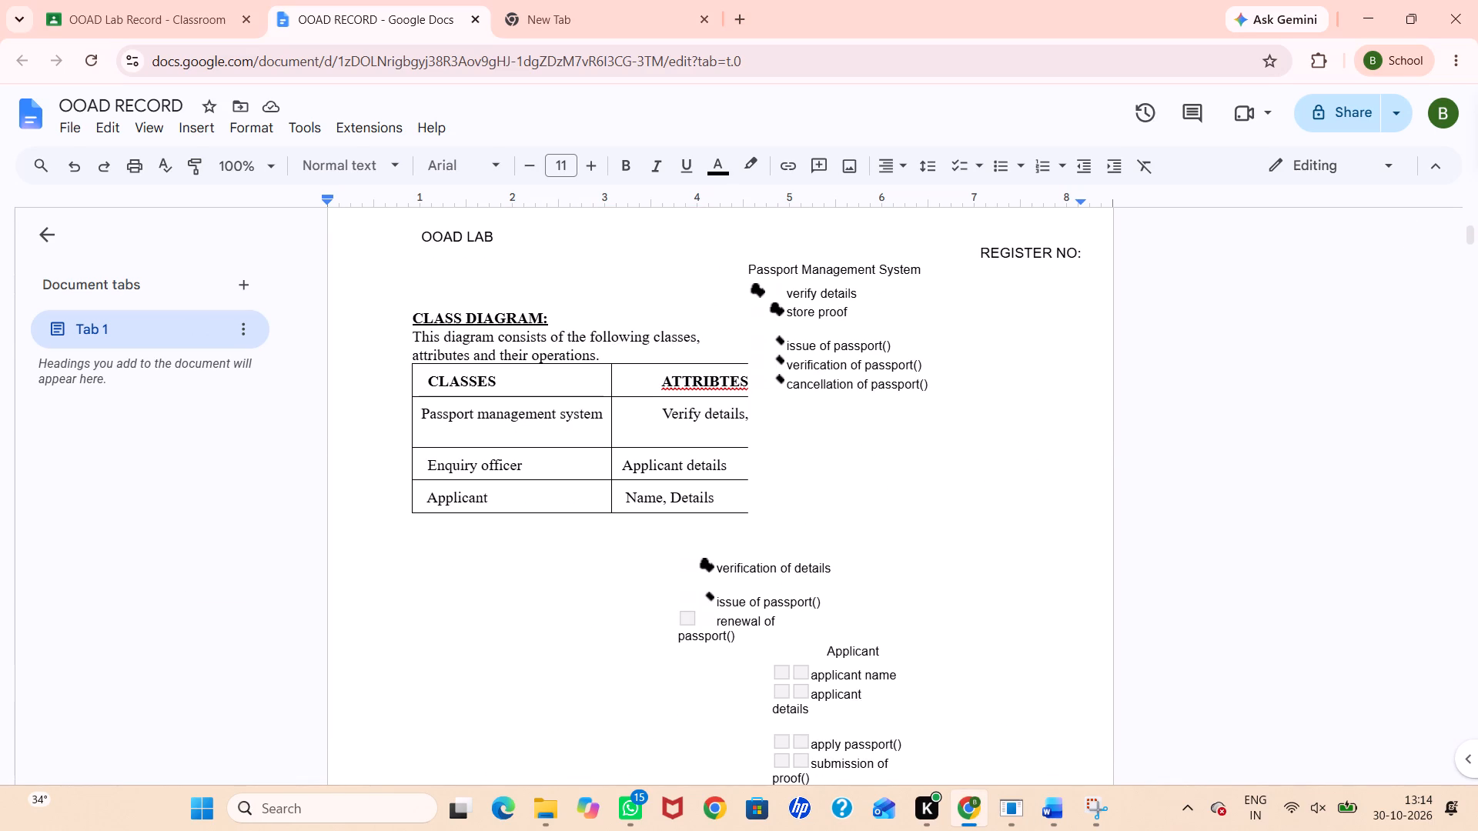
{"action": "left_click_drag", "start_coordinate": [407, 310], "coordinate": [649, 542]}
{"action": "scroll", "coordinate": [644, 530], "scroll_direction": "down", "scroll_amount": 4}
{"action": "scroll", "coordinate": [632, 525], "scroll_direction": "up", "scroll_amount": 6}
{"action": "scroll", "coordinate": [635, 513], "scroll_direction": "down", "scroll_amount": 4}
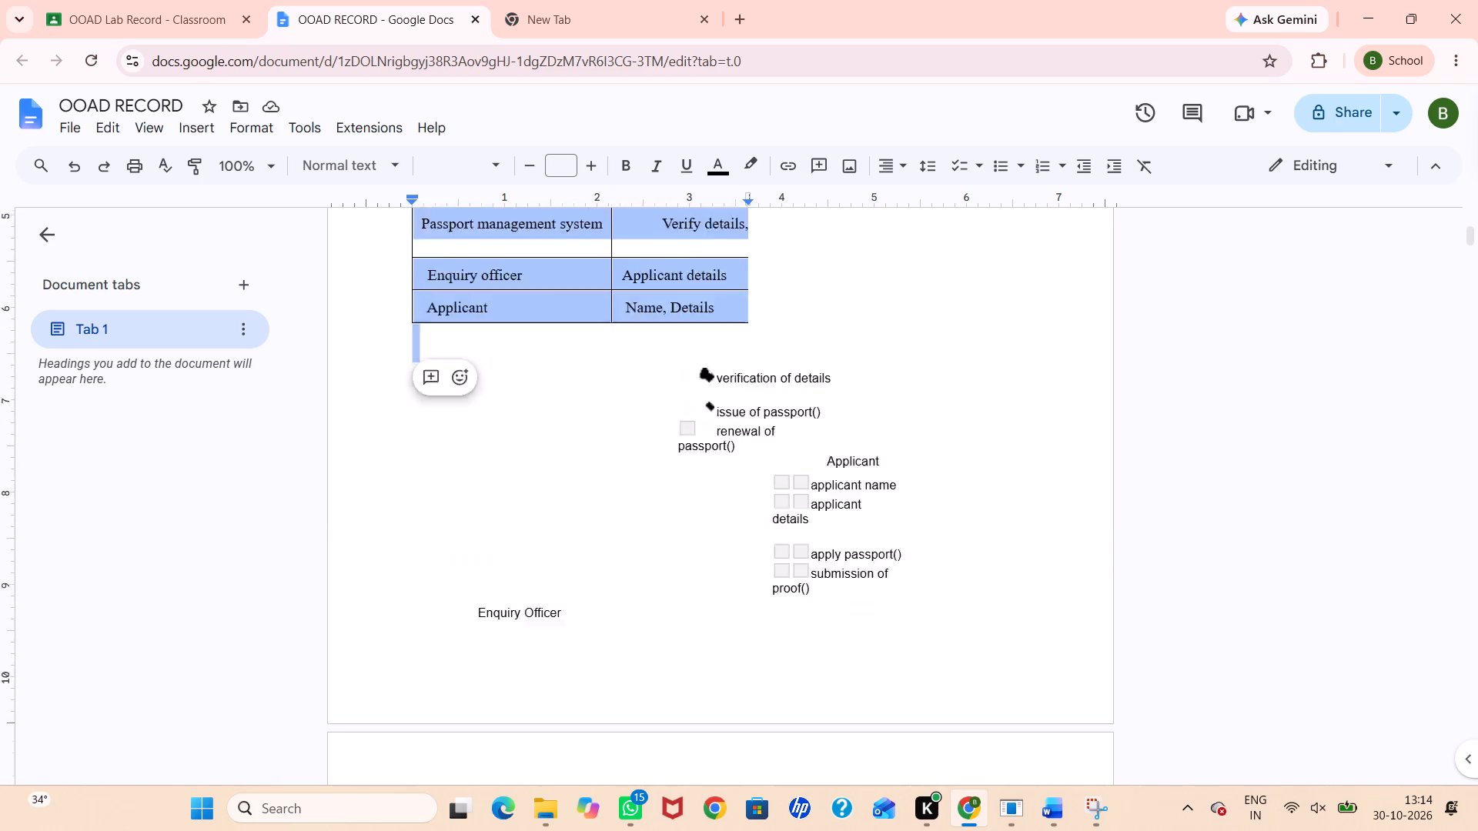
{"action": "scroll", "coordinate": [635, 513], "scroll_direction": "down", "scroll_amount": 8}
{"action": "scroll", "coordinate": [640, 499], "scroll_direction": "up", "scroll_amount": 13}
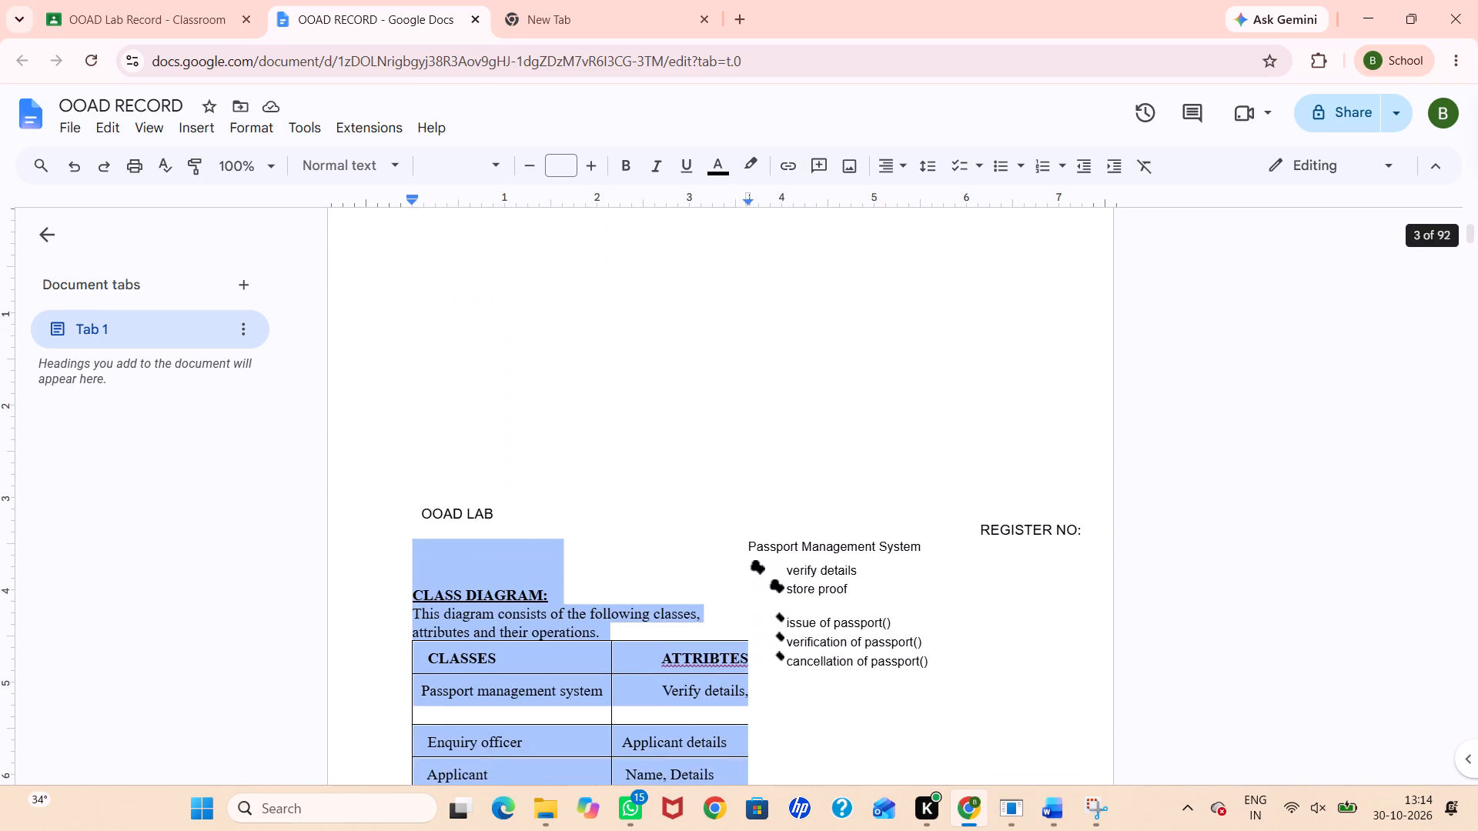
{"action": "key", "text": "ctrl+c"}
{"action": "key", "text": "alt+Tab"}
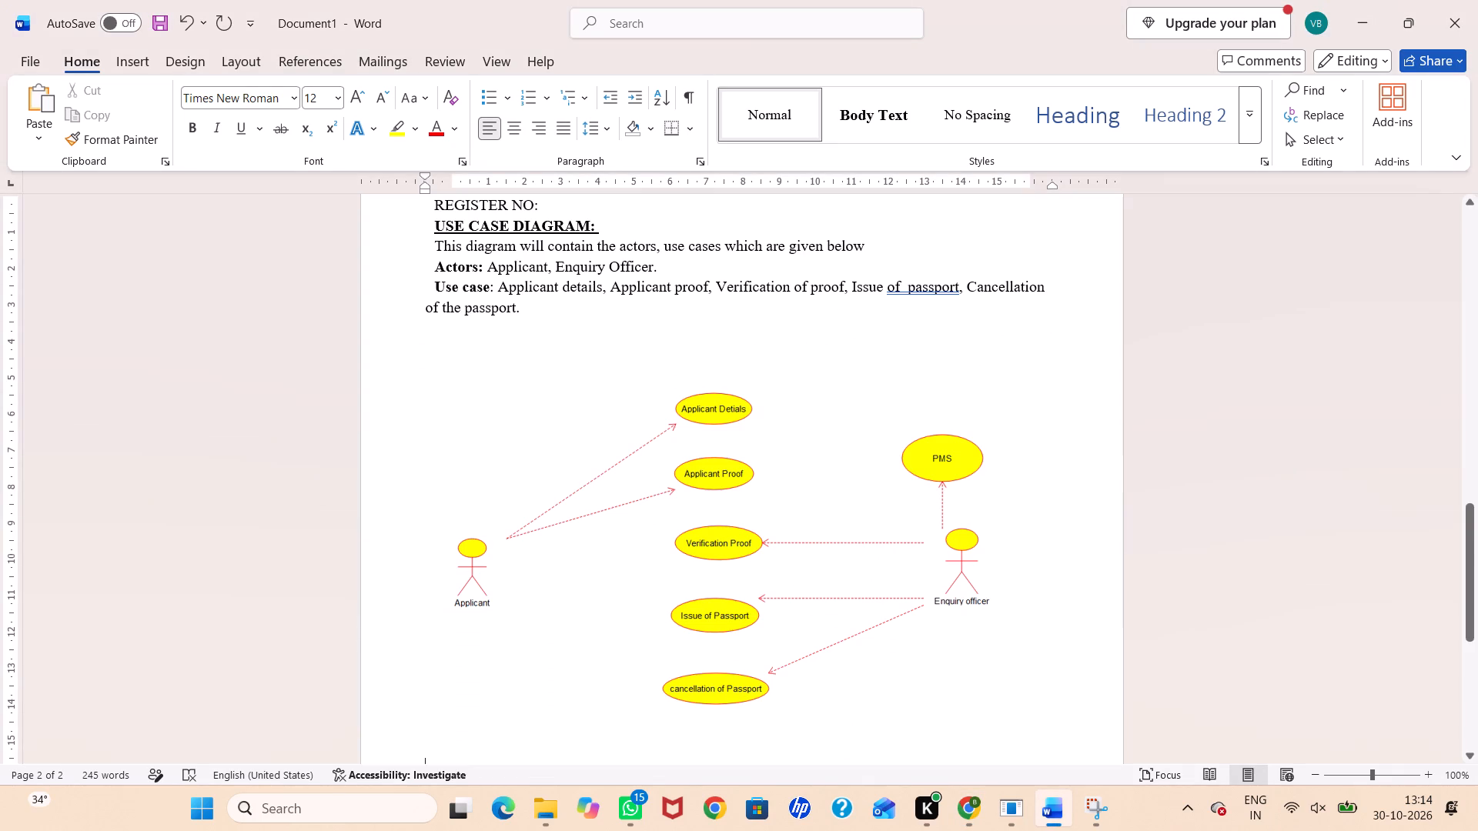
Paste the CLASS DIAGRAM section, with its intro sentence and the classes, attributes and operations table, on the empty line below the use case diagram.
{"action": "scroll", "coordinate": [626, 517], "scroll_direction": "down", "scroll_amount": 5}
{"action": "scroll", "coordinate": [1040, 649], "scroll_direction": "down", "scroll_amount": 3}
{"action": "left_click", "coordinate": [802, 447]}
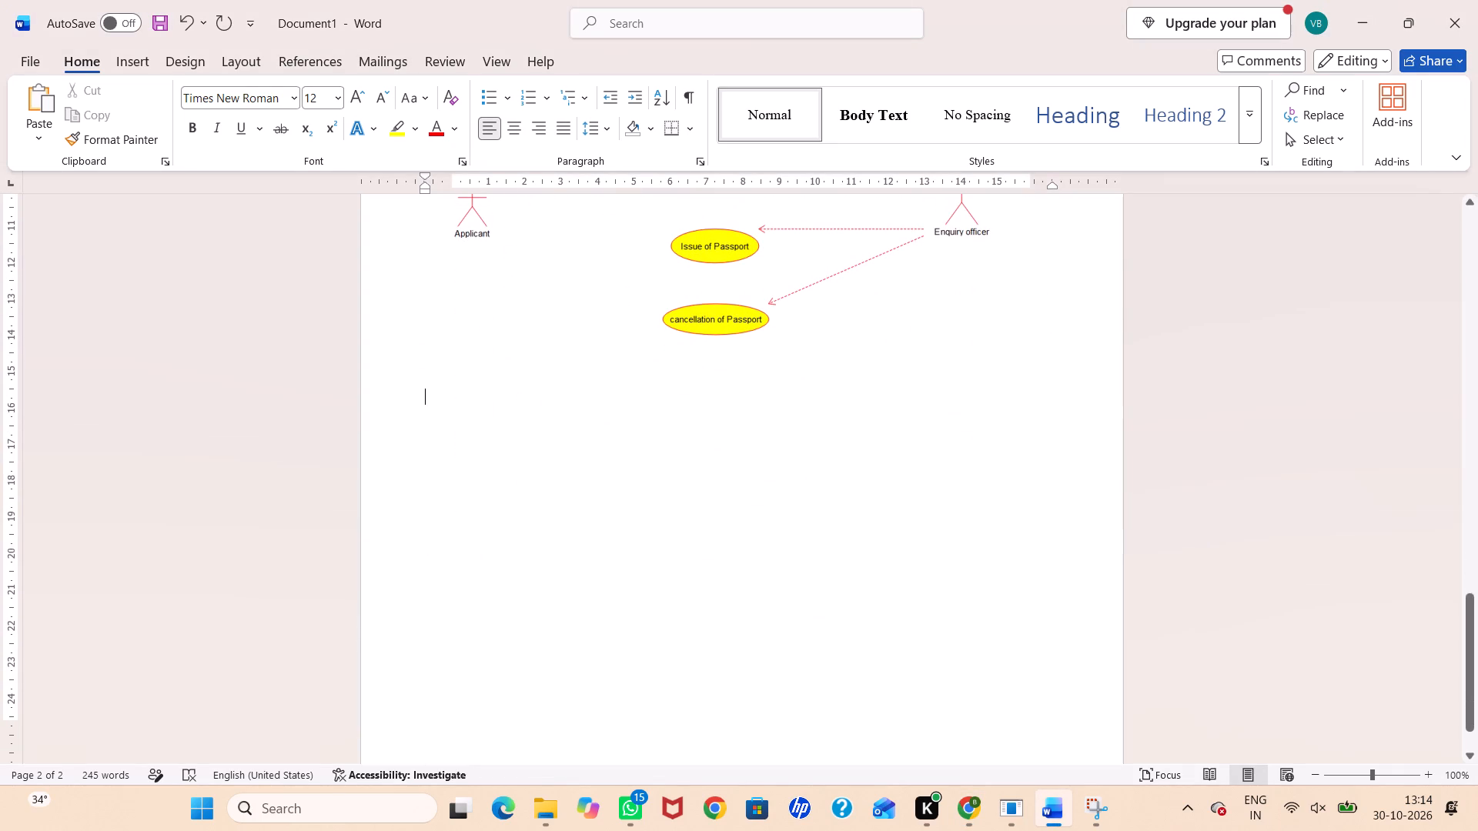
{"action": "key", "text": "ctrl+v"}
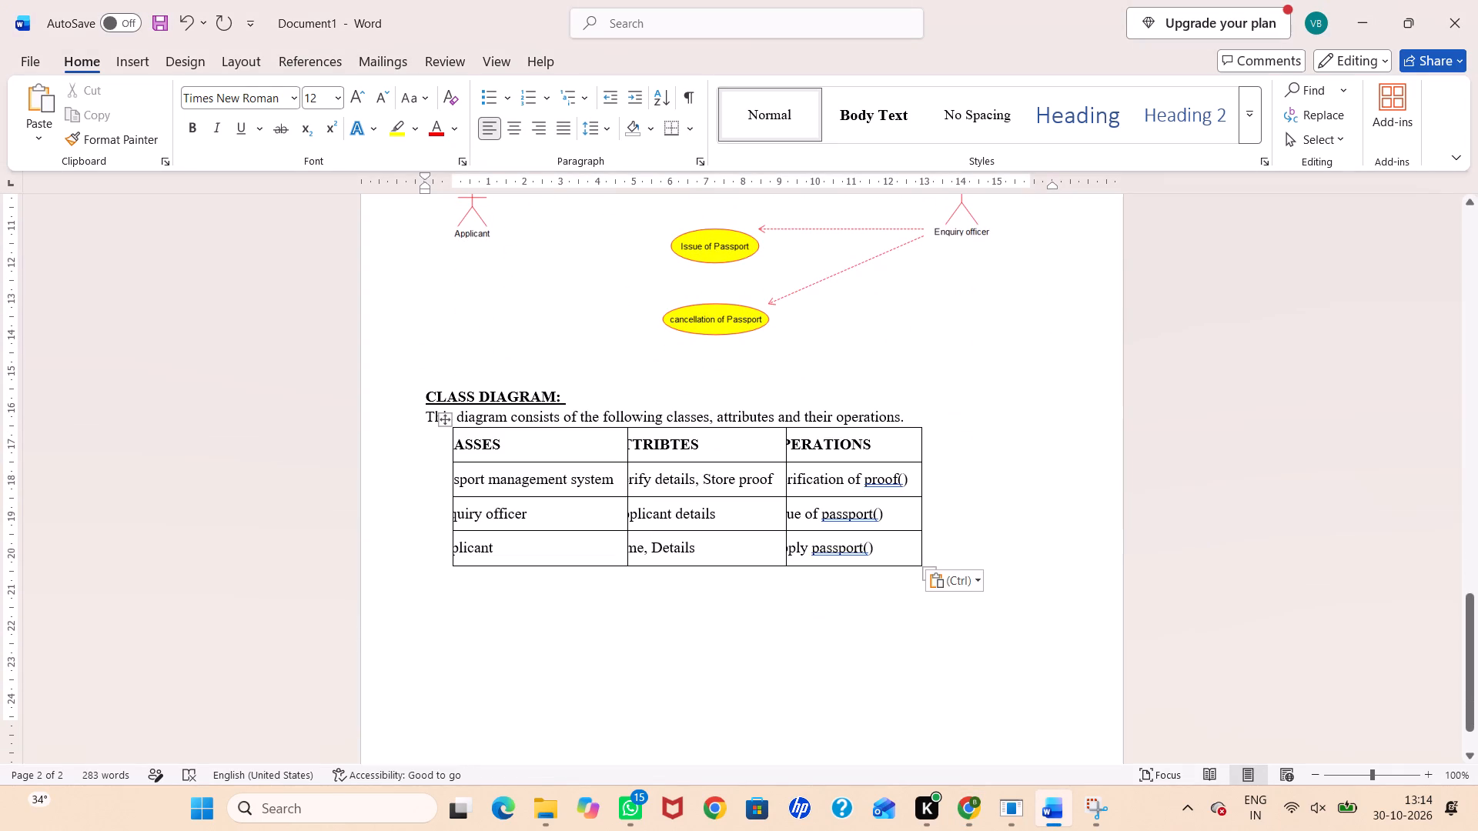
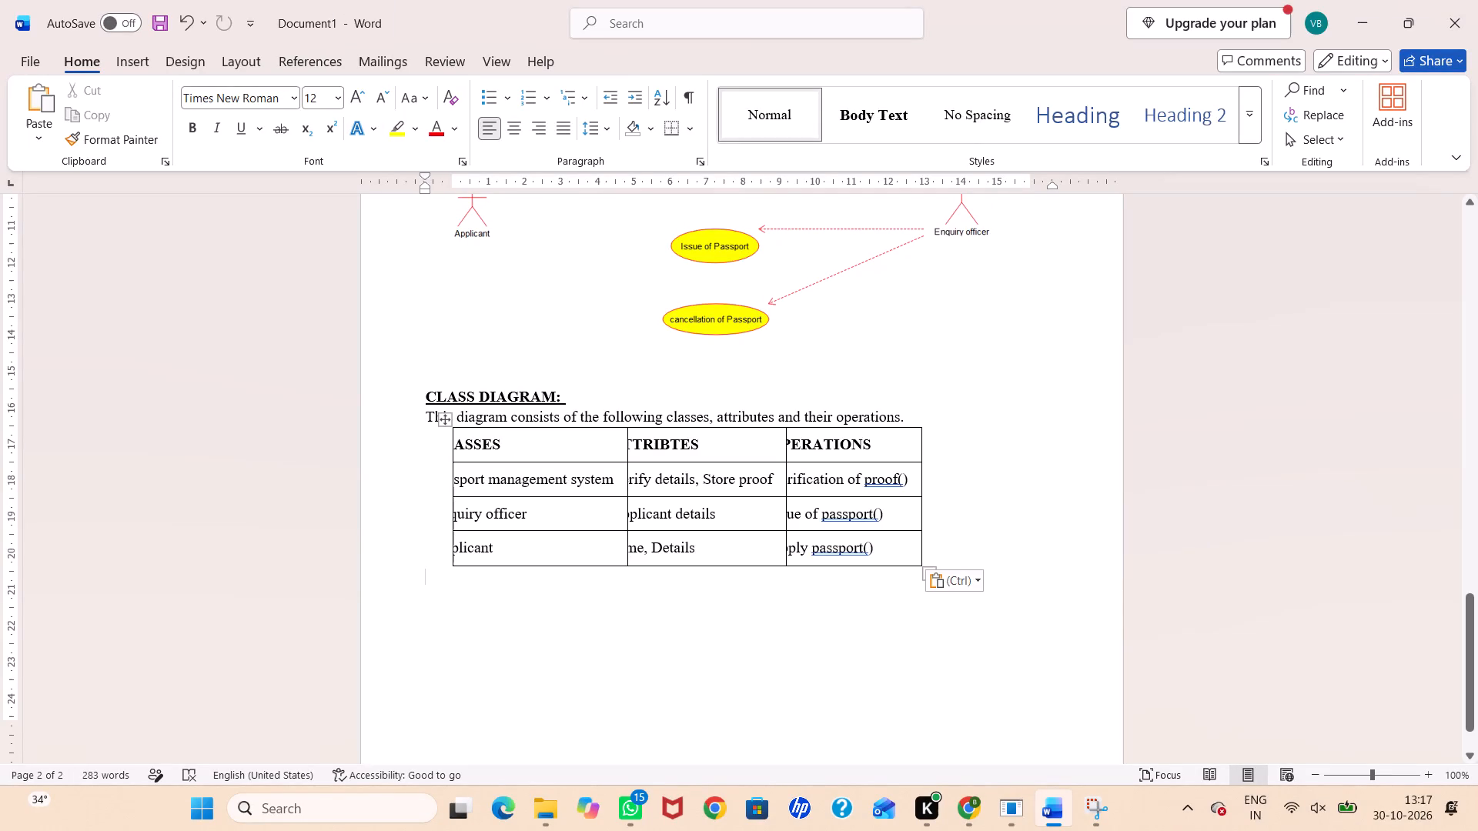
Widen the classes, attributes and operations table under CLASS DIAGRAM to about 15.5 cm by extending its right edge.
{"action": "left_click", "coordinate": [920, 557]}
{"action": "left_click_drag", "start_coordinate": [926, 572], "coordinate": [1005, 566]}
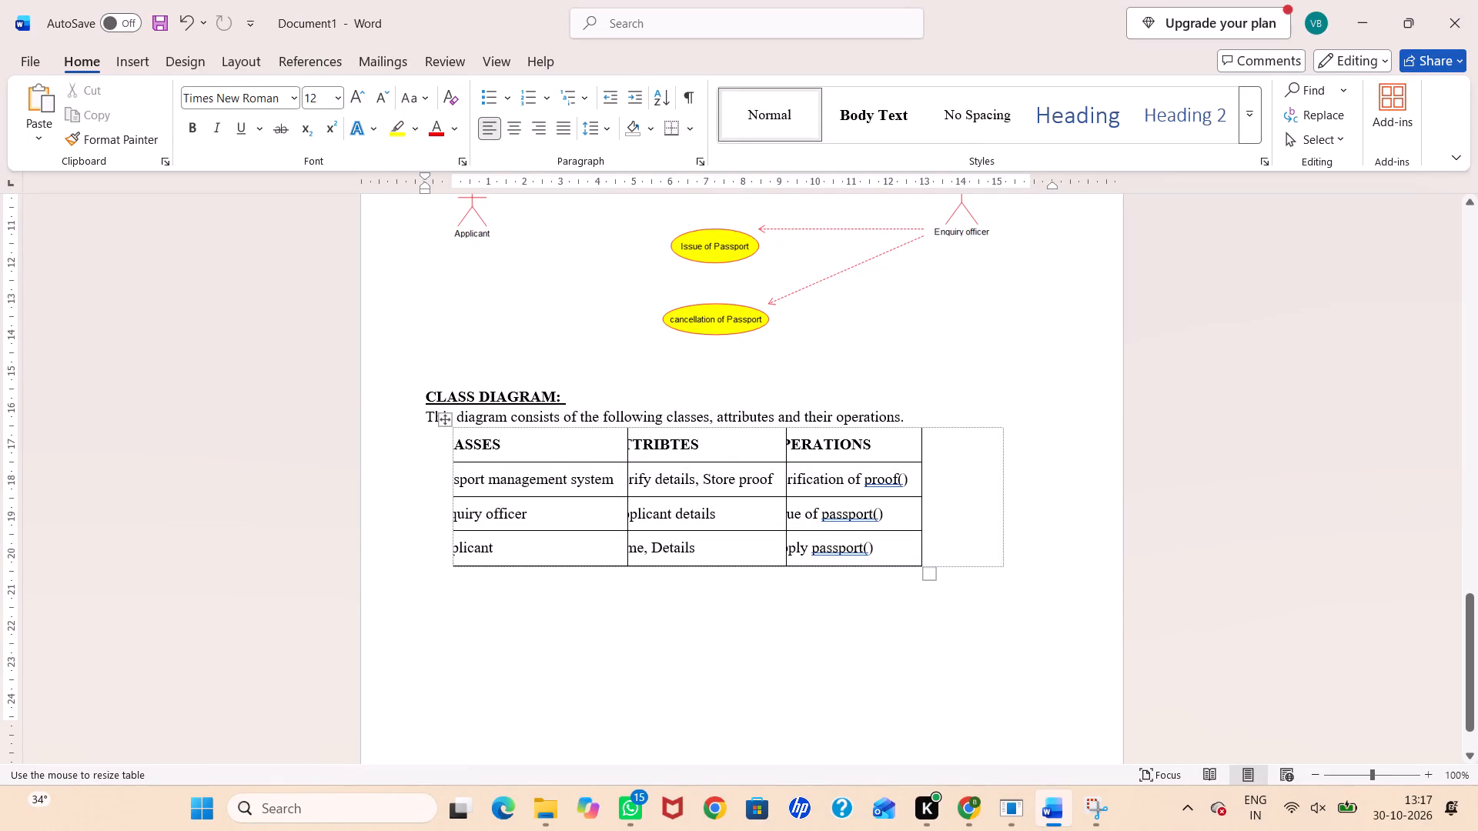
{"action": "left_click_drag", "start_coordinate": [1005, 566], "coordinate": [1038, 570]}
{"action": "left_click_drag", "start_coordinate": [1043, 572], "coordinate": [1022, 572]}
Place the text cursor at the start of the clipped attributes text in the passport management system row.
{"action": "double_click", "coordinate": [834, 484]}
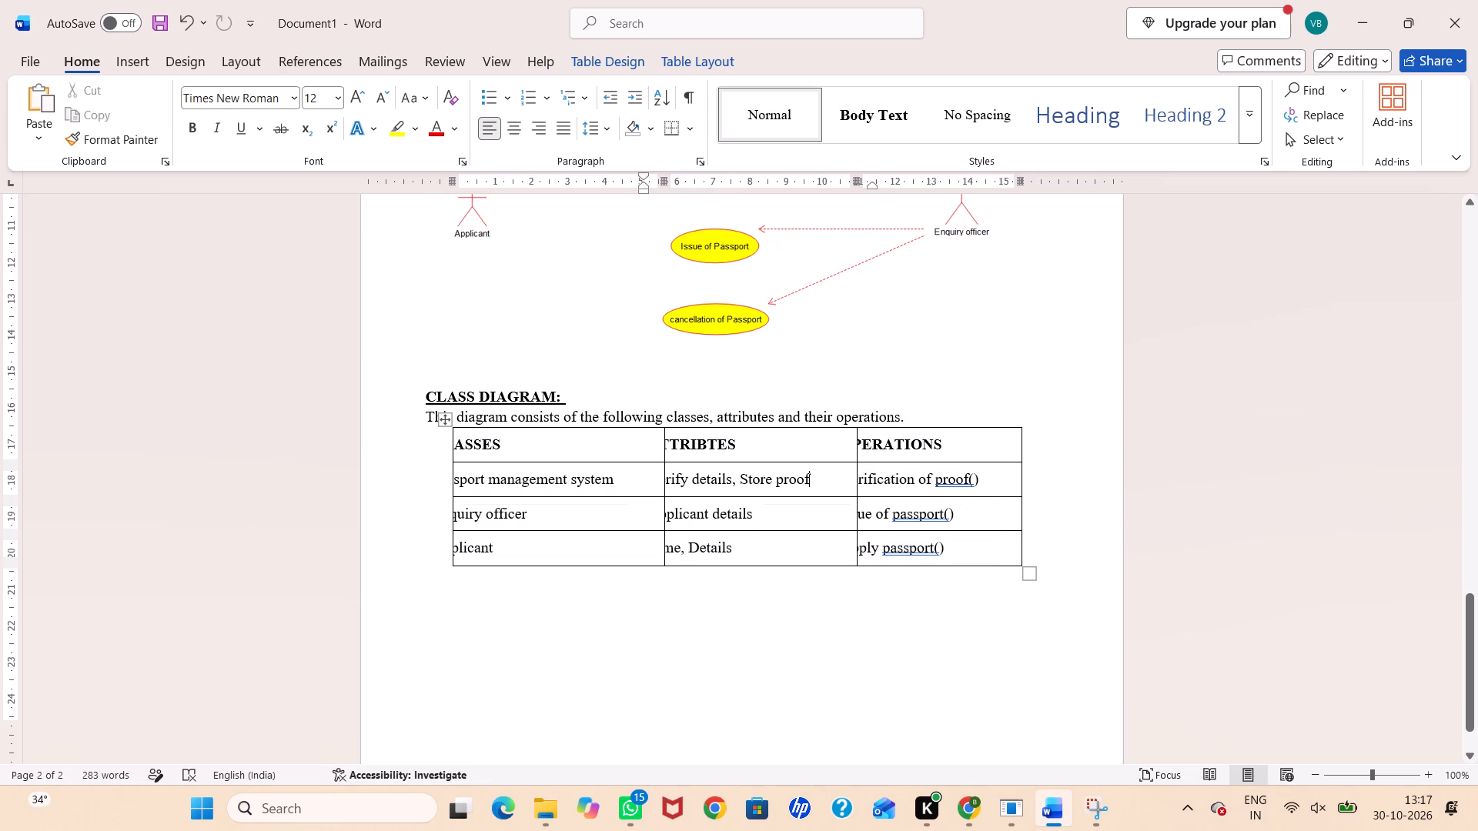
{"action": "left_click", "coordinate": [834, 483]}
{"action": "left_click_drag", "start_coordinate": [834, 482], "coordinate": [574, 470]}
{"action": "left_click", "coordinate": [674, 469]}
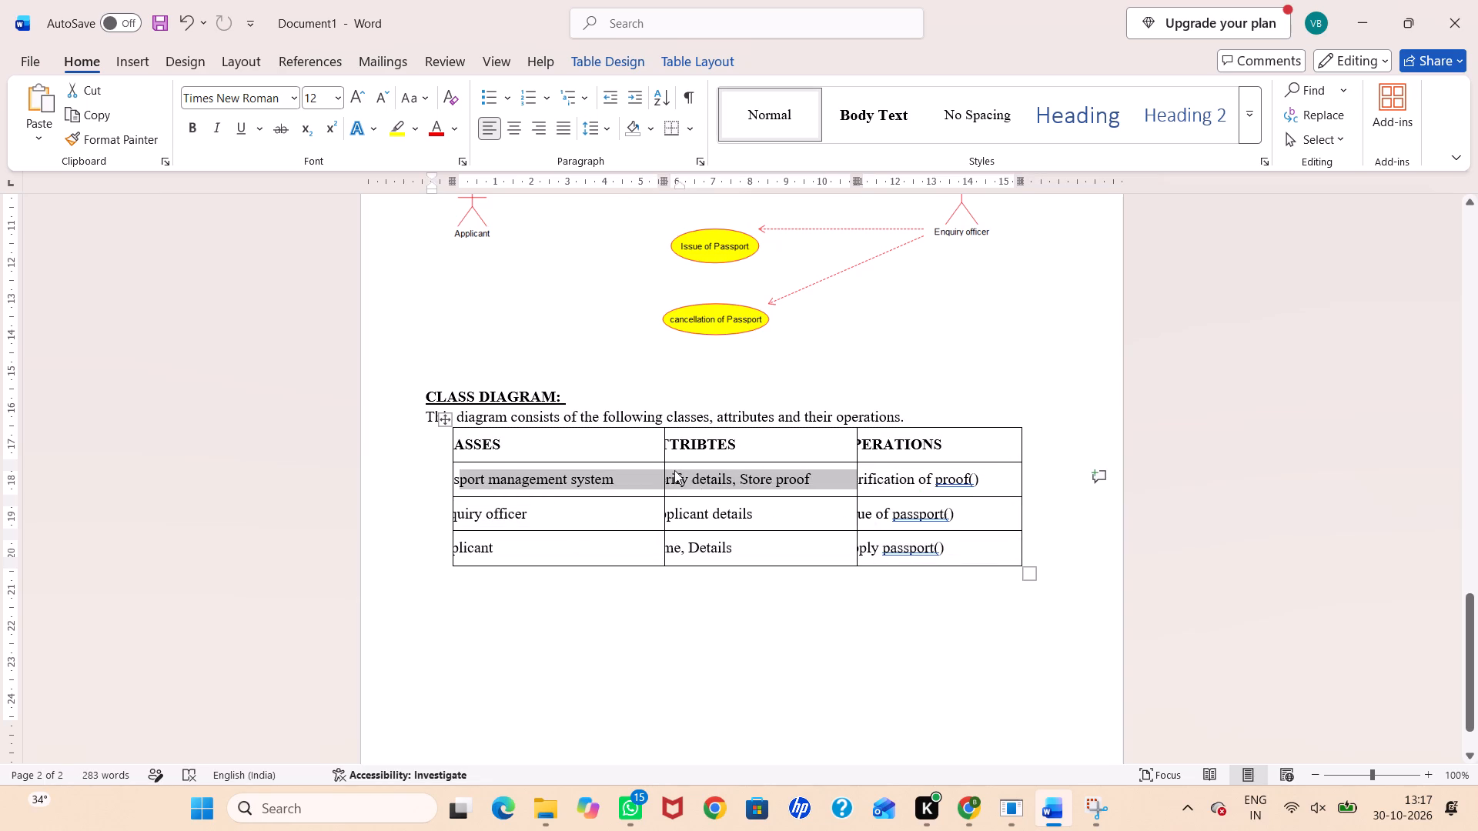
{"action": "left_click", "coordinate": [667, 474]}
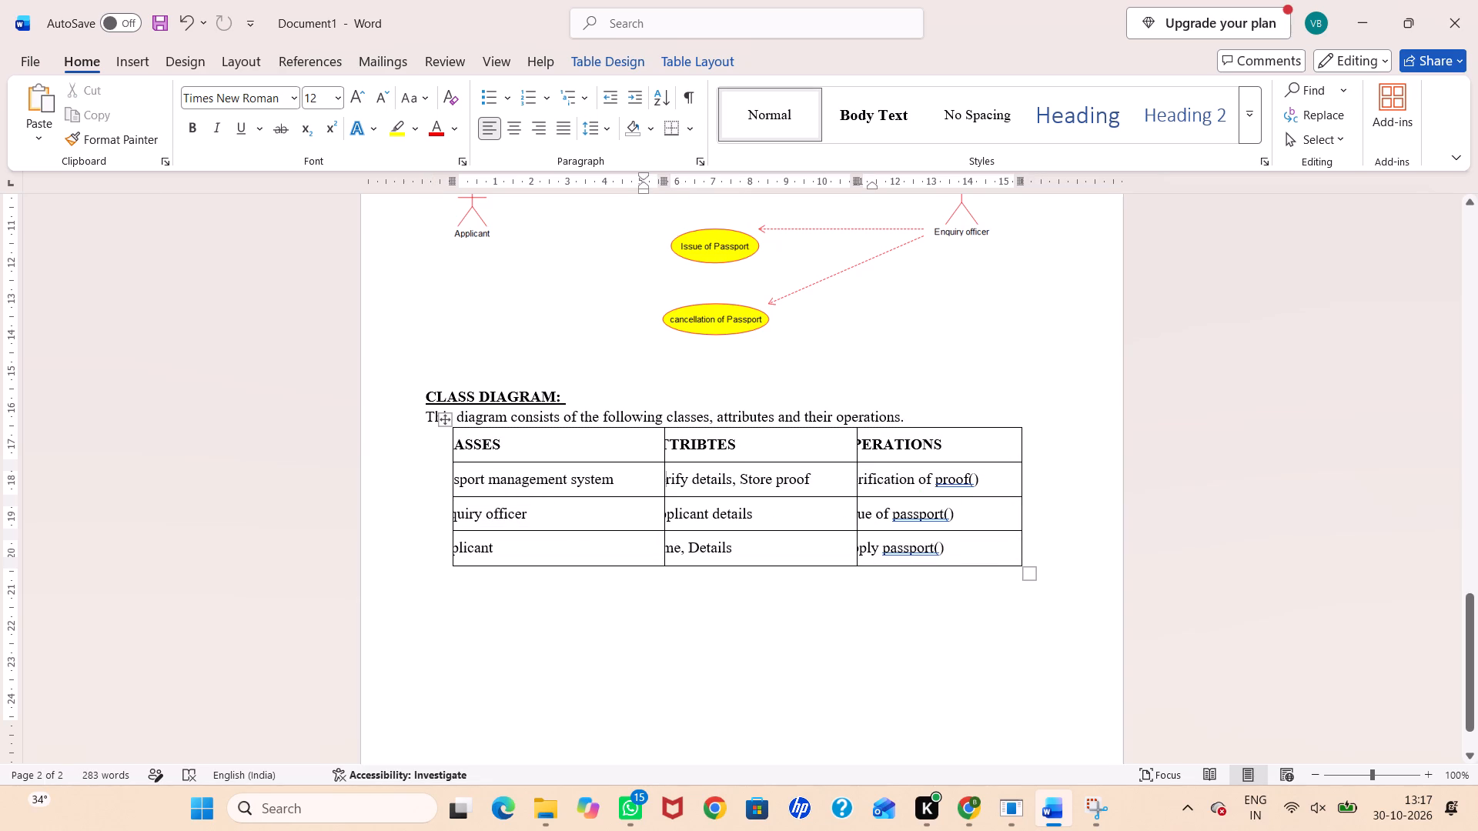
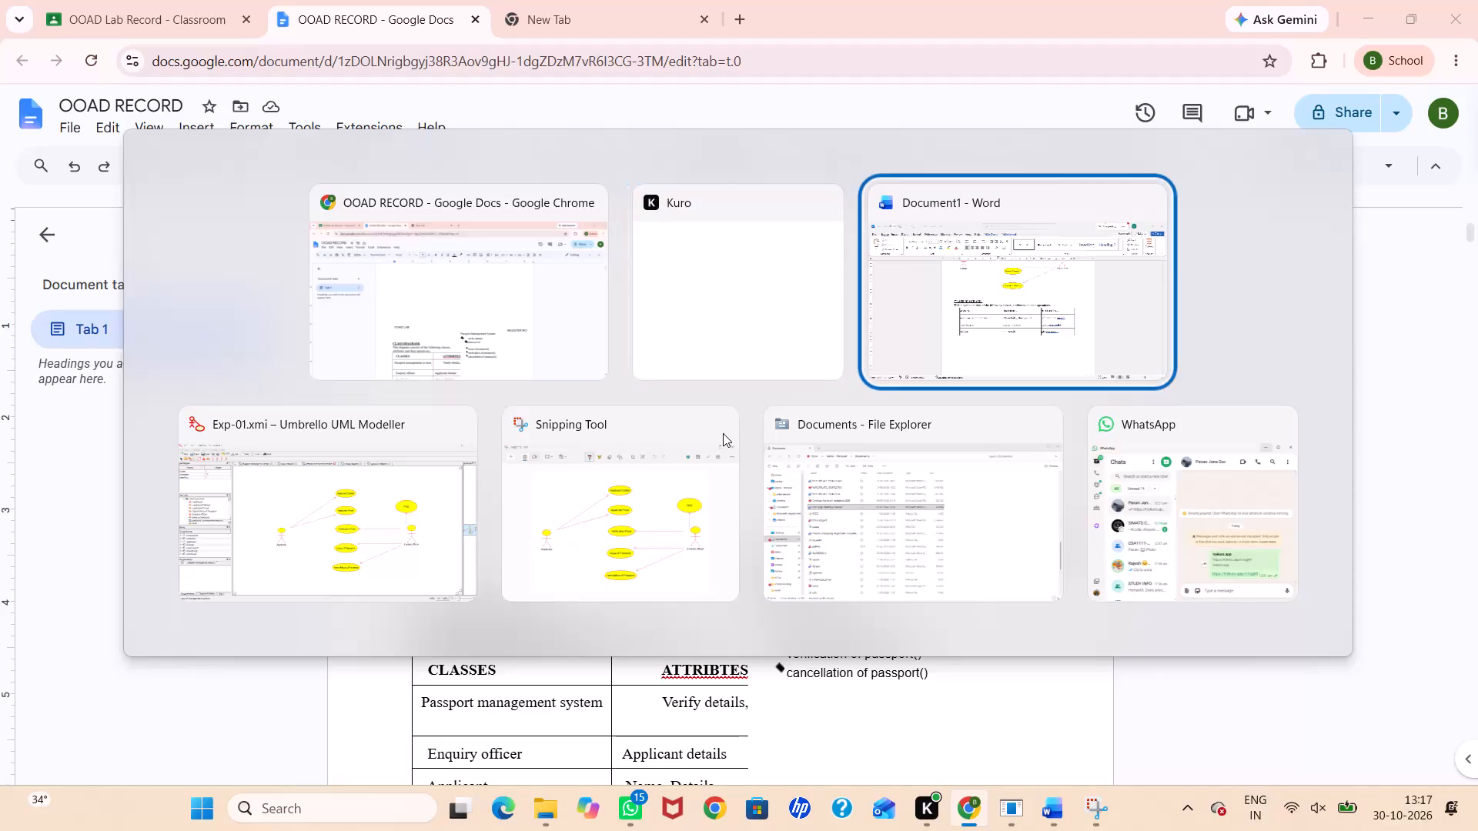
Switch to the OOAD Lab Record Classroom page in Chrome and examine the CLASS DIAGRAM table and diagram in OOAD RECORD.pdf.
{"action": "key", "text": "alt+Tab"}
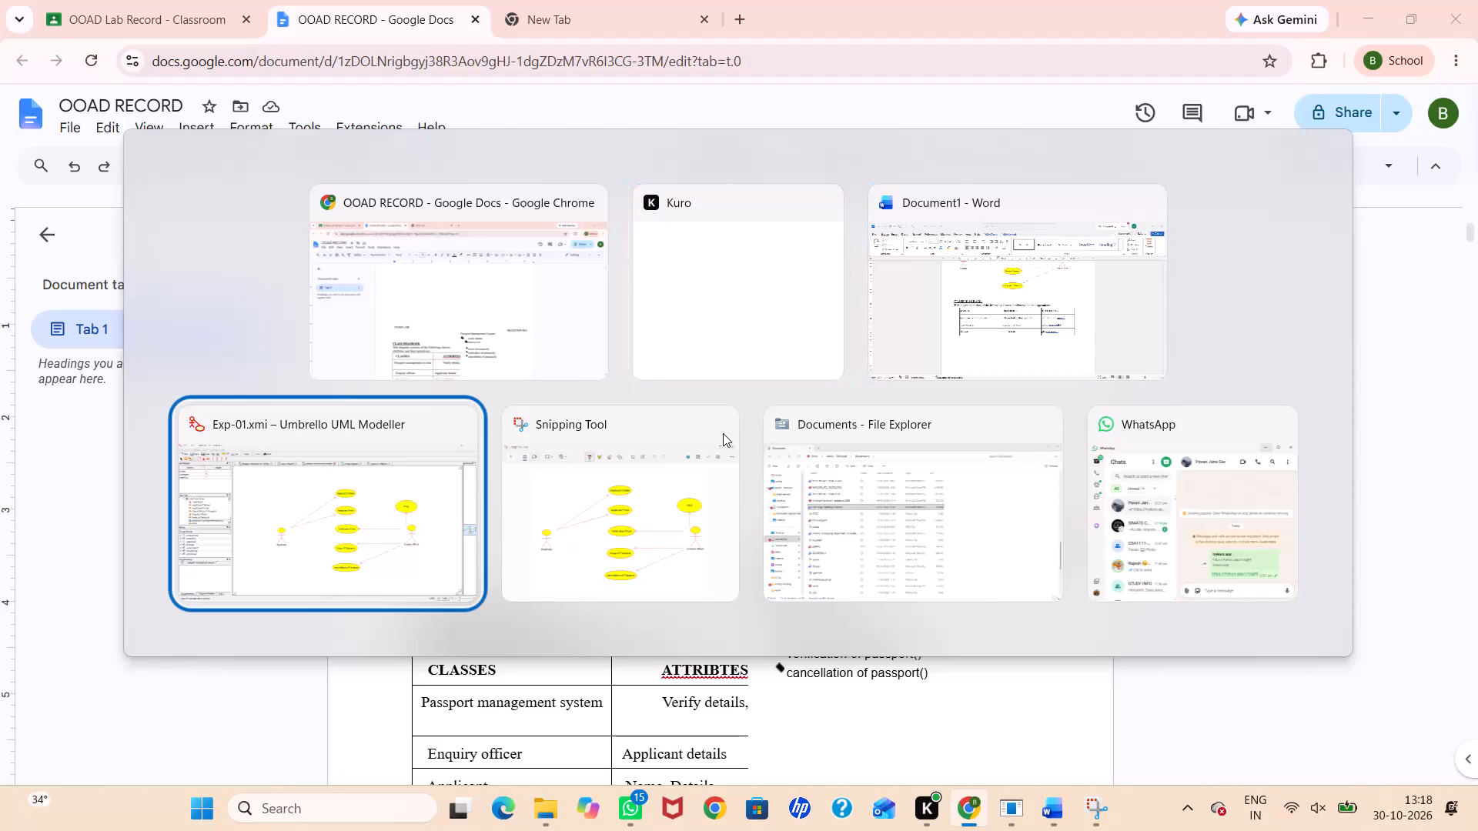
{"action": "key", "text": "alt+Tab"}
{"action": "key", "text": "alt+Tab"}
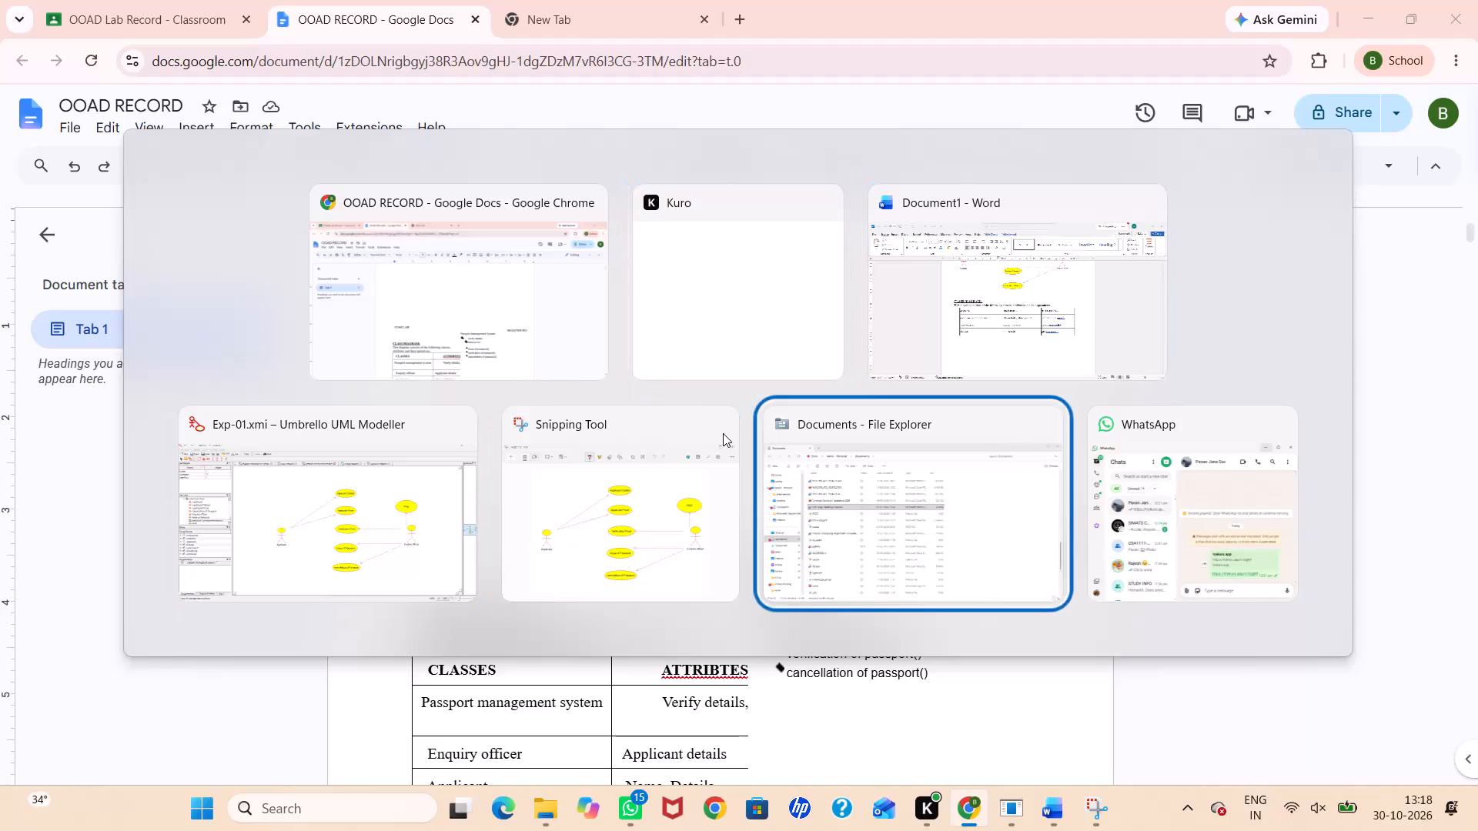
{"action": "key", "text": "alt+Tab"}
{"action": "key", "text": "alt+Tab"}
{"action": "left_click", "coordinate": [180, 46]}
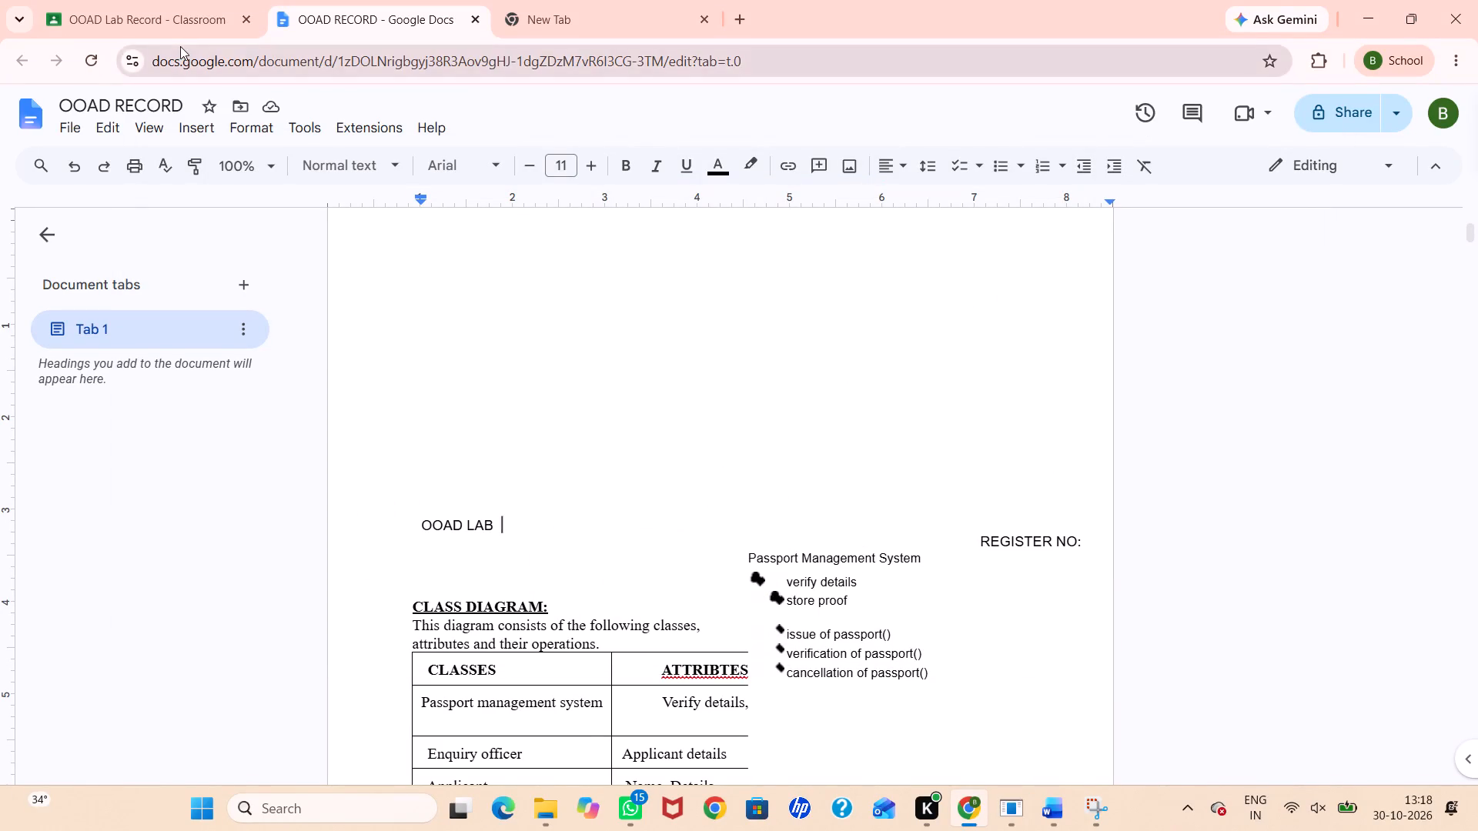
{"action": "left_click", "coordinate": [170, 25]}
{"action": "scroll", "coordinate": [690, 453], "scroll_direction": "down", "scroll_amount": 9}
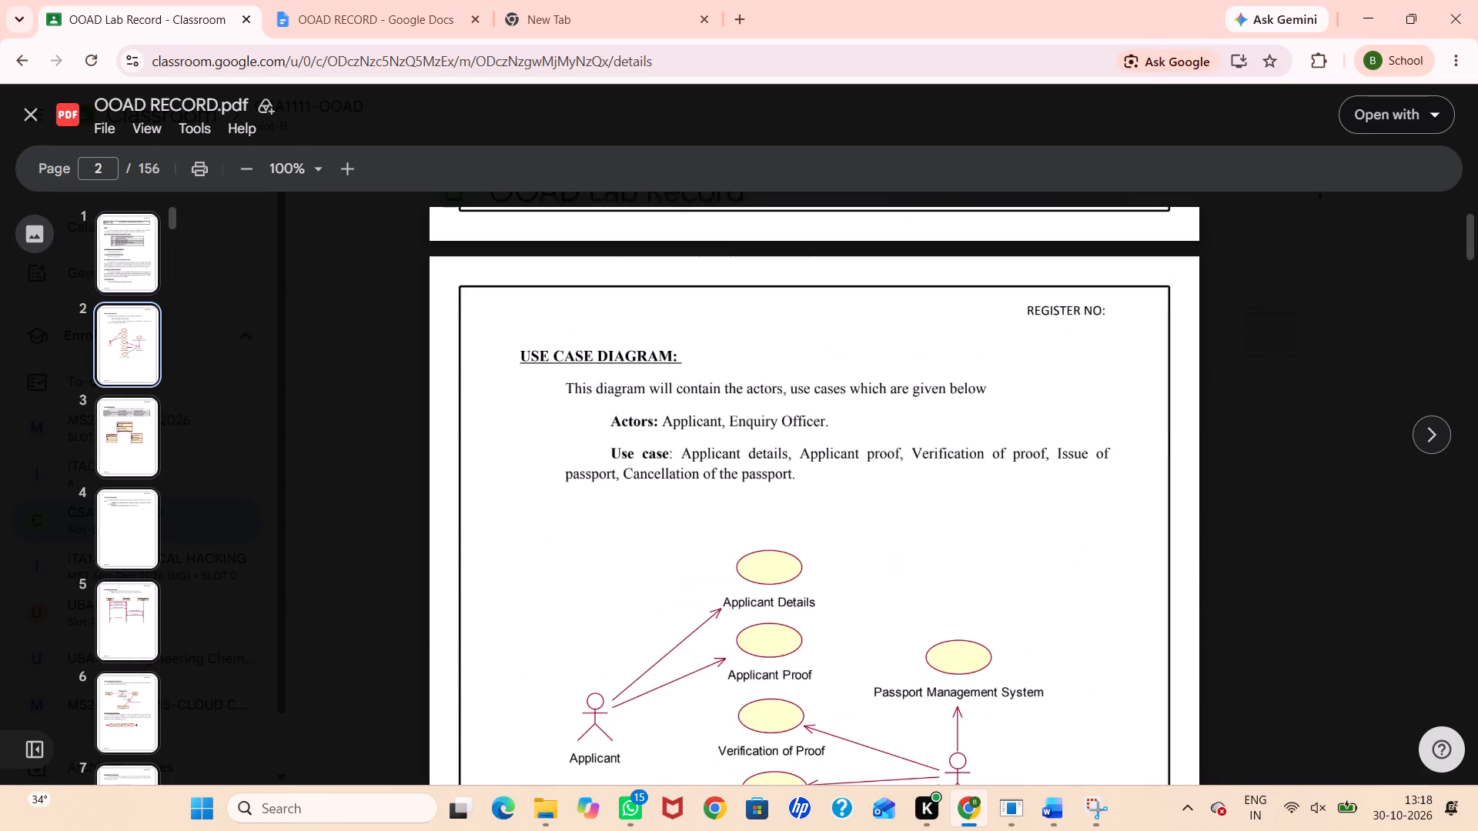
{"action": "scroll", "coordinate": [704, 459], "scroll_direction": "down", "scroll_amount": 14}
{"action": "scroll", "coordinate": [704, 461], "scroll_direction": "up", "scroll_amount": 3}
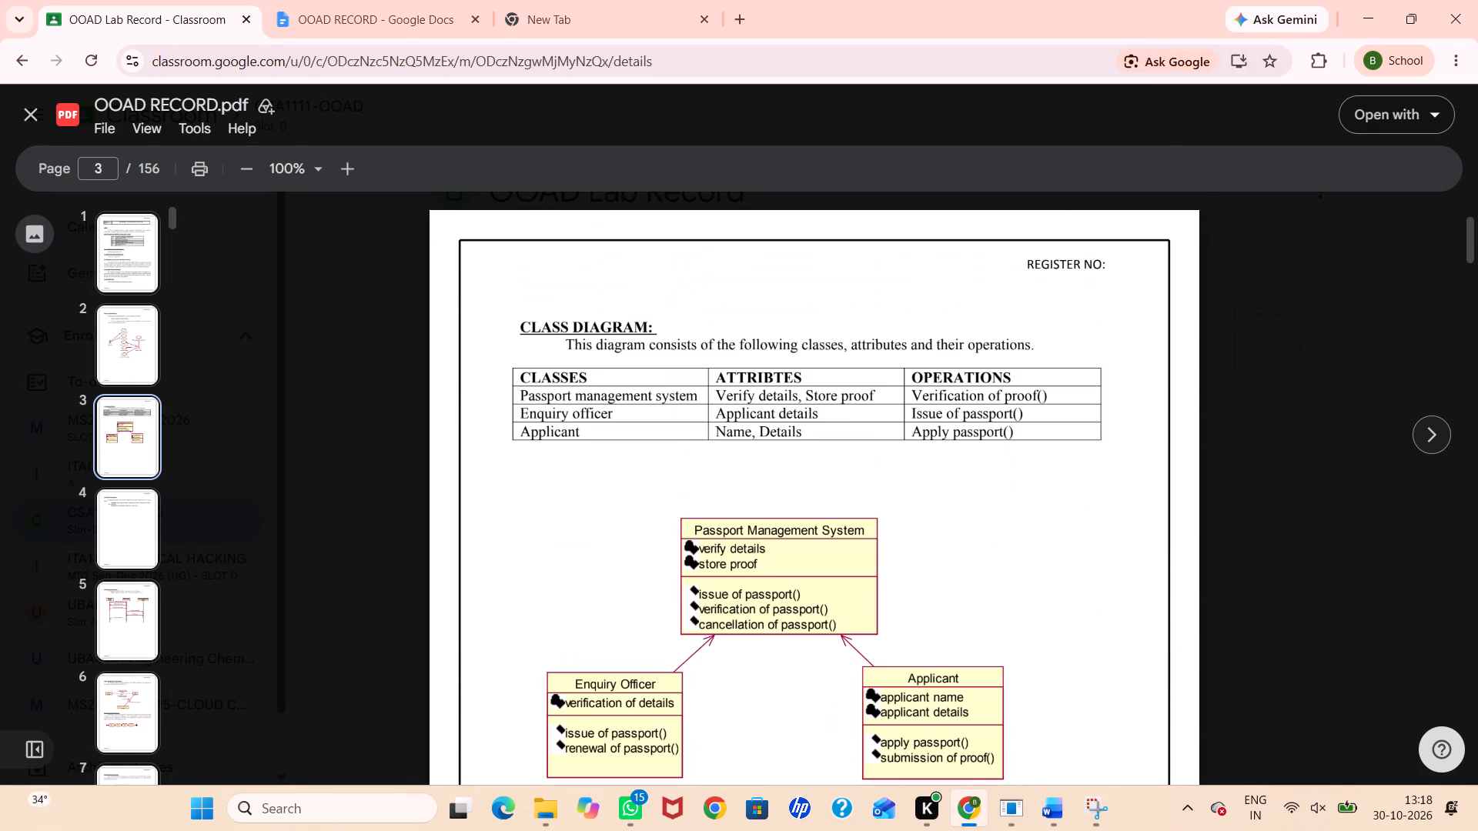
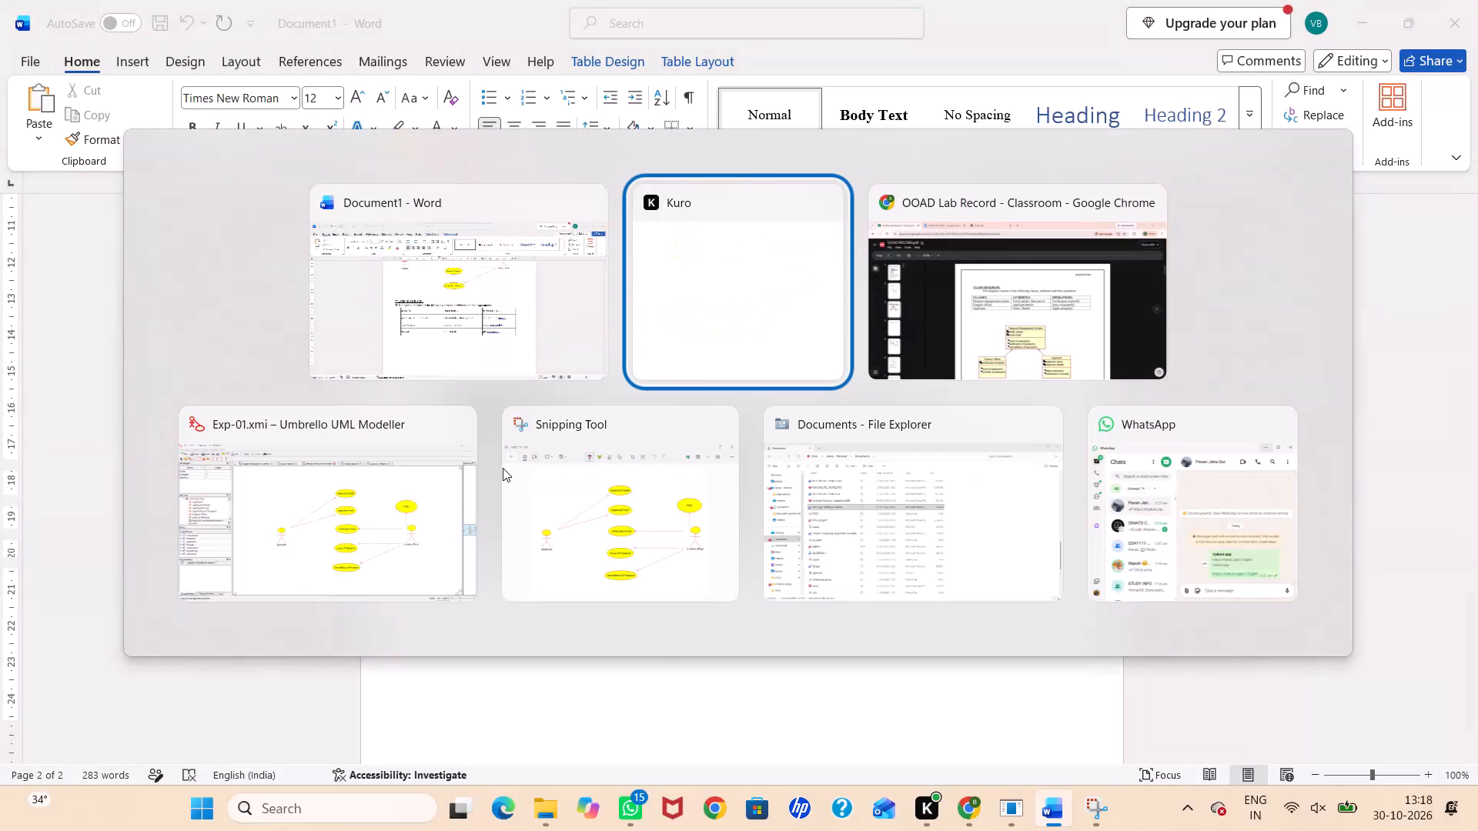
Switch back to the Word document and insert "pas" before "sport management system" in the first CLASSES cell of the class diagram table.
{"action": "key", "text": "alt+Tab"}
{"action": "key", "text": "alt+Tab"}
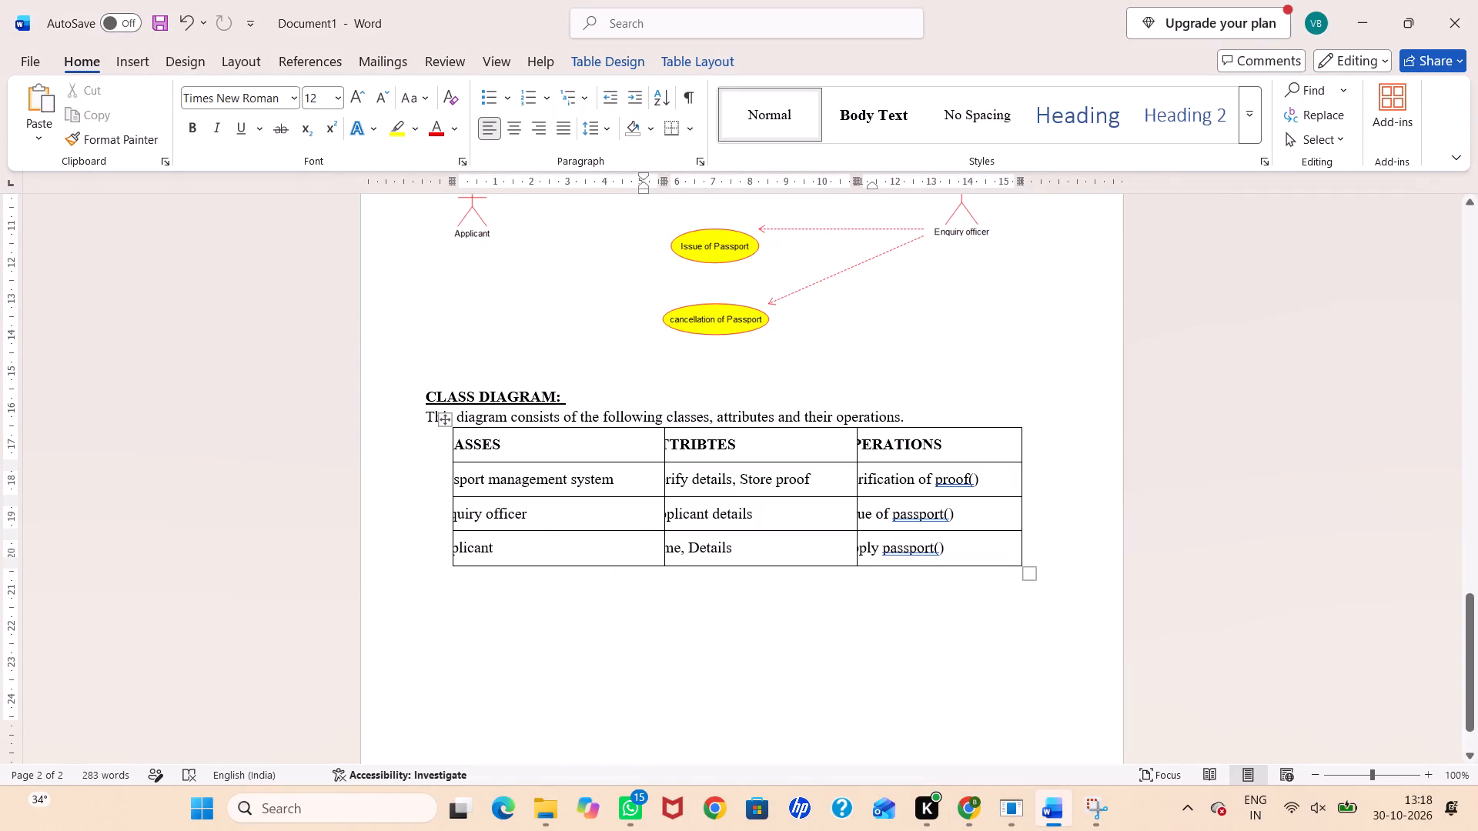
{"action": "left_click", "coordinate": [453, 474]}
{"action": "type", "text": "pass"}
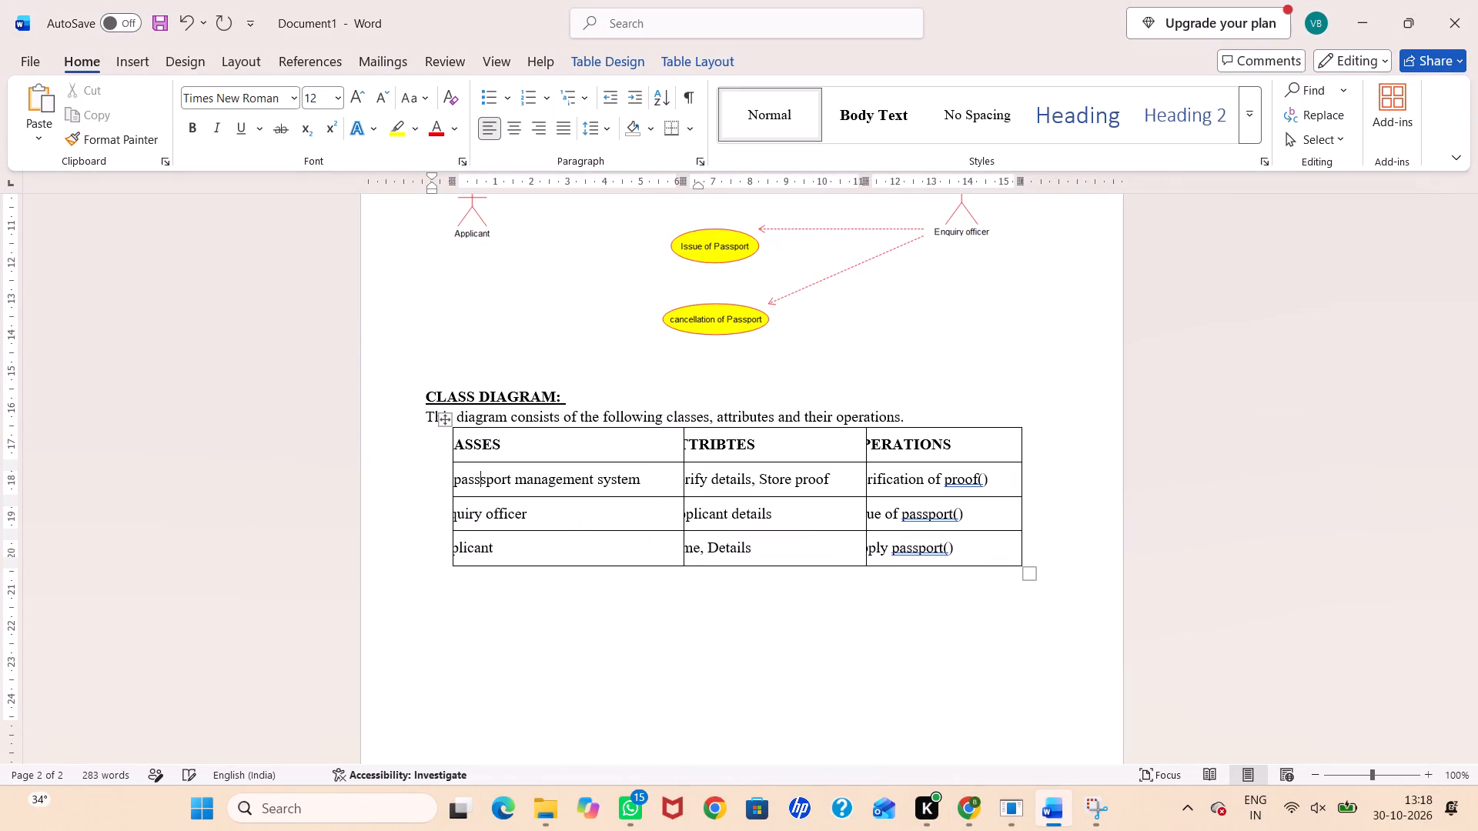
{"action": "key", "text": "BackSpace"}
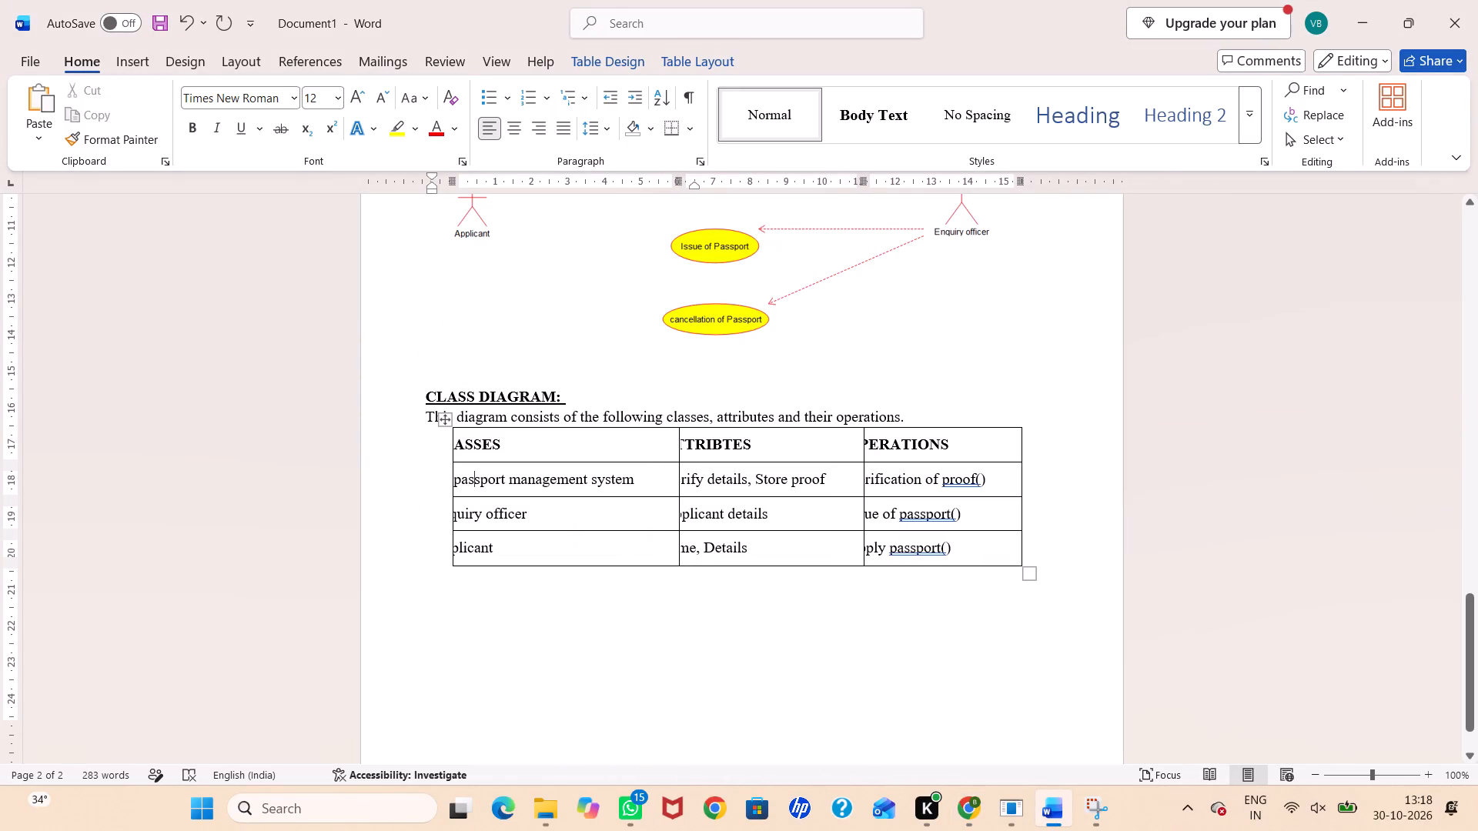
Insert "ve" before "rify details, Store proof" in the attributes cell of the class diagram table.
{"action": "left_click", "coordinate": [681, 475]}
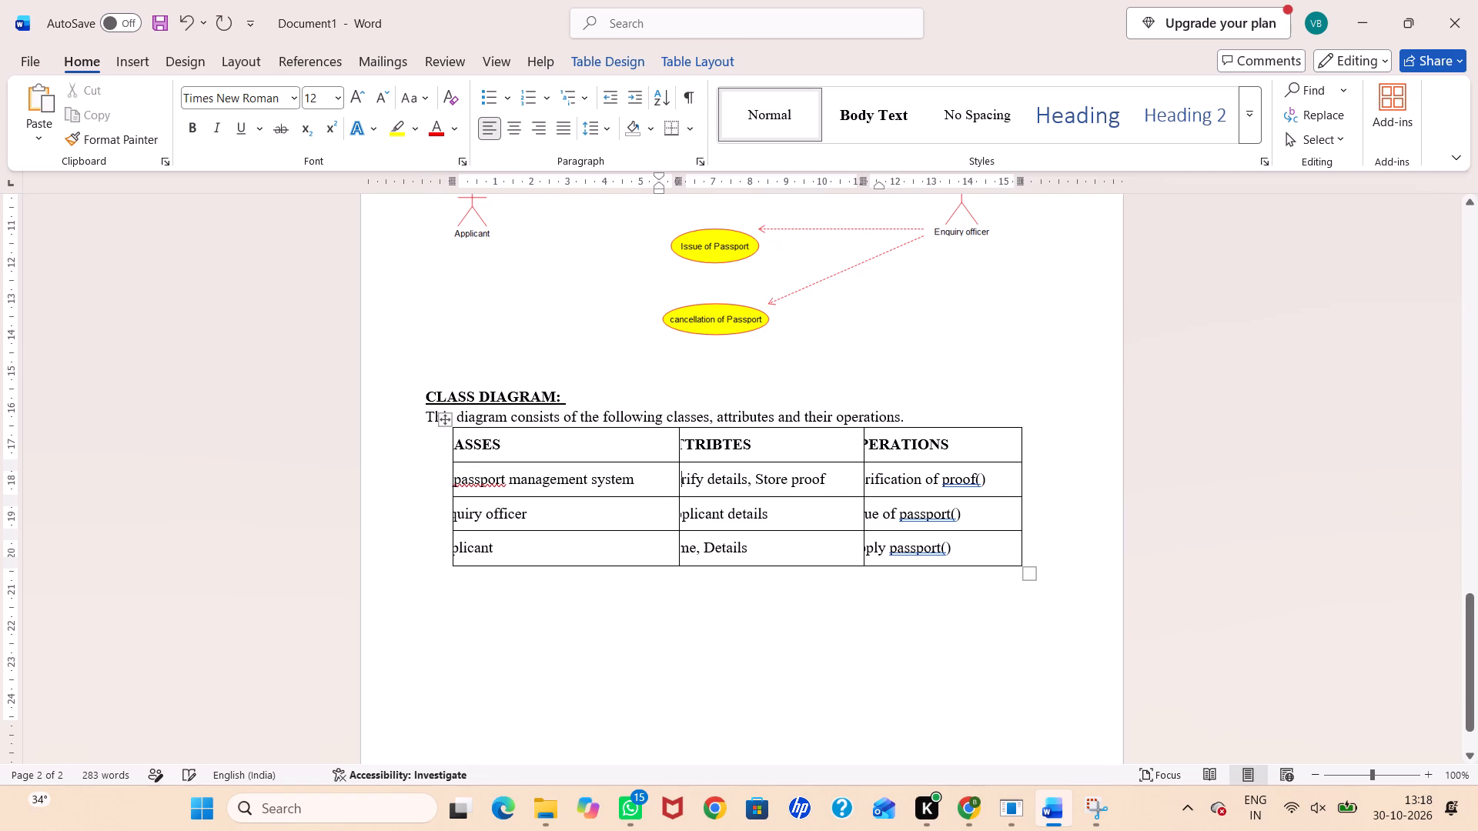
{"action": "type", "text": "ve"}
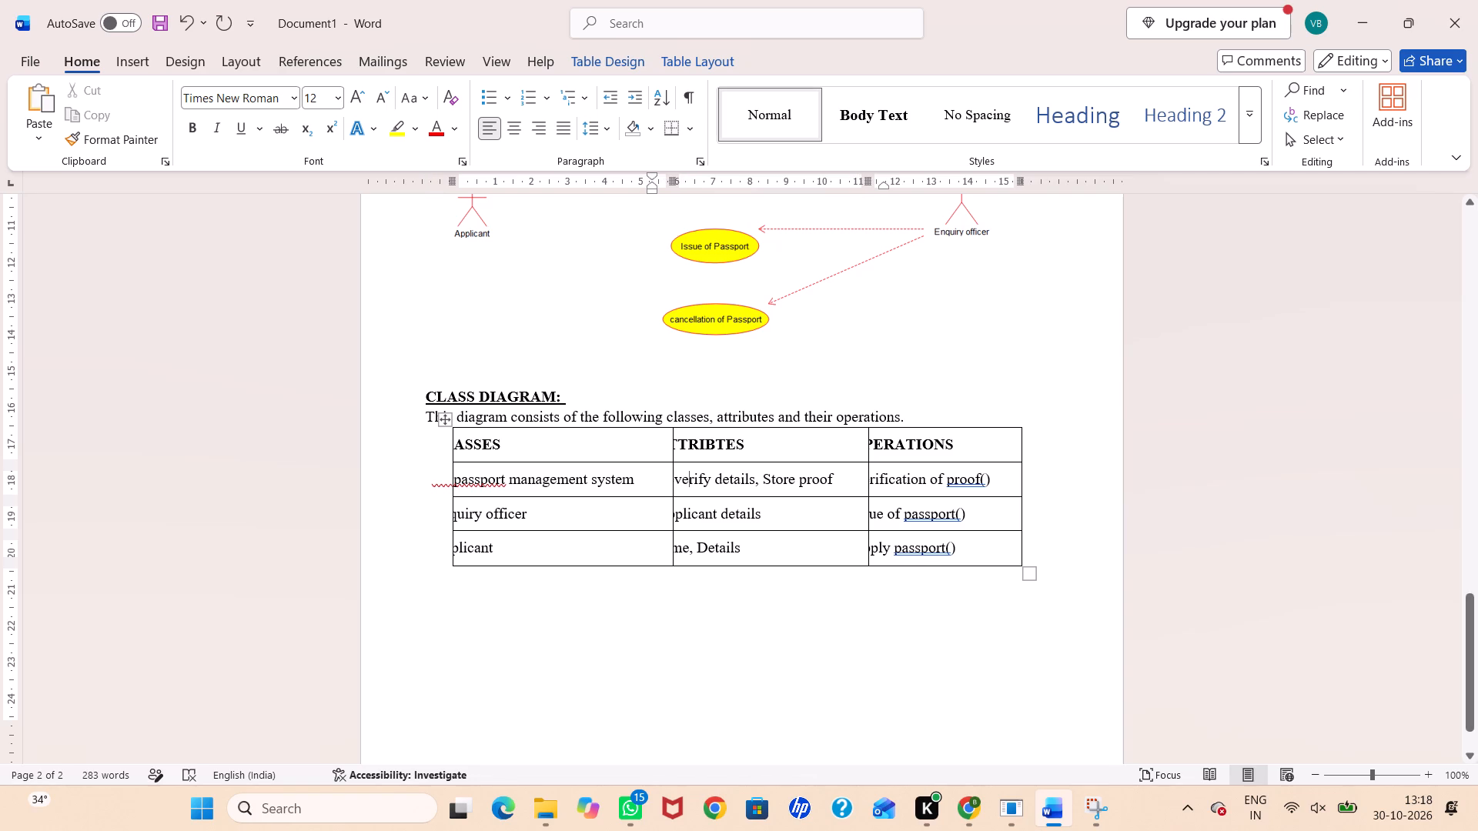
Delete the cut-off characters and negative indent in front of "passport management system" in the CLASSES column.
{"action": "left_click", "coordinate": [453, 478]}
{"action": "key", "text": "BackSpace"}
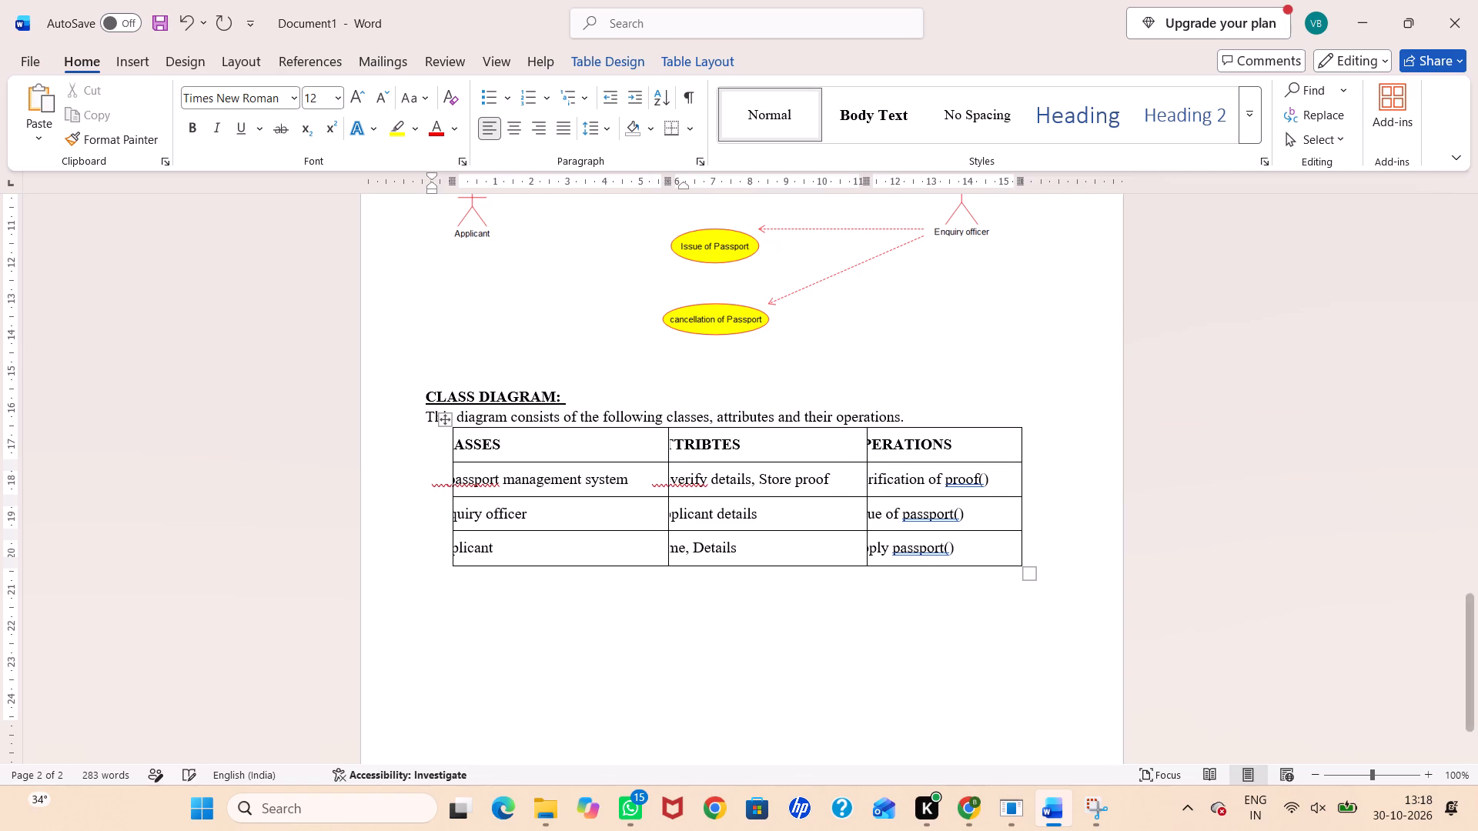
{"action": "key", "text": "BackSpace"}
{"action": "key", "text": "BackSpace"}
{"action": "key", "text": "BackSpace"}
{"action": "key", "text": "BackSpace"}
{"action": "key", "text": "BackSpace"}
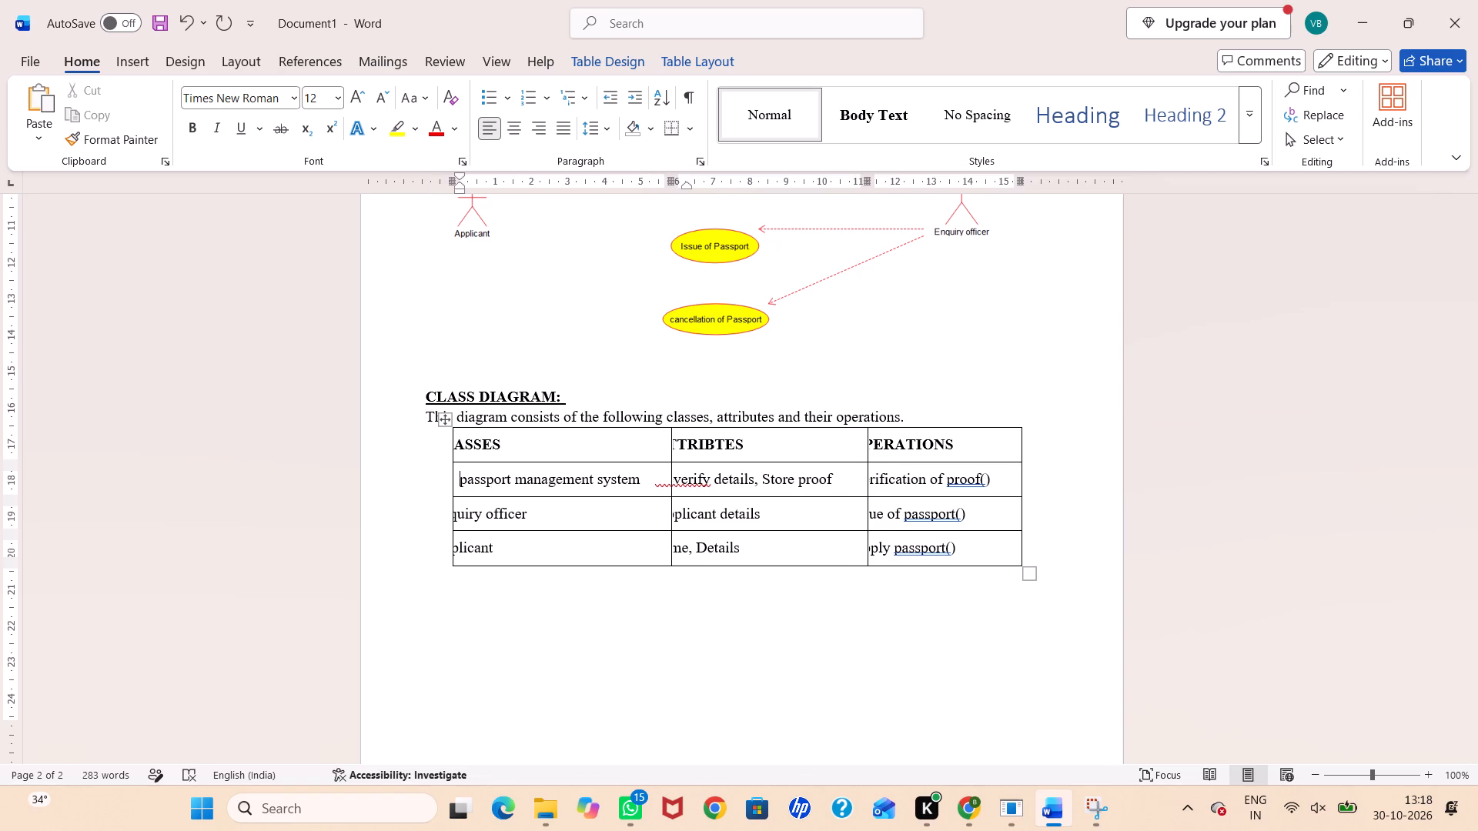
Delete all characters and the negative indent in front of "rify details, Store proof" in the attributes column.
{"action": "left_click", "coordinate": [687, 474]}
{"action": "key", "text": "BackSpace"}
{"action": "key", "text": "BackSpace"}
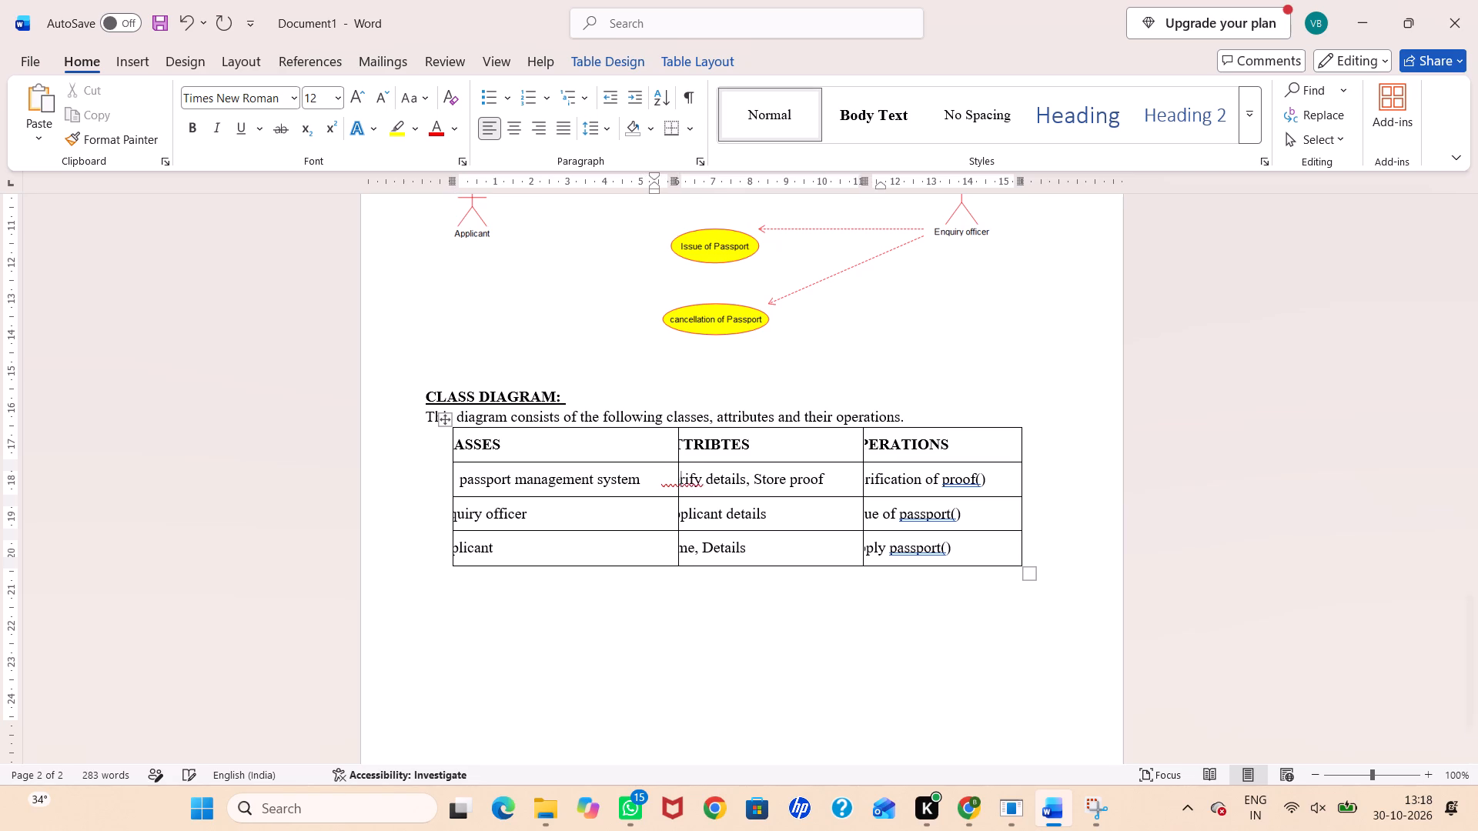
{"action": "key", "text": "BackSpace"}
{"action": "key", "text": "BackSpace"}
{"action": "key", "text": "BackSpace"}
{"action": "key", "text": "BackSpace"}
{"action": "key", "text": "BackSpace"}
{"action": "key", "text": "BackSpace"}
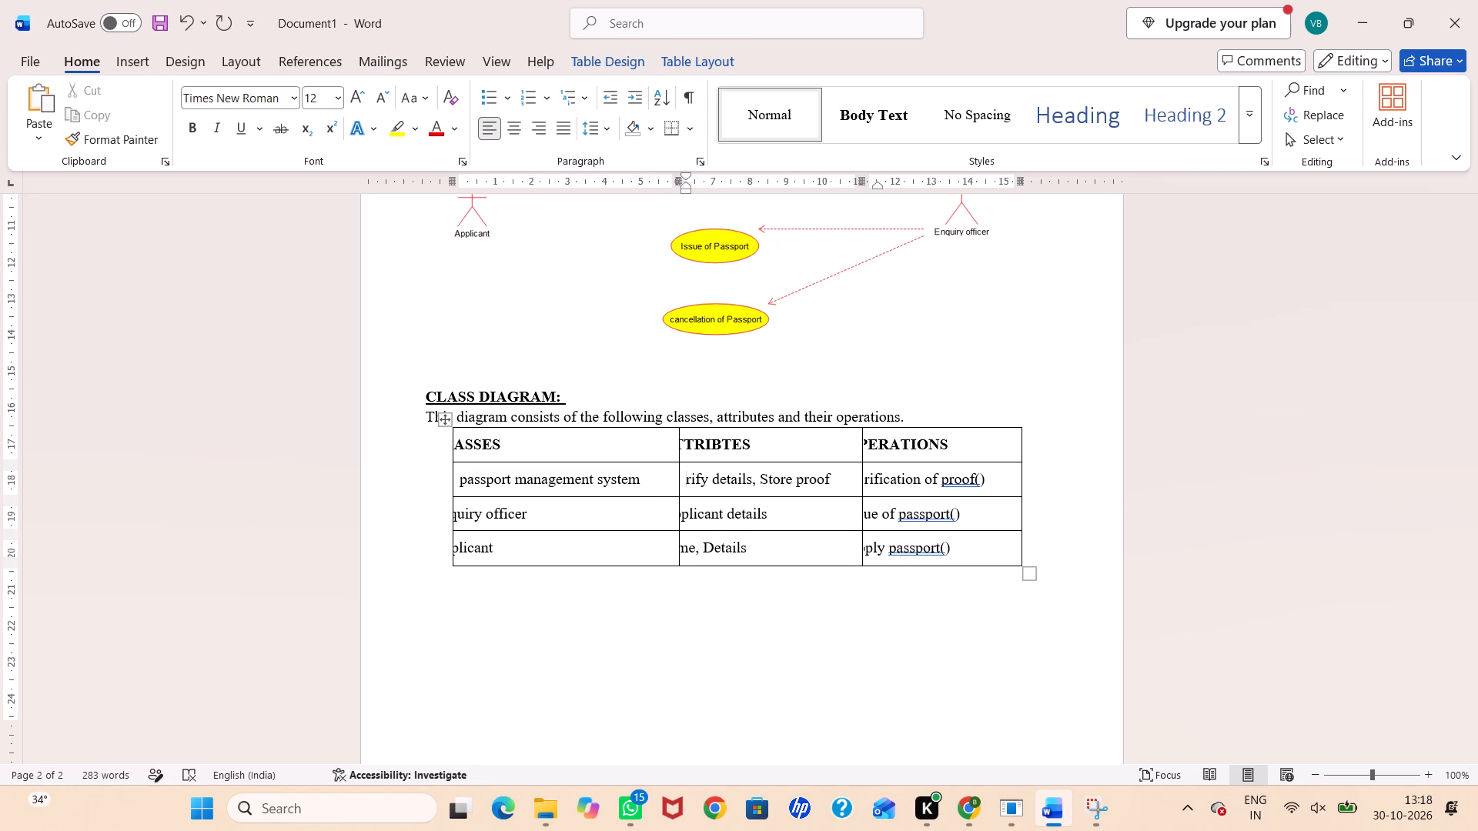
{"action": "key", "text": "BackSpace"}
{"action": "key", "text": "BackSpace"}
{"action": "key", "text": "BackSpace"}
{"action": "key", "text": "BackSpace"}
{"action": "key", "text": "BackSpace"}
{"action": "key", "text": "BackSpace"}
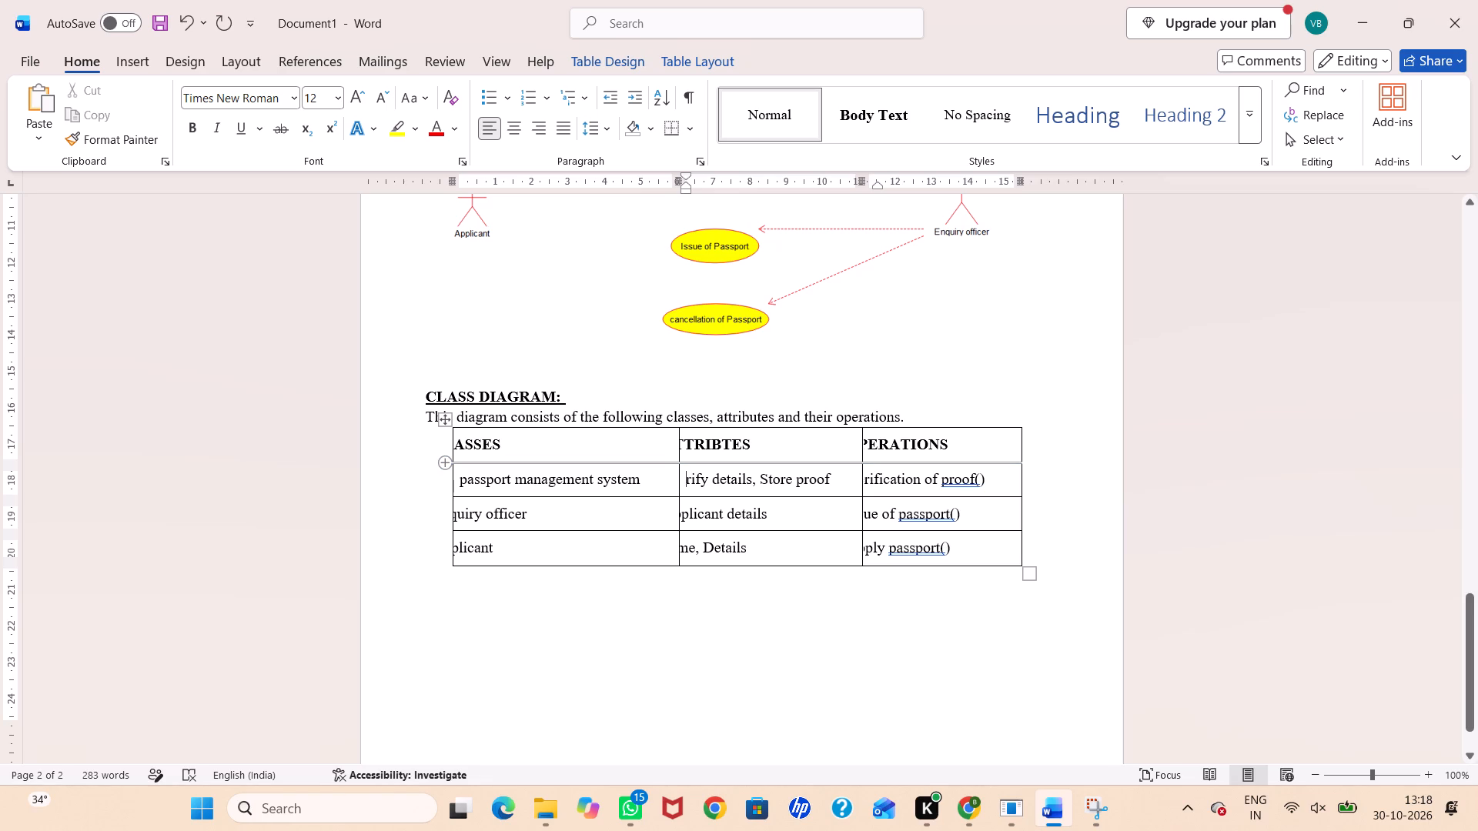
Shift the class diagram table's left border slightly inward and move the border between the classes and attributes columns slightly right.
{"action": "left_click_drag", "start_coordinate": [452, 479], "coordinate": [471, 495]}
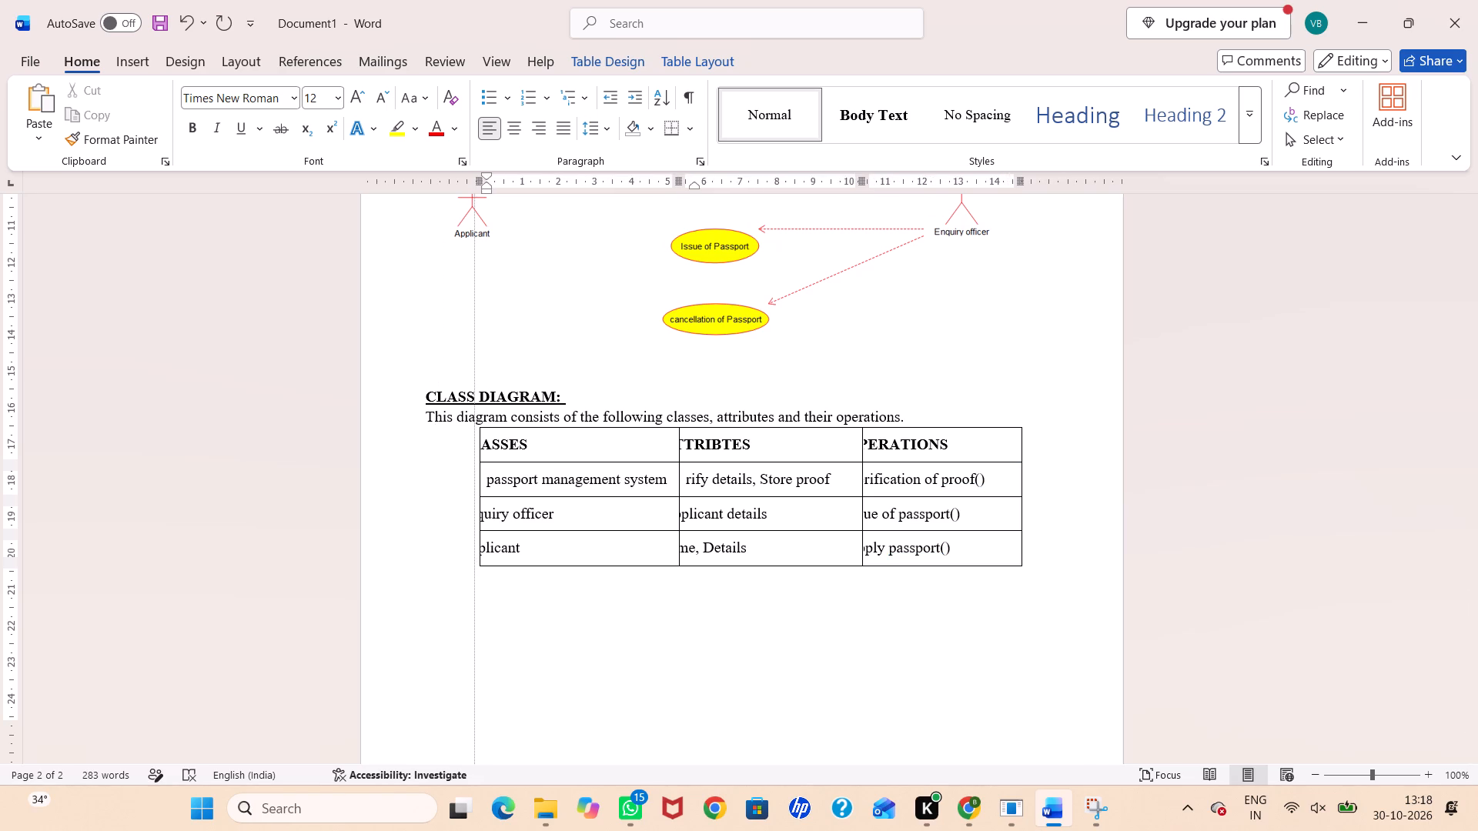
{"action": "left_click_drag", "start_coordinate": [471, 495], "coordinate": [460, 494]}
{"action": "left_click_drag", "start_coordinate": [680, 499], "coordinate": [677, 499]}
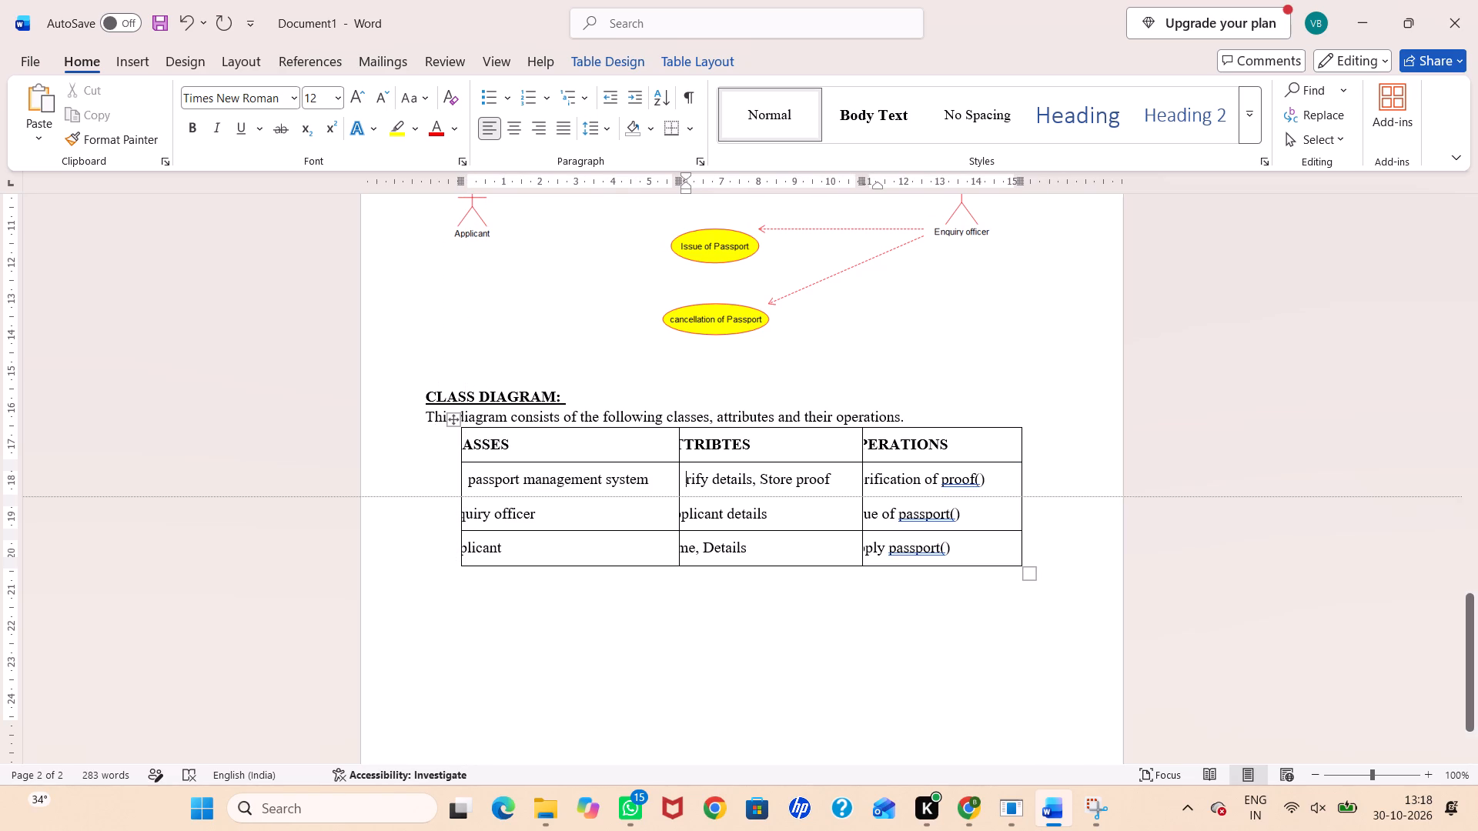
{"action": "left_click_drag", "start_coordinate": [677, 499], "coordinate": [657, 499]}
{"action": "left_click_drag", "start_coordinate": [677, 507], "coordinate": [693, 520]}
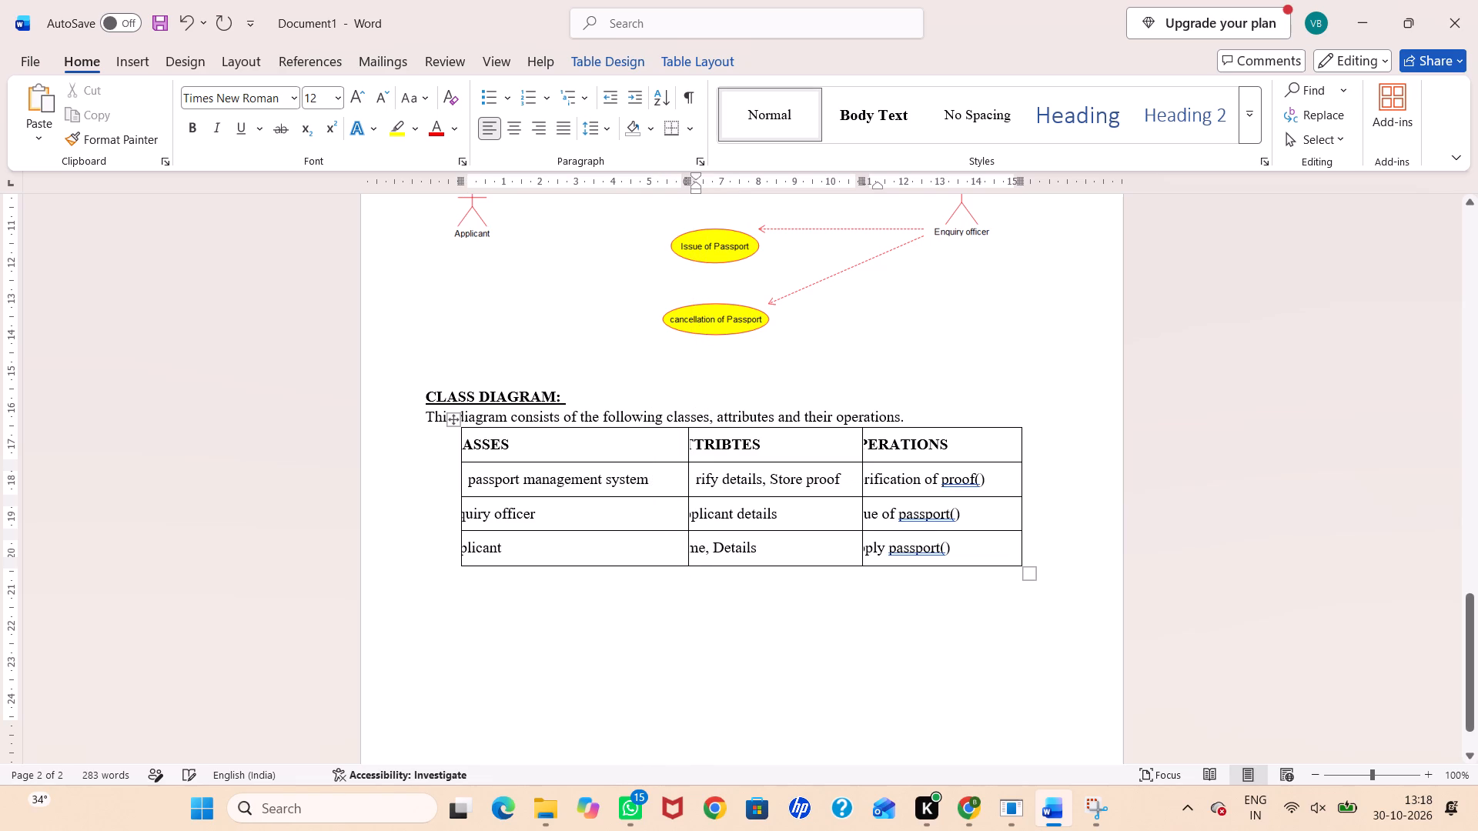
Delete the cut-off characters and negative indent in front of "rification of proof()" in the operations column.
{"action": "left_click_drag", "start_coordinate": [958, 550], "coordinate": [885, 473]}
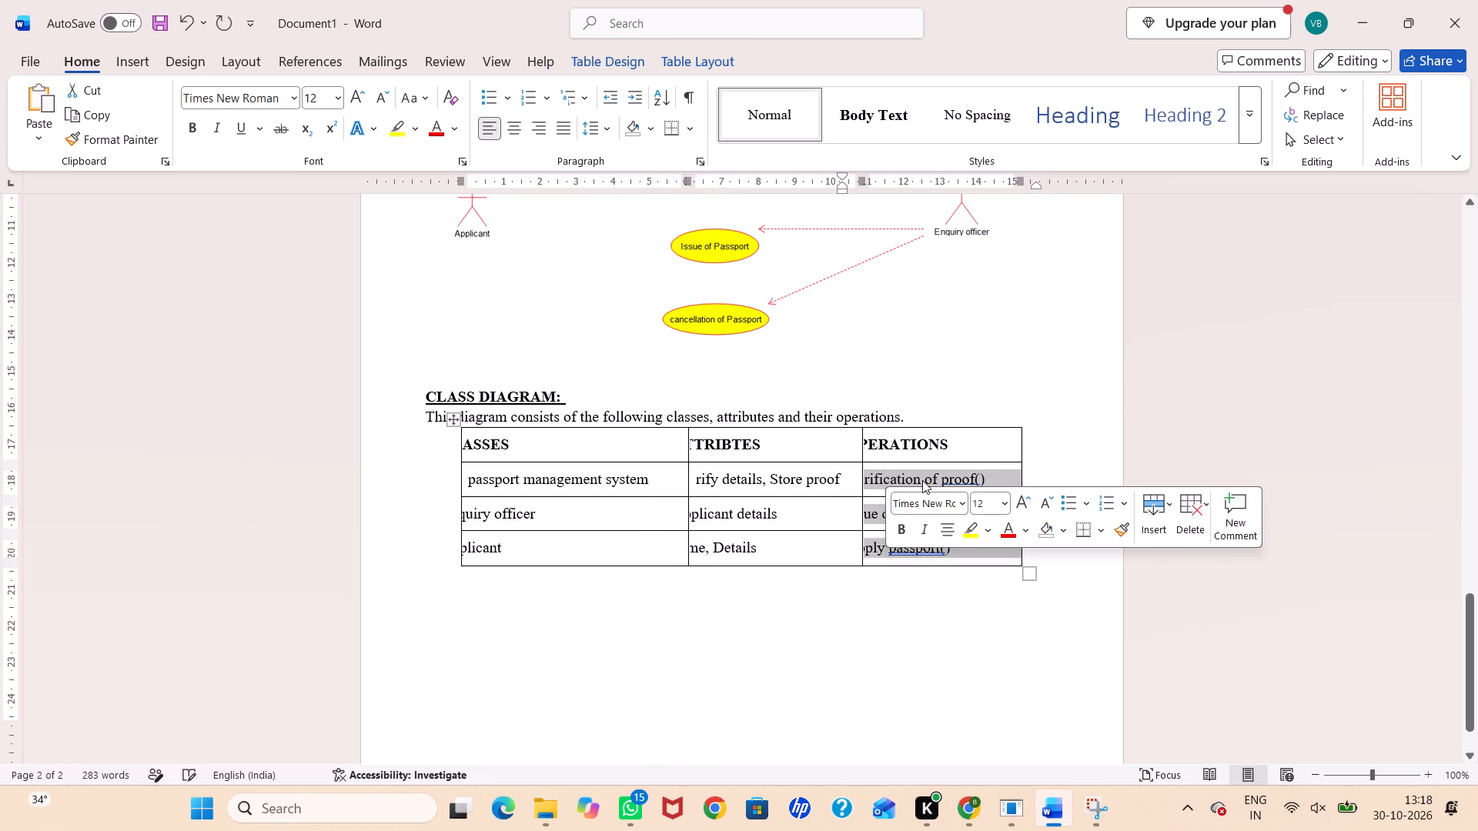
{"action": "left_click", "coordinate": [1162, 416]}
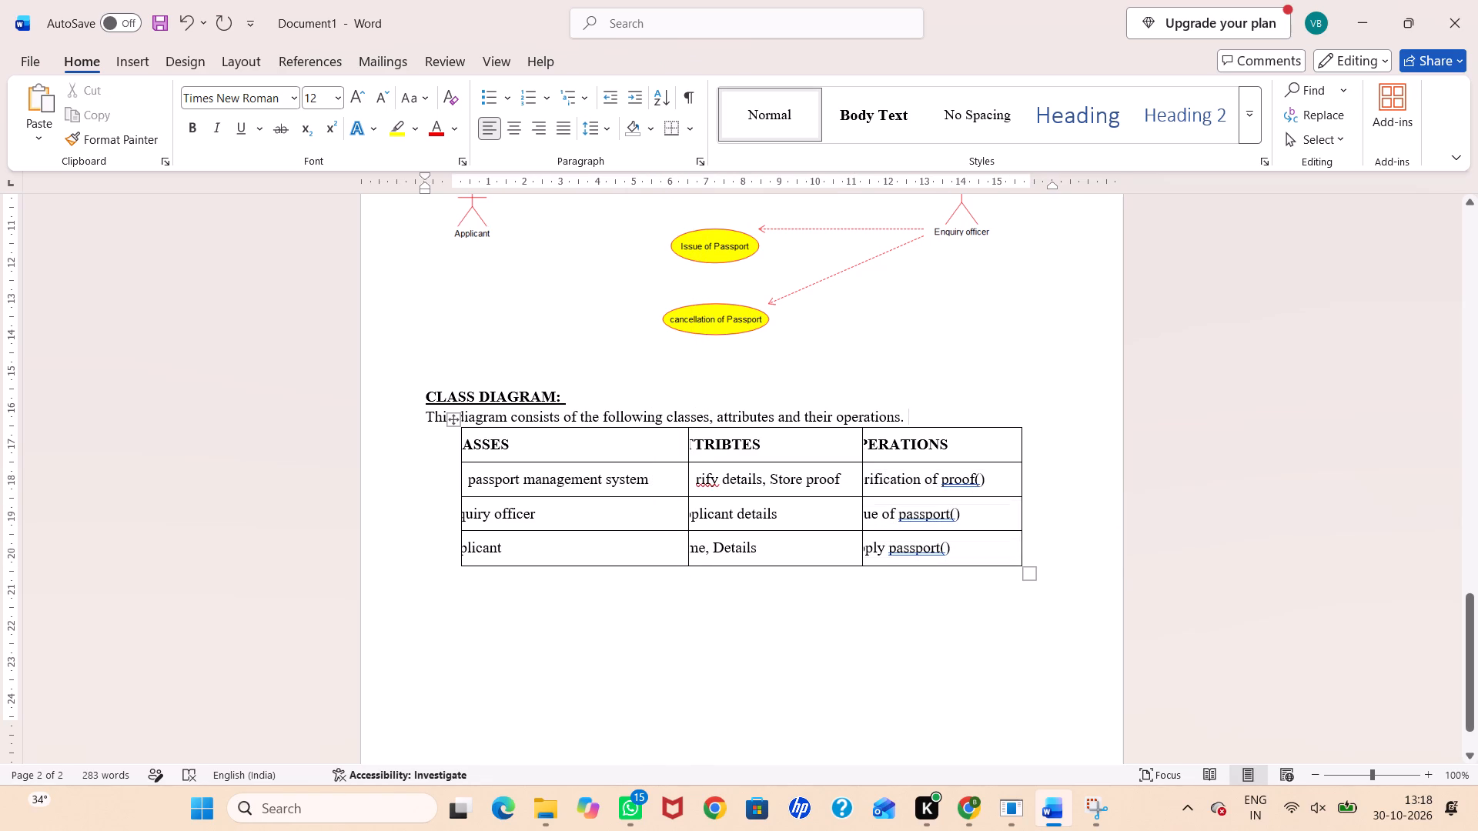
{"action": "left_click", "coordinate": [869, 476]}
{"action": "key", "text": "Left"}
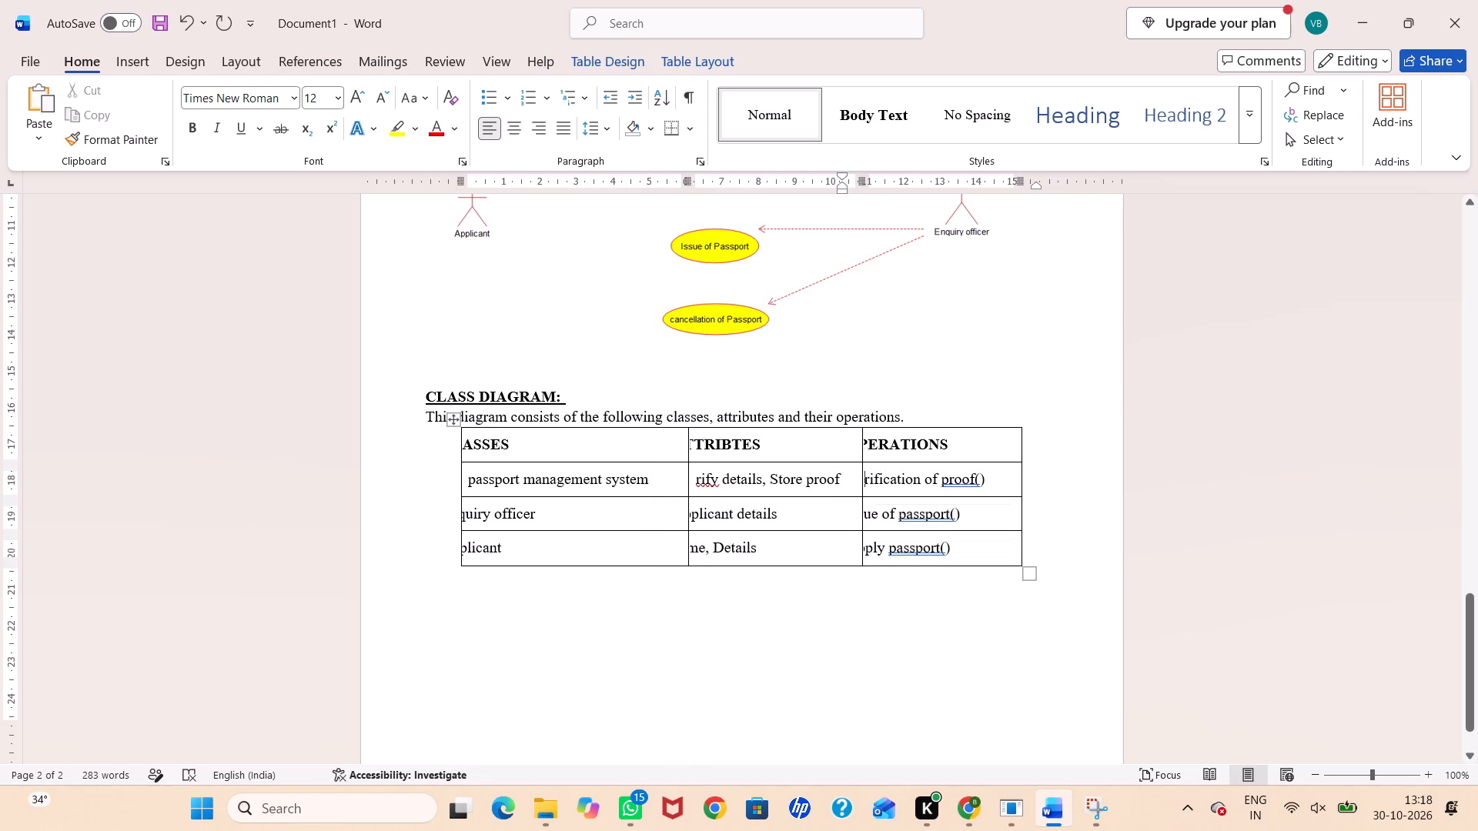
{"action": "key", "text": "BackSpace"}
{"action": "key", "text": "BackSpace"}
{"action": "key", "text": "BackSpace"}
{"action": "key", "text": "BackSpace"}
{"action": "key", "text": "BackSpace"}
{"action": "key", "text": "BackSpace"}
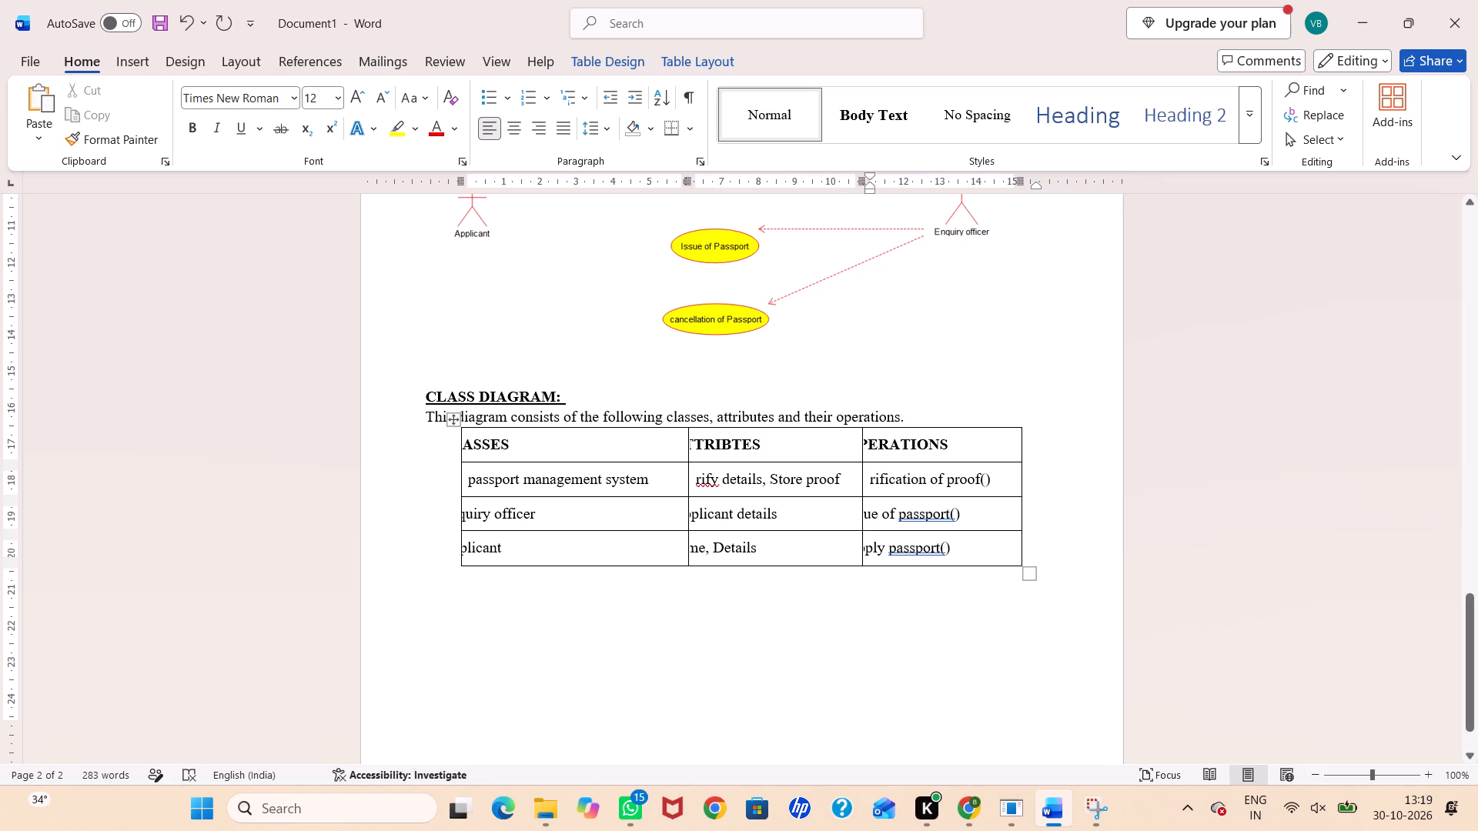
Insert five spaces before "Issue of passport()" in the operations column so the whole text shows inside its cell.
{"action": "left_click", "coordinate": [872, 512]}
{"action": "key", "text": "Left"}
{"action": "key", "text": "Left"}
{"action": "key", "text": "Left"}
{"action": "key", "text": "Left"}
{"action": "key", "text": "Left"}
{"action": "key", "text": "space"}
{"action": "key", "text": "space"}
{"action": "key", "text": "space"}
{"action": "key", "text": "space"}
{"action": "key", "text": "space"}
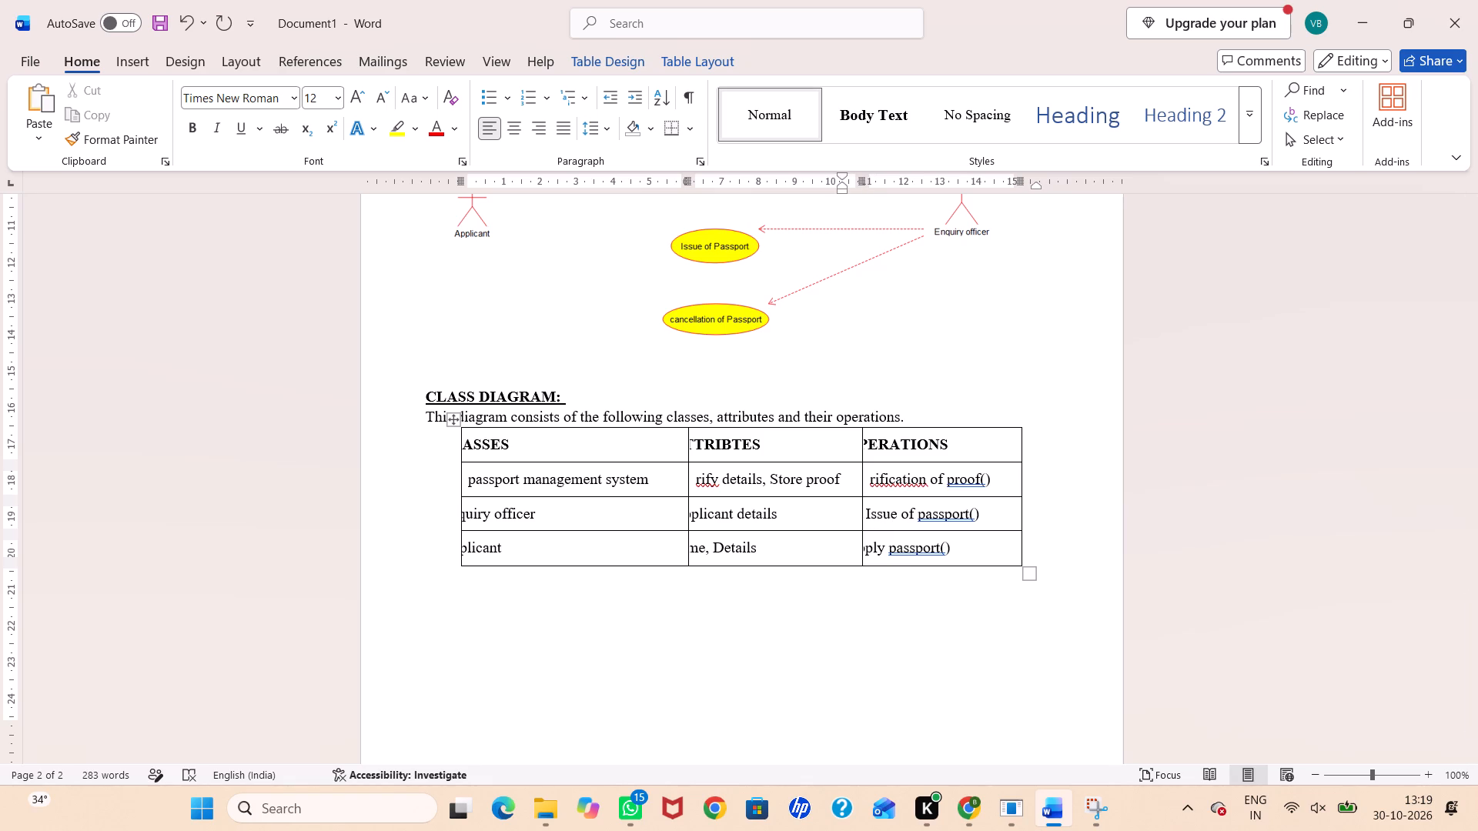
Insert six spaces before "Apply passport()" in the last operations cell so the text clears the cell border.
{"action": "key", "text": "Down"}
{"action": "key", "text": "Right"}
{"action": "key", "text": "space"}
{"action": "key", "text": "space"}
{"action": "key", "text": "space"}
{"action": "key", "text": "space"}
{"action": "key", "text": "space"}
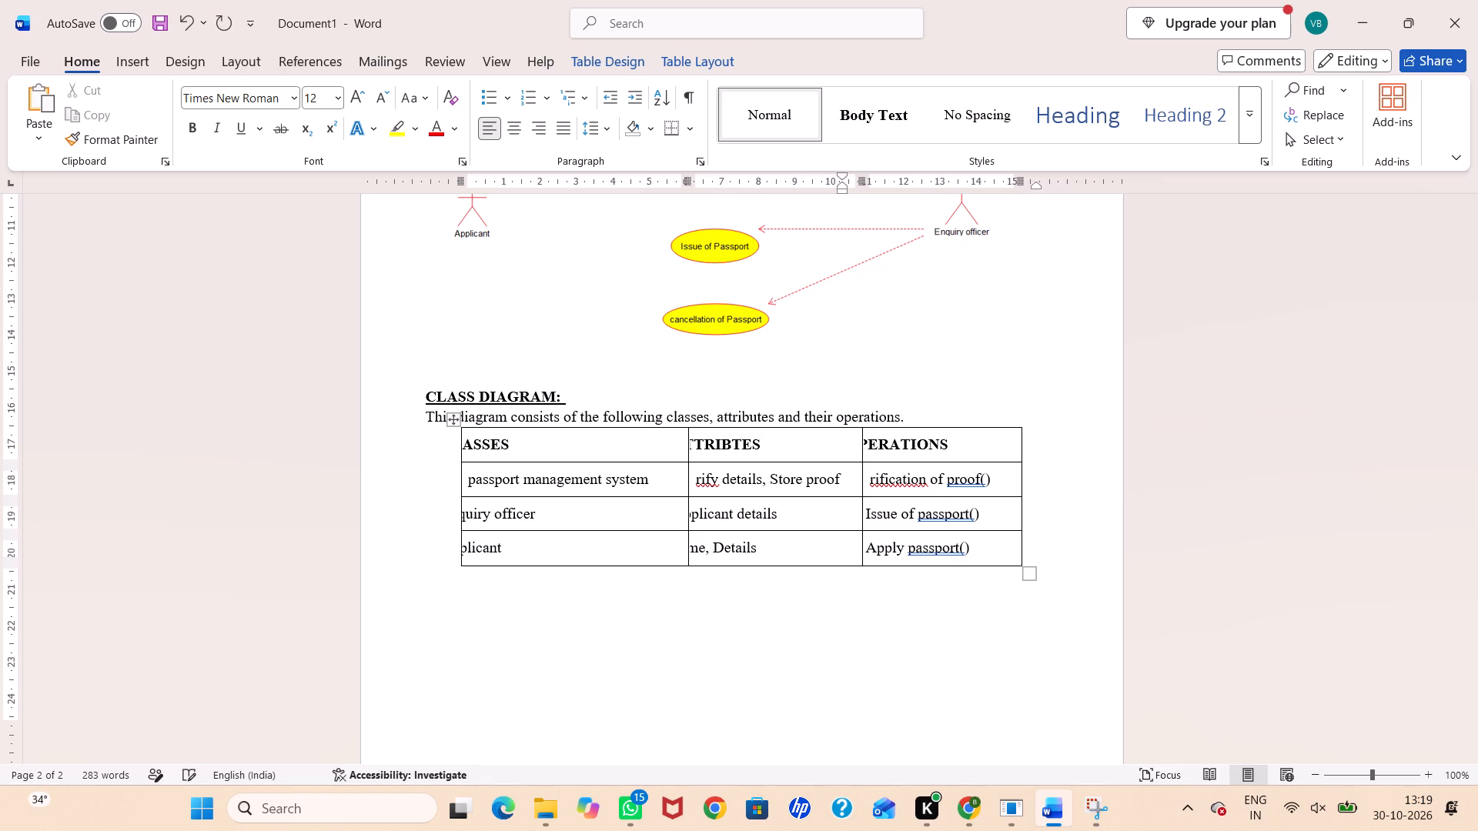
{"action": "key", "text": "space"}
{"action": "key", "text": "Left"}
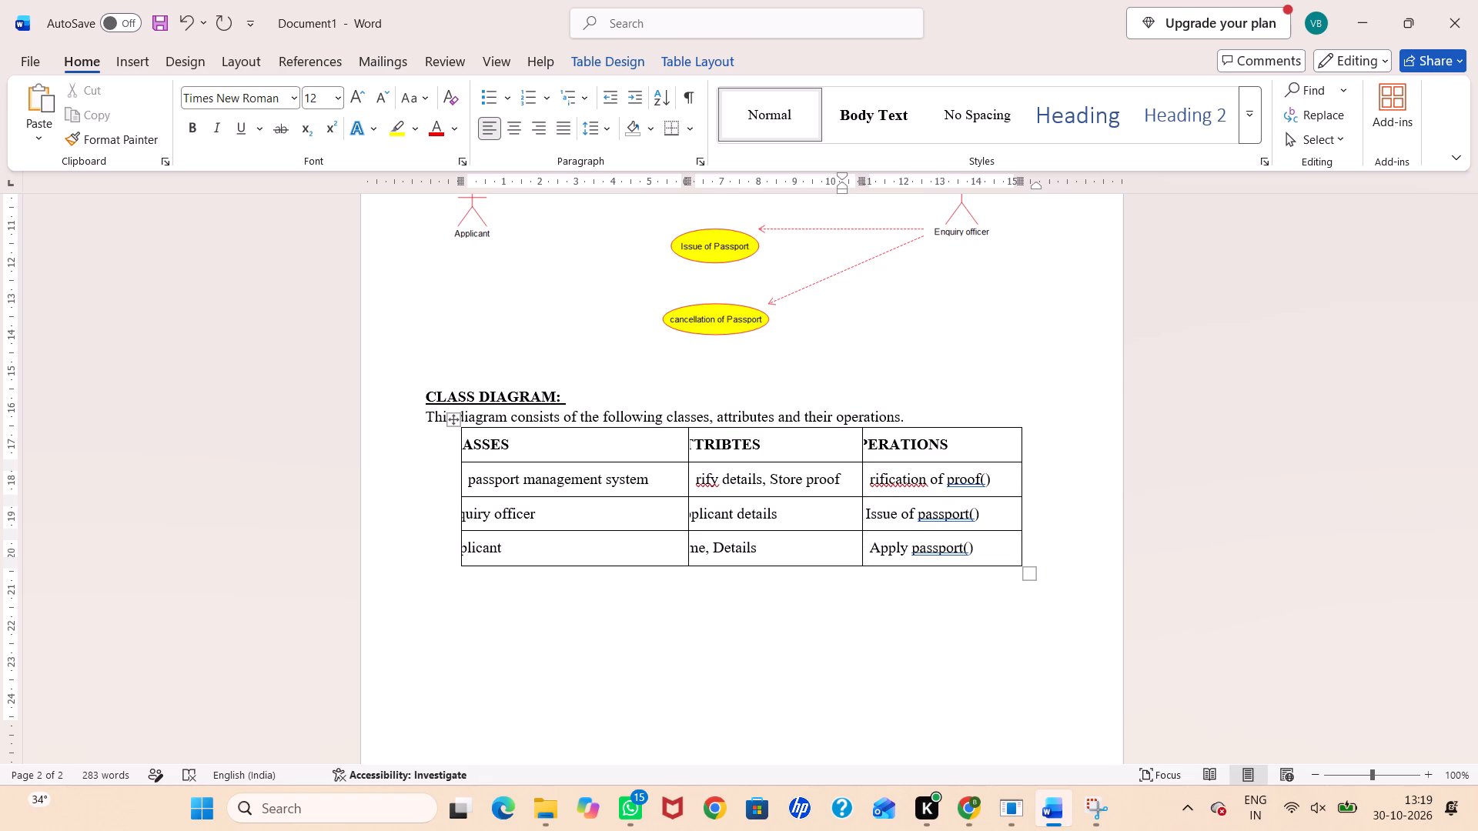
{"action": "key", "text": "Left"}
{"action": "key", "text": "Left"}
{"action": "key", "text": "Left"}
{"action": "key", "text": "Left"}
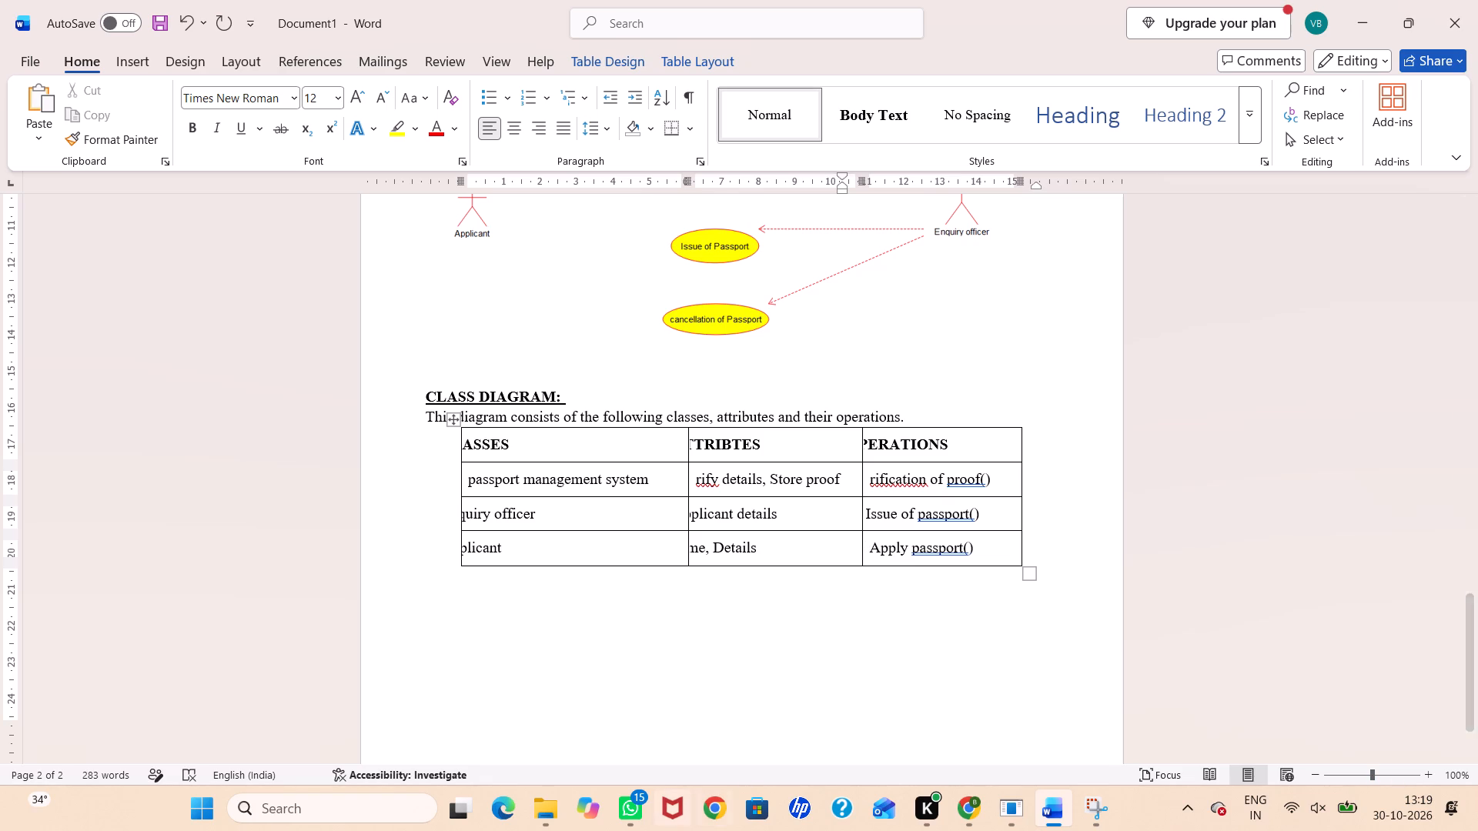
Insert six spaces before "Enquiry officer" in the CLASSES column so the text clears the cell border.
{"action": "left_click", "coordinate": [463, 516]}
{"action": "key", "text": "Left"}
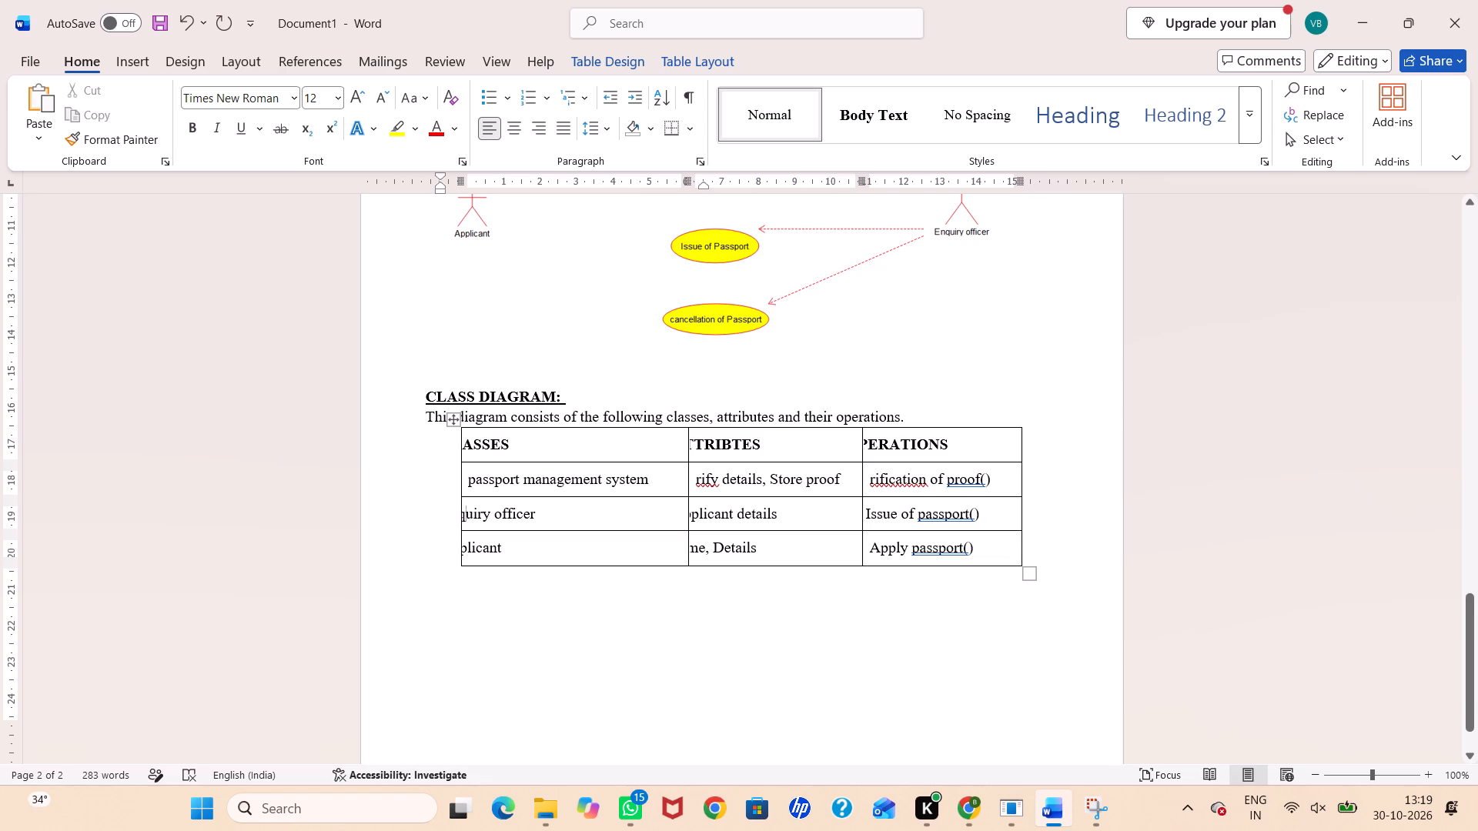
{"action": "key", "text": "Left"}
{"action": "key", "text": "Left"}
{"action": "key", "text": "Left"}
{"action": "key", "text": "Left"}
{"action": "key", "text": "Right"}
{"action": "key", "text": "Right"}
{"action": "key", "text": "space"}
{"action": "key", "text": "space"}
{"action": "key", "text": "space"}
{"action": "key", "text": "space"}
{"action": "key", "text": "space"}
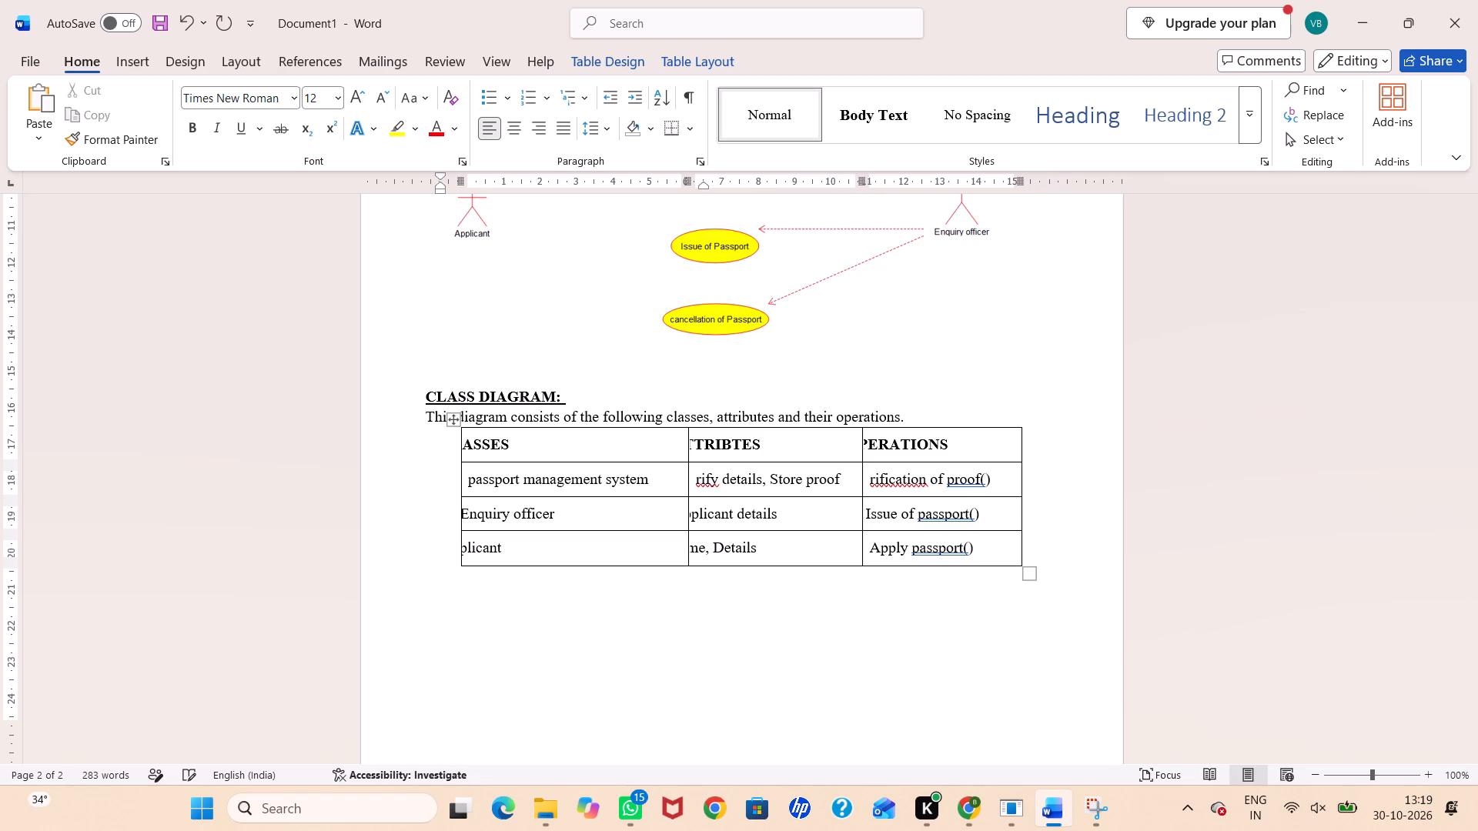
{"action": "key", "text": "space"}
Insert seven spaces before "Applicant" in the last CLASSES cell so the text clears the table's left border.
{"action": "key", "text": "Down"}
{"action": "key", "text": "Left"}
{"action": "key", "text": "Left"}
{"action": "key", "text": "Left"}
{"action": "key", "text": "Left"}
{"action": "key", "text": "Left"}
{"action": "key", "text": "Right"}
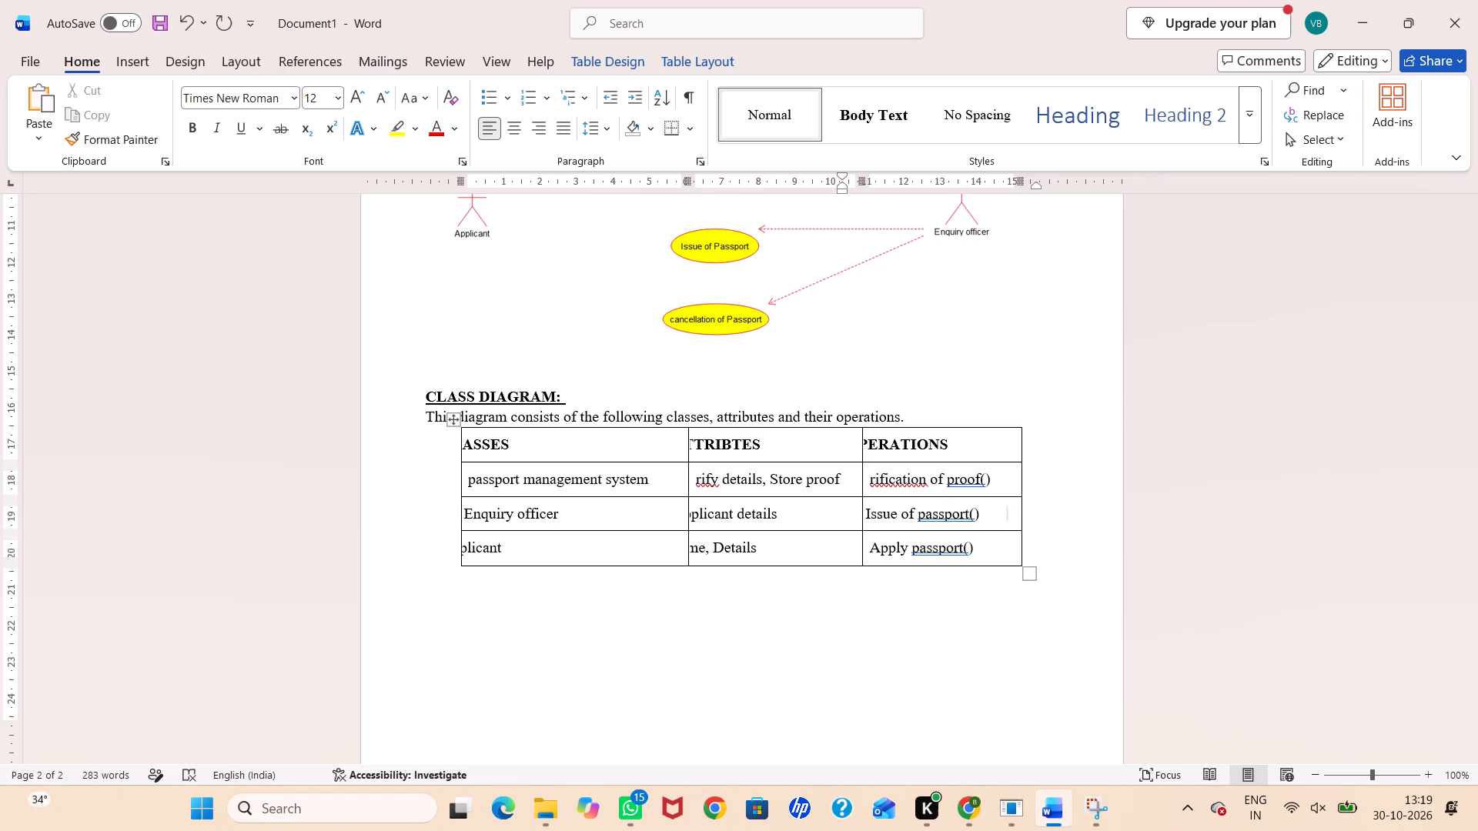
{"action": "key", "text": "Right"}
{"action": "key", "text": "space"}
{"action": "key", "text": "space"}
{"action": "key", "text": "space"}
{"action": "key", "text": "space"}
{"action": "key", "text": "space"}
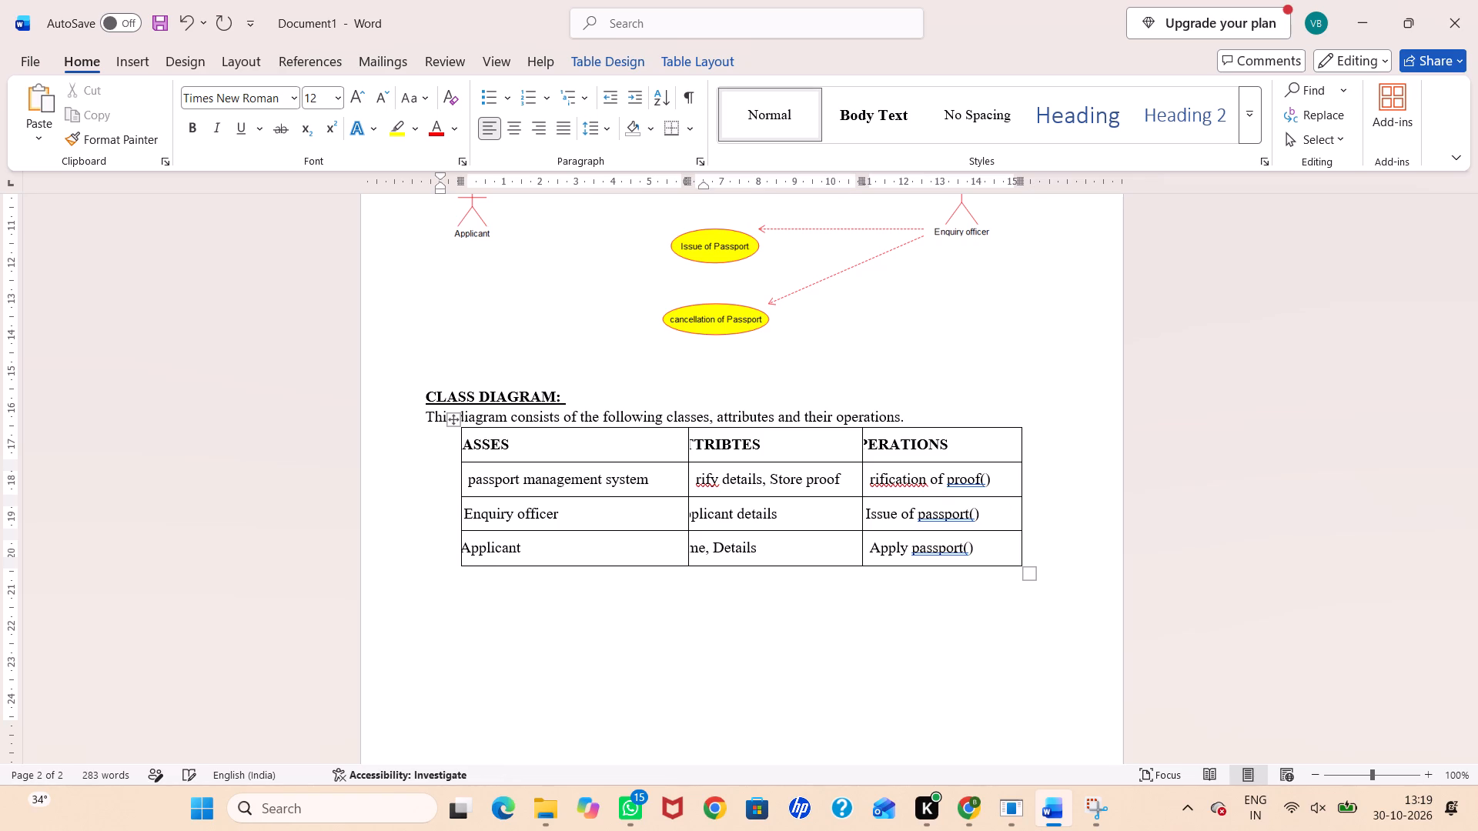
{"action": "key", "text": "space"}
{"action": "key", "text": "space"}
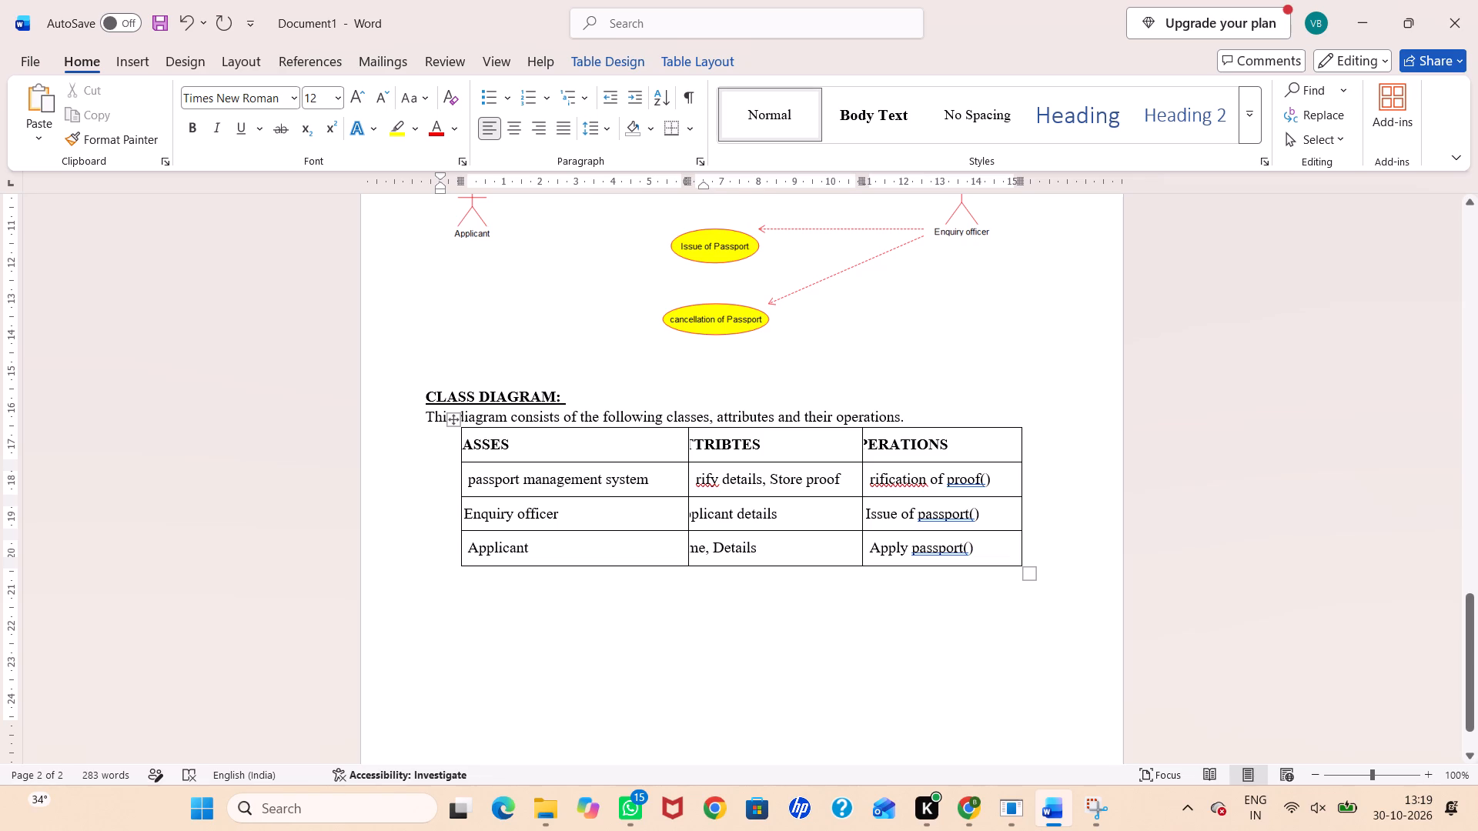
Insert seven spaces before "Name, Details" in the Applicant row's attributes cell so the text clears the cell border.
{"action": "left_click", "coordinate": [549, 542]}
{"action": "key", "text": "Right"}
{"action": "key", "text": "space"}
{"action": "key", "text": "space"}
{"action": "key", "text": "space"}
{"action": "key", "text": "space"}
{"action": "key", "text": "space"}
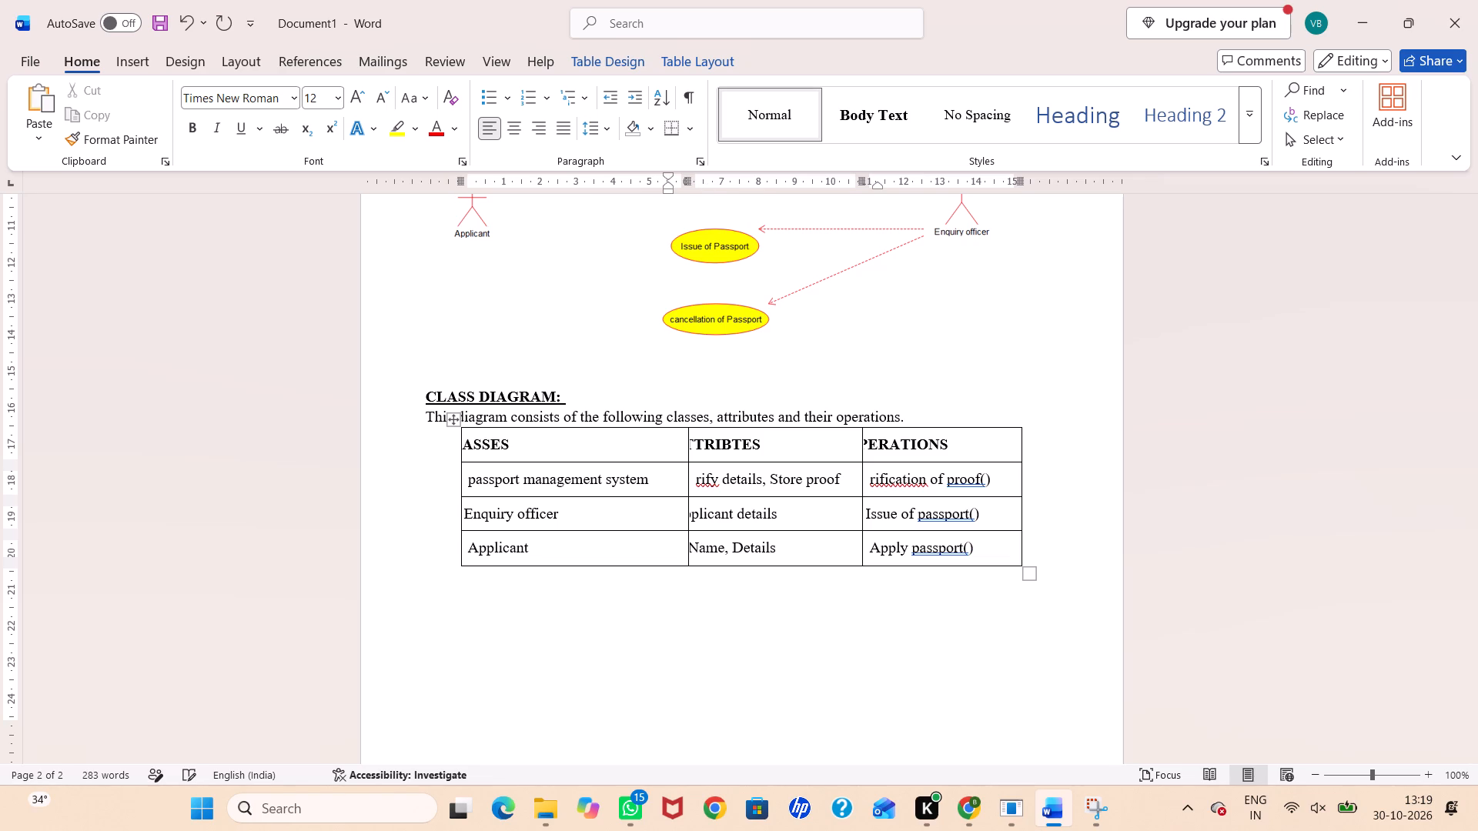
{"action": "key", "text": "space"}
{"action": "key", "text": "space"}
{"action": "key", "text": "Right"}
{"action": "key", "text": "Right"}
{"action": "key", "text": "Right"}
Insert five spaces before "Applicant details" in the Enquiry officer row so the text clears the cell border.
{"action": "key", "text": "Right"}
{"action": "key", "text": "Right"}
{"action": "key", "text": "Right"}
{"action": "key", "text": "Right"}
{"action": "key", "text": "Right"}
{"action": "key", "text": "Up"}
{"action": "key", "text": "Up"}
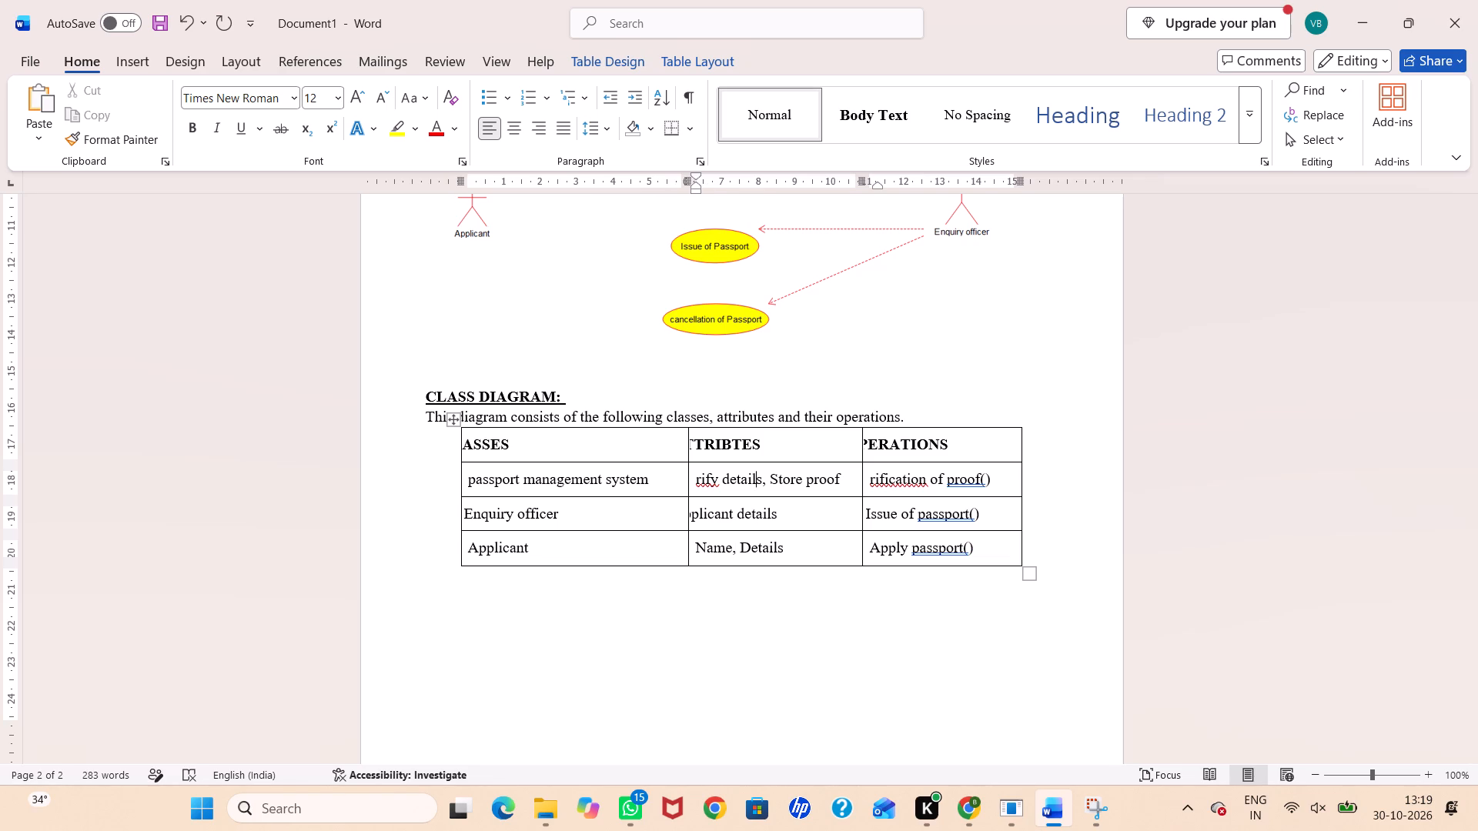
{"action": "key", "text": "Down"}
{"action": "key", "text": "Left"}
{"action": "key", "text": "Left"}
{"action": "key", "text": "Left"}
{"action": "key", "text": "Left"}
{"action": "key", "text": "Left"}
{"action": "key", "text": "Left"}
{"action": "key", "text": "Left"}
{"action": "key", "text": "Left"}
{"action": "key", "text": "Left"}
{"action": "key", "text": "Left"}
{"action": "key", "text": "Left"}
{"action": "key", "text": "Left"}
{"action": "key", "text": "Left"}
{"action": "key", "text": "Left"}
{"action": "key", "text": "Right"}
{"action": "key", "text": "Right"}
{"action": "key", "text": "Left"}
{"action": "key", "text": "Left"}
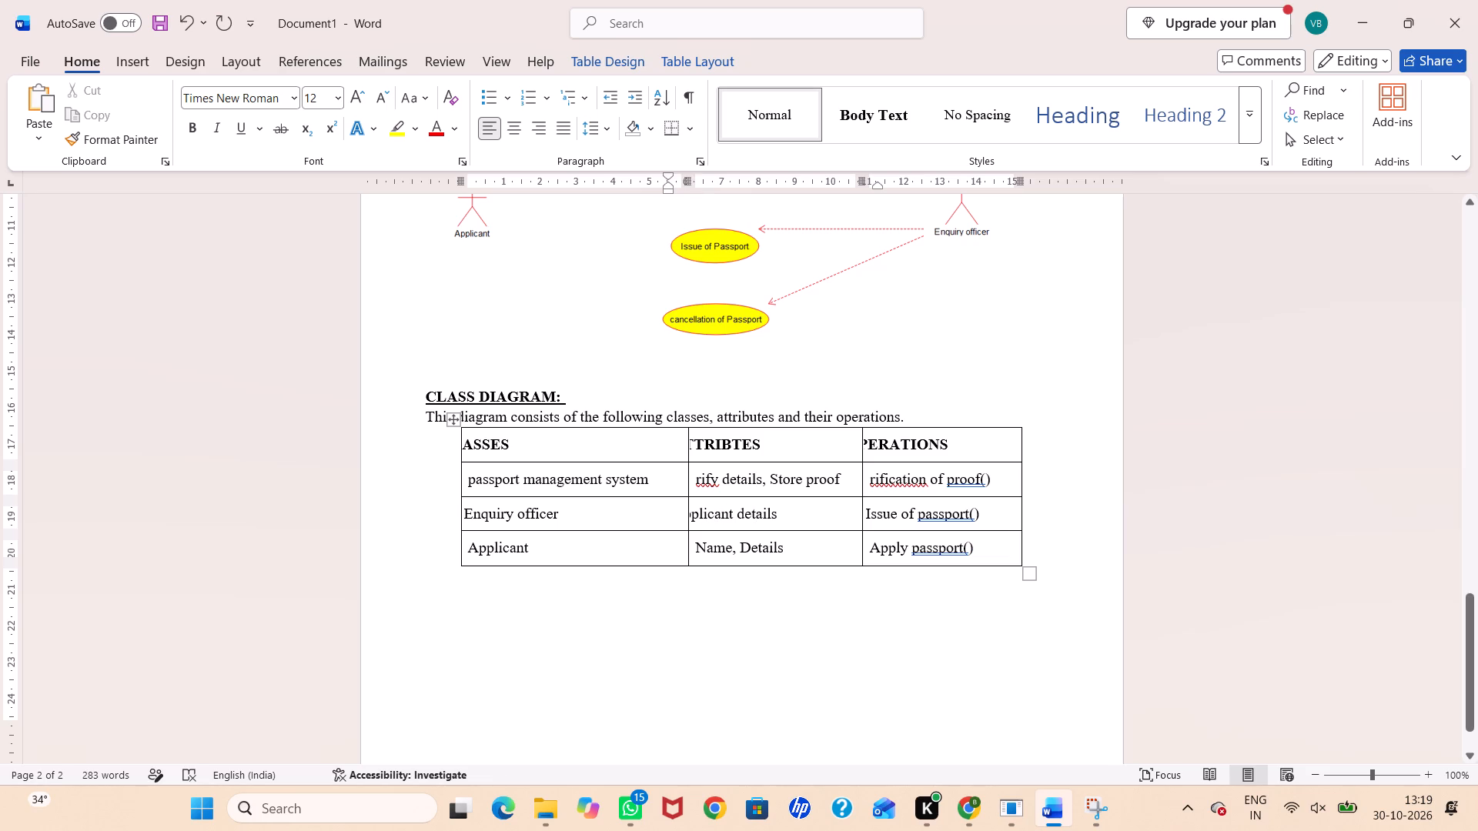
{"action": "left_click", "coordinate": [578, 515]}
{"action": "key", "text": "Right"}
{"action": "key", "text": "space"}
{"action": "key", "text": "space"}
{"action": "key", "text": "space"}
{"action": "key", "text": "space"}
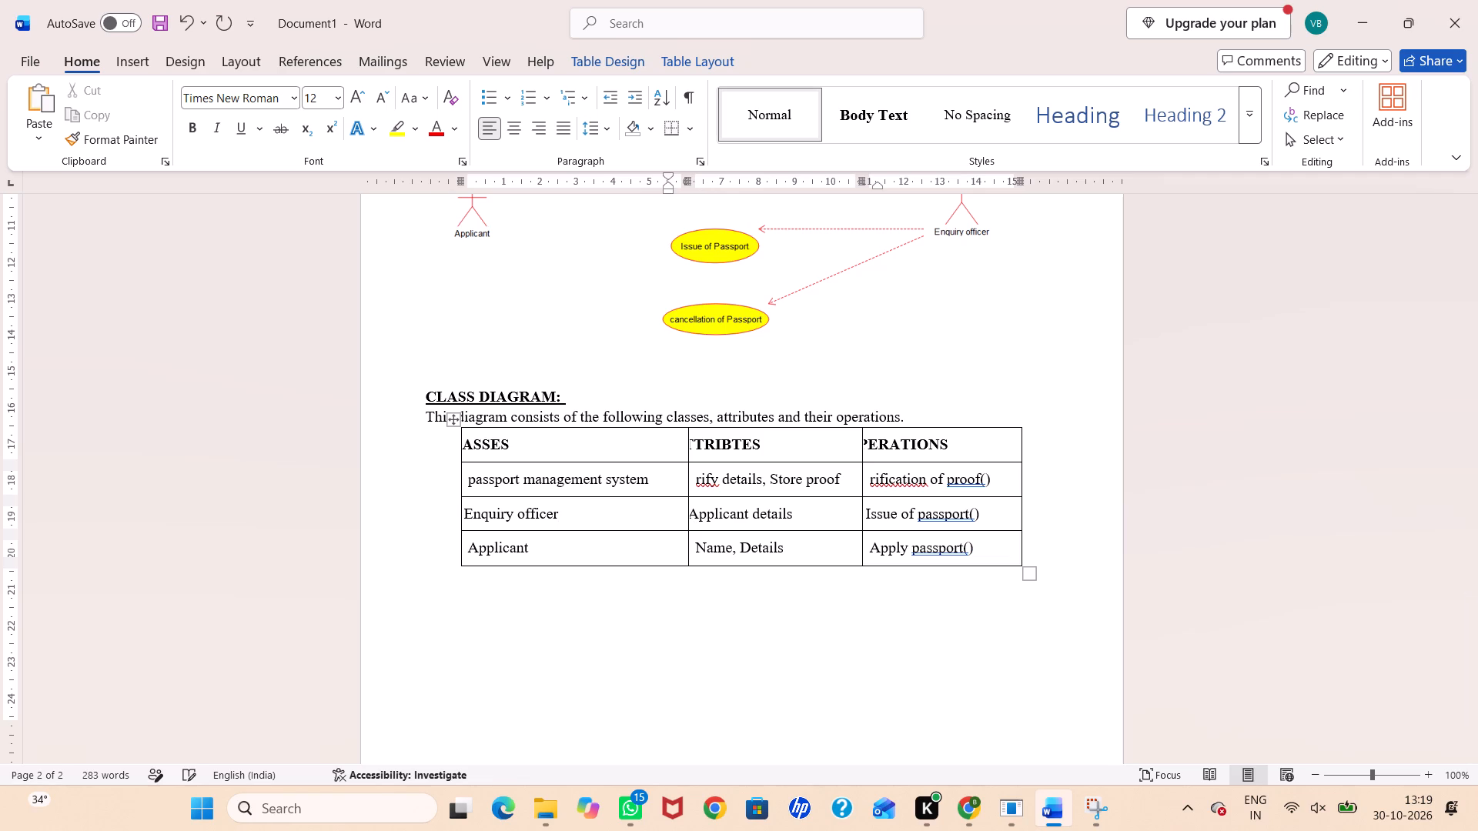
{"action": "key", "text": "space"}
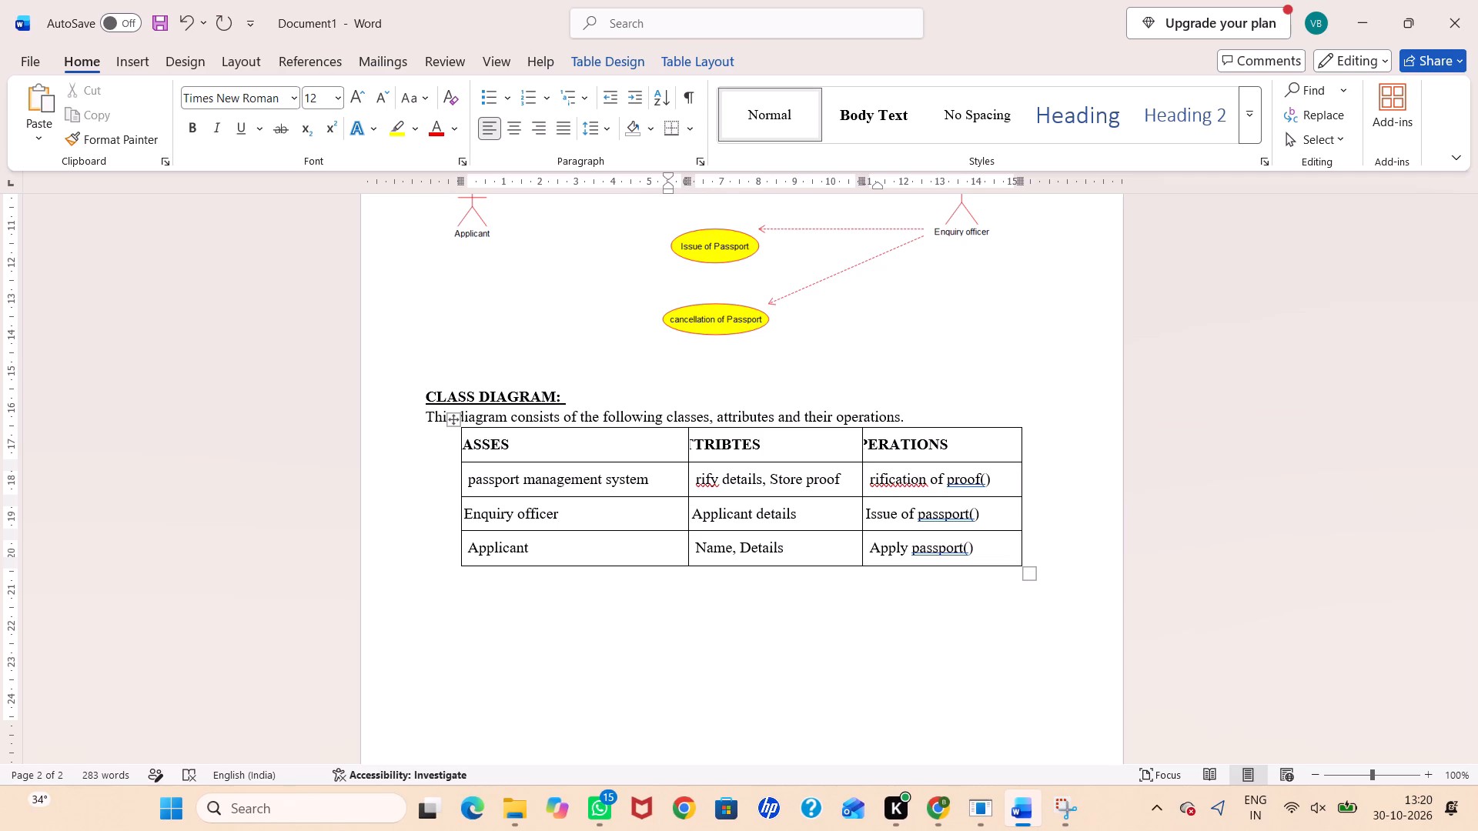
Add the missing "ve" so the passport management system's attributes cell reads "verify details, Store proof".
{"action": "key", "text": "Up"}
{"action": "key", "text": "Right"}
{"action": "type", "text": "ve"}
{"action": "key", "text": "Left"}
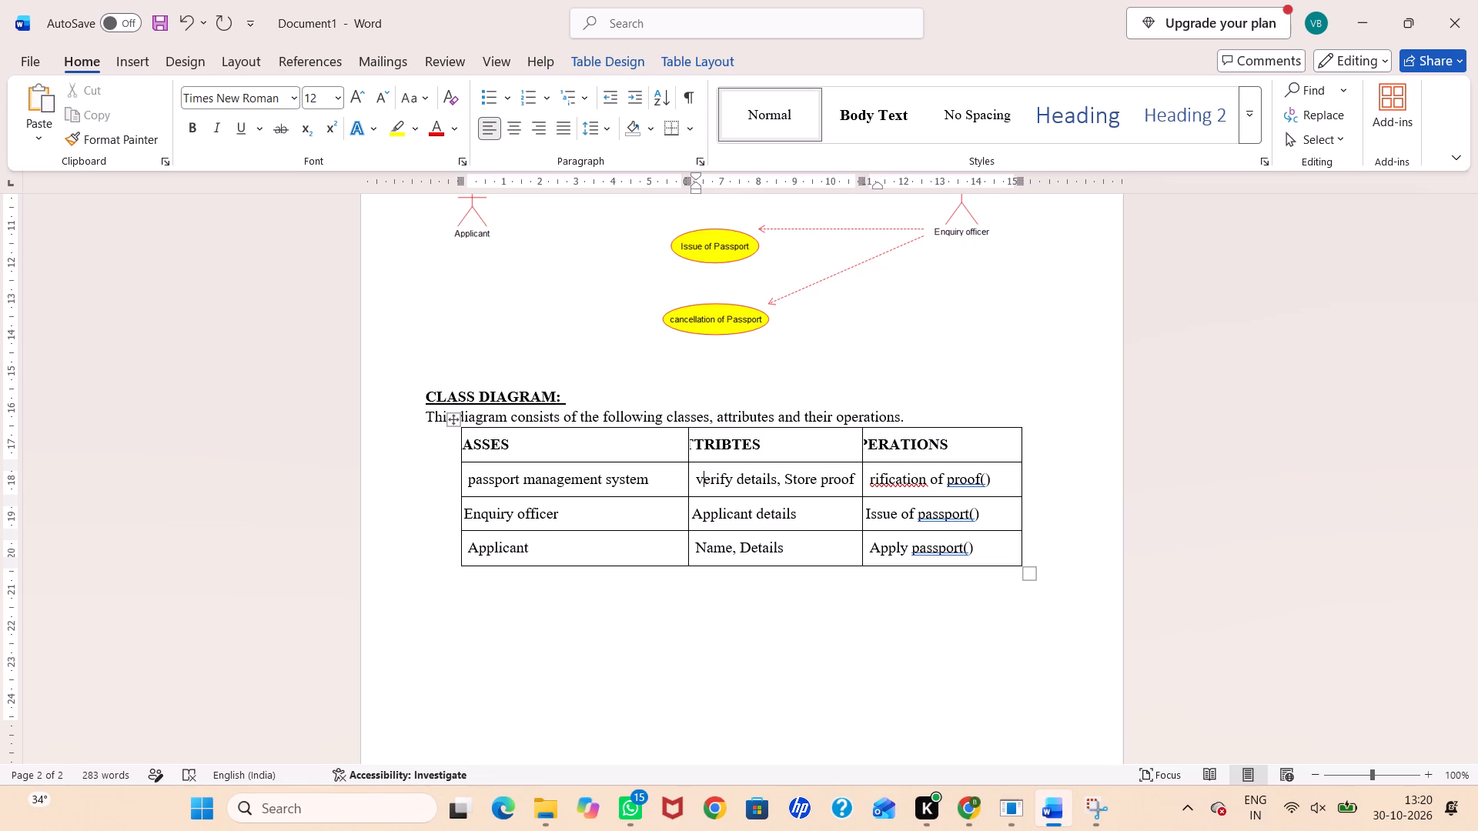
{"action": "key", "text": "Left"}
{"action": "key", "text": "backslash"}
{"action": "key", "text": "BackSpace"}
{"action": "key", "text": "BackSpace"}
{"action": "key", "text": "BackSpace"}
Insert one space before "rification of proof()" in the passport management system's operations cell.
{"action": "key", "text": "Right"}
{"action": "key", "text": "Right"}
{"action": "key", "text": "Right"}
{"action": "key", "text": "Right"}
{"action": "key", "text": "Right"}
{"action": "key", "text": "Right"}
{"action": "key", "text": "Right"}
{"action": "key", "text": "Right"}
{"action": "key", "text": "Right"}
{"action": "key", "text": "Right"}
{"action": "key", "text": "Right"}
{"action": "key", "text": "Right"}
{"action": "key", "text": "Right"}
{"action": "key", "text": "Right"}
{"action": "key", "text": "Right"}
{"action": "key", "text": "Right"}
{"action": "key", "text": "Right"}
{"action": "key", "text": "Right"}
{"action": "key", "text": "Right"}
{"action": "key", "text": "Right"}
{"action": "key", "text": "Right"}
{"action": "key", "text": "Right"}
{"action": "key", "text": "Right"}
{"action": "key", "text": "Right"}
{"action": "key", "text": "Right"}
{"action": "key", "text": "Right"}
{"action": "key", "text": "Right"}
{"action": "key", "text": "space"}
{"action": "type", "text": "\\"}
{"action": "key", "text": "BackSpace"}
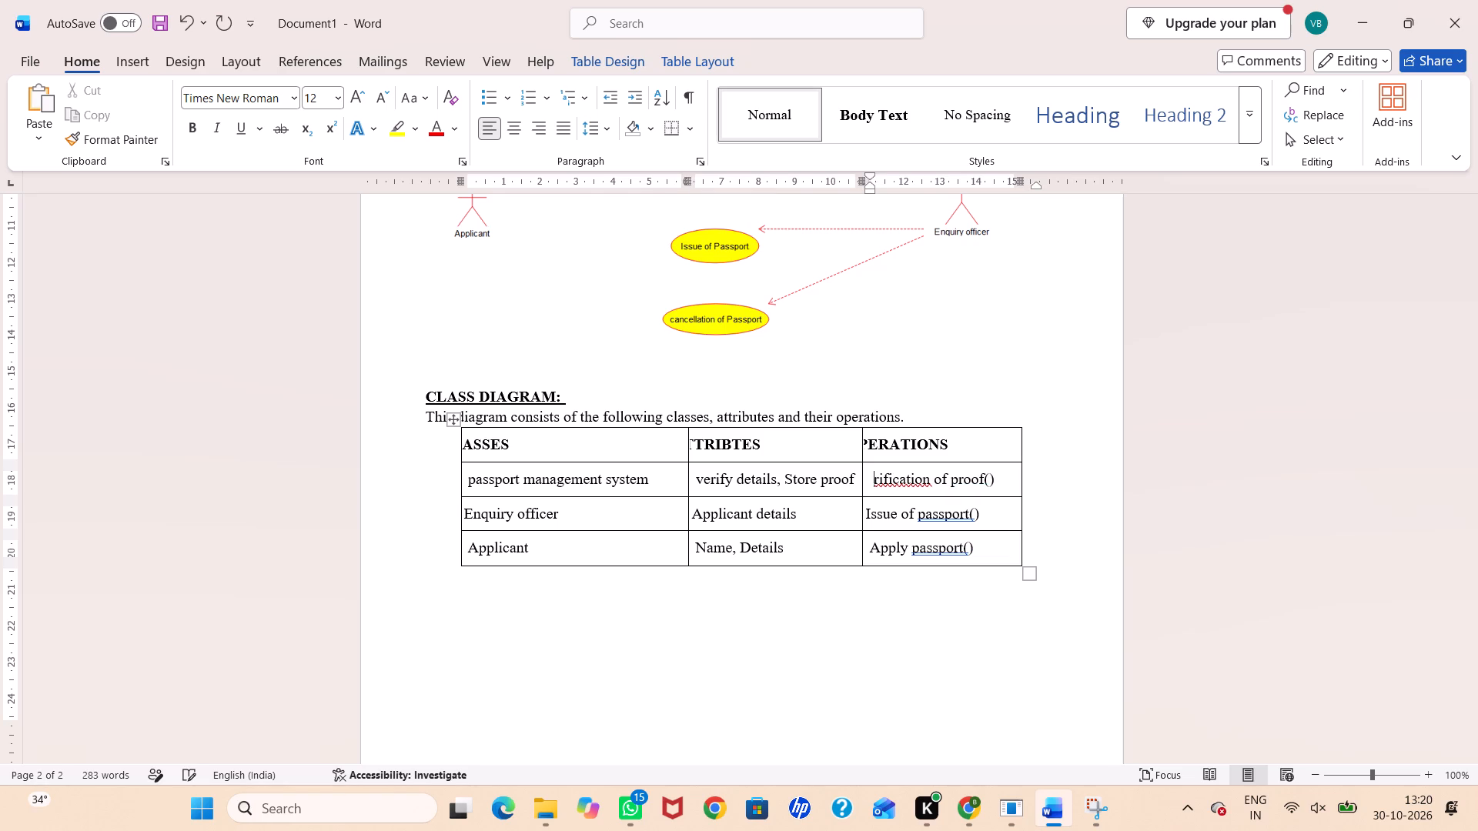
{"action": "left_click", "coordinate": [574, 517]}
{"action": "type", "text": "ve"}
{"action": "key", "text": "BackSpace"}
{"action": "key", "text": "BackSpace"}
Add the missing "ve" to make the operations entry read "verification of proof()" and remove the extra space before it.
{"action": "key", "text": "Left"}
{"action": "key", "text": "Up"}
{"action": "key", "text": "Left"}
{"action": "key", "text": "Left"}
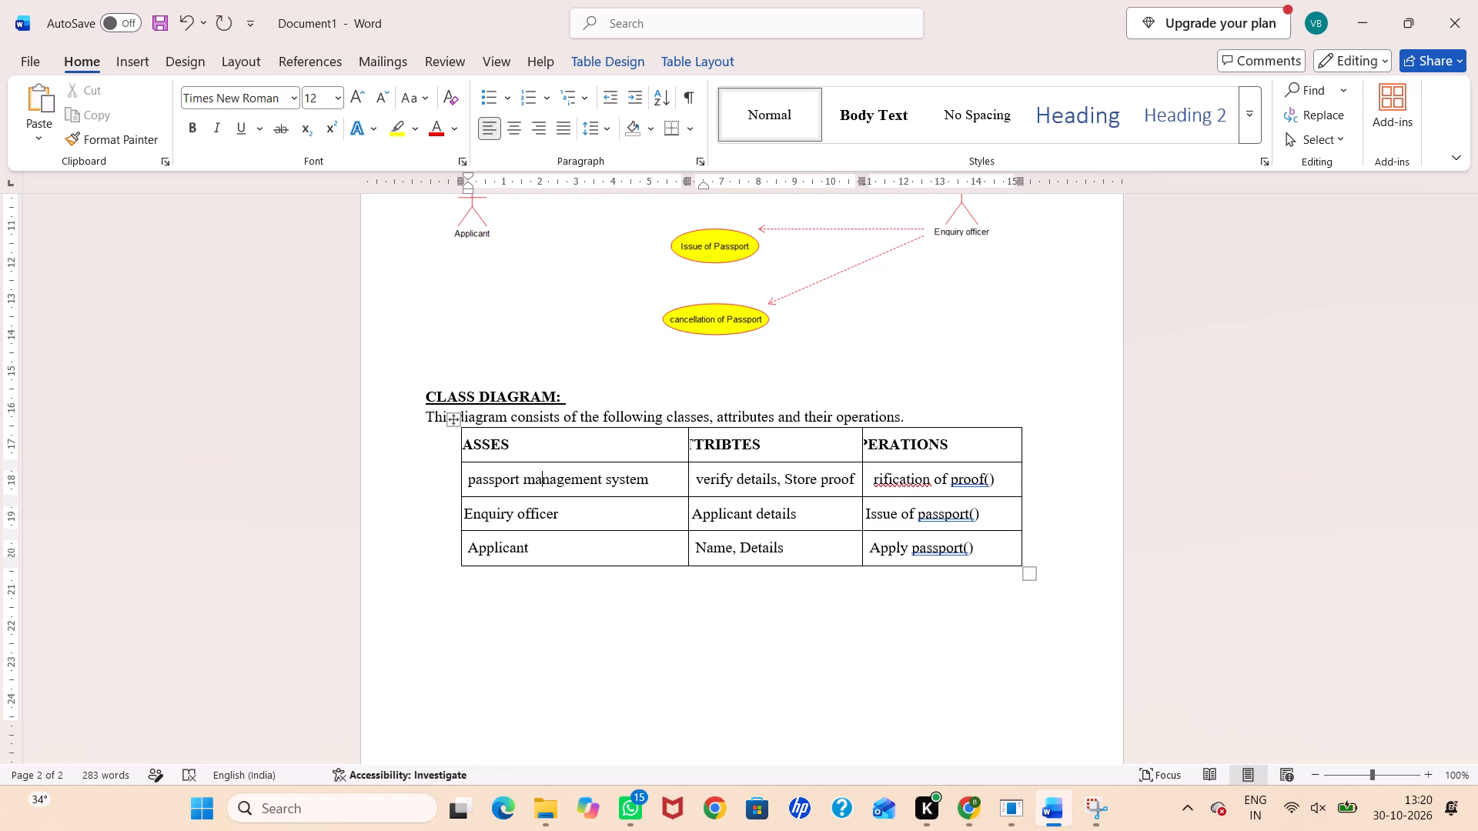
{"action": "key", "text": "Down"}
{"action": "key", "text": "Down"}
{"action": "key", "text": "Up"}
{"action": "key", "text": "Left"}
{"action": "key", "text": "Left"}
{"action": "key", "text": "Left"}
{"action": "key", "text": "Left"}
{"action": "key", "text": "Left"}
{"action": "key", "text": "Left"}
{"action": "key", "text": "Left"}
{"action": "key", "text": "Left"}
{"action": "key", "text": "Left"}
{"action": "key", "text": "Left"}
{"action": "key", "text": "Left"}
{"action": "key", "text": "Left"}
{"action": "key", "text": "Left"}
{"action": "key", "text": "Left"}
{"action": "key", "text": "Left"}
{"action": "key", "text": "Left"}
{"action": "key", "text": "Left"}
{"action": "key", "text": "Left"}
{"action": "key", "text": "Left"}
{"action": "key", "text": "Left"}
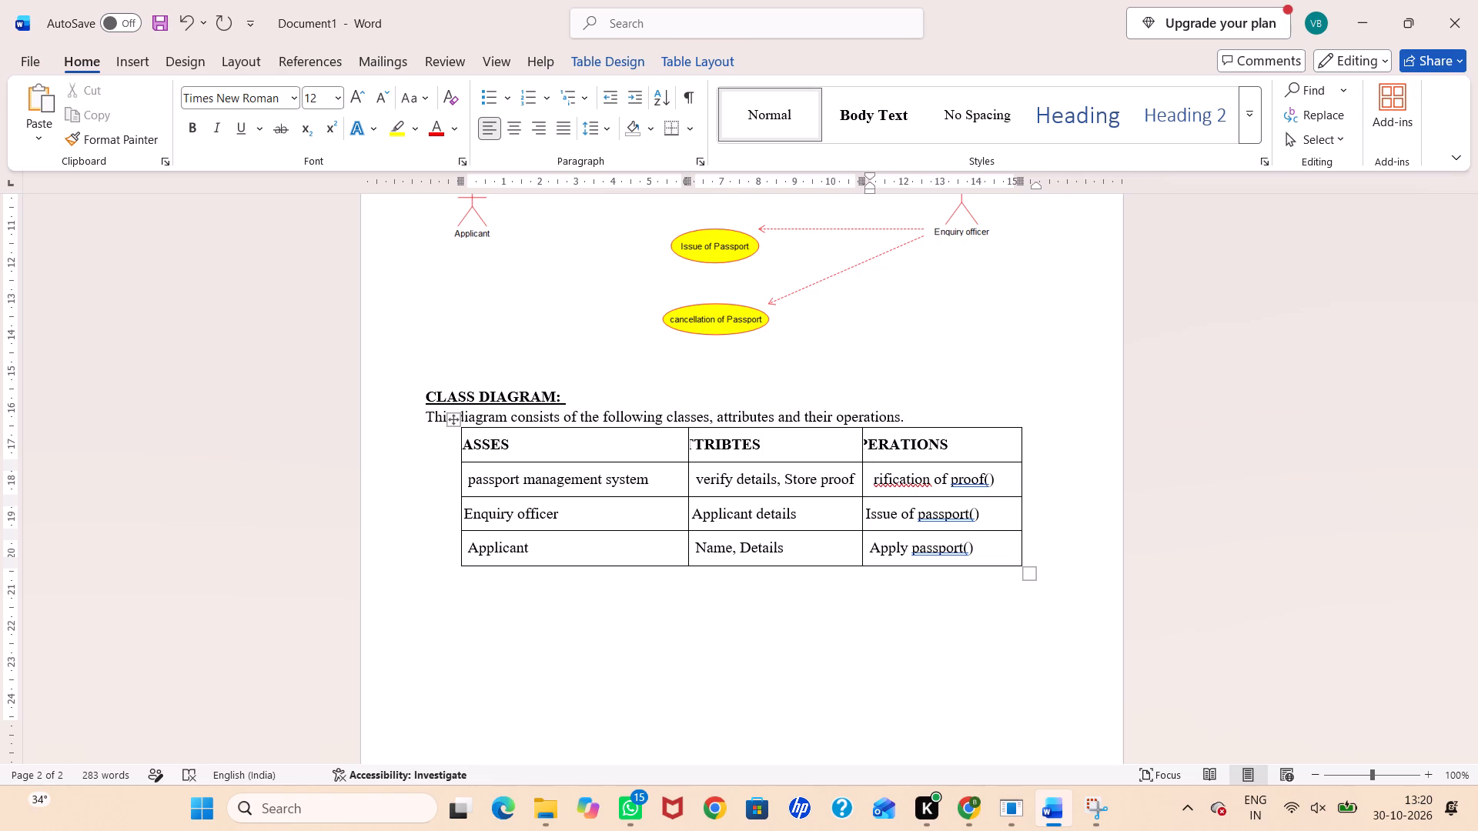
{"action": "key", "text": "Left"}
{"action": "key", "text": "Left"}
{"action": "key", "text": "Left"}
{"action": "key", "text": "Left"}
{"action": "key", "text": "Left"}
{"action": "key", "text": "Left"}
{"action": "key", "text": "Left"}
{"action": "key", "text": "Left"}
{"action": "key", "text": "Left"}
{"action": "key", "text": "Left"}
{"action": "key", "text": "Left"}
{"action": "key", "text": "Left"}
{"action": "key", "text": "Left"}
{"action": "key", "text": "Left"}
{"action": "key", "text": "Left"}
{"action": "key", "text": "Left"}
{"action": "key", "text": "Left"}
{"action": "key", "text": "Left"}
{"action": "key", "text": "Left"}
{"action": "key", "text": "Left"}
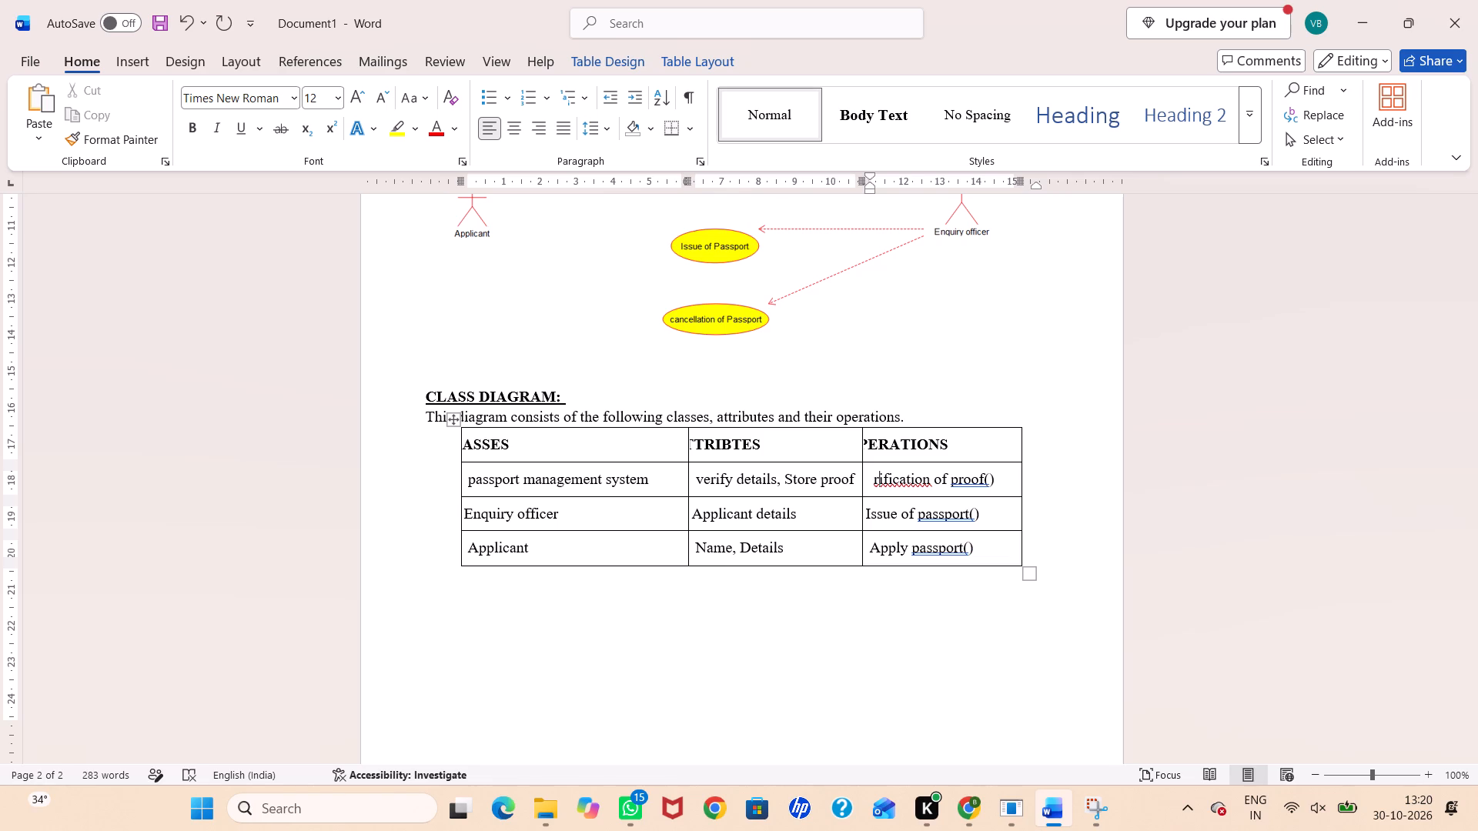
{"action": "key", "text": "Left"}
{"action": "left_click", "coordinate": [574, 517]}
{"action": "key", "text": "v"}
{"action": "key", "text": "e"}
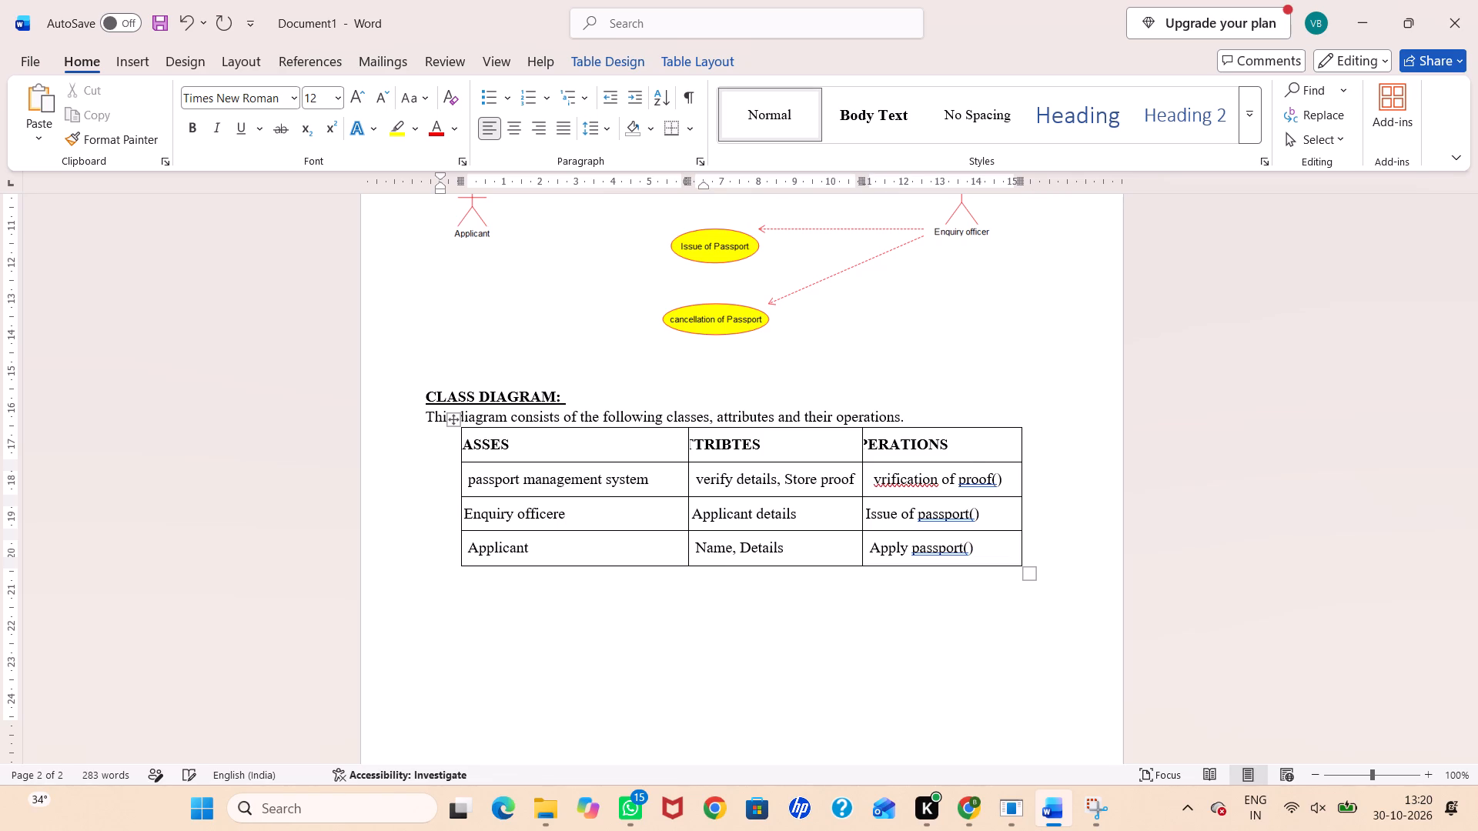
{"action": "key", "text": "BackSpace"}
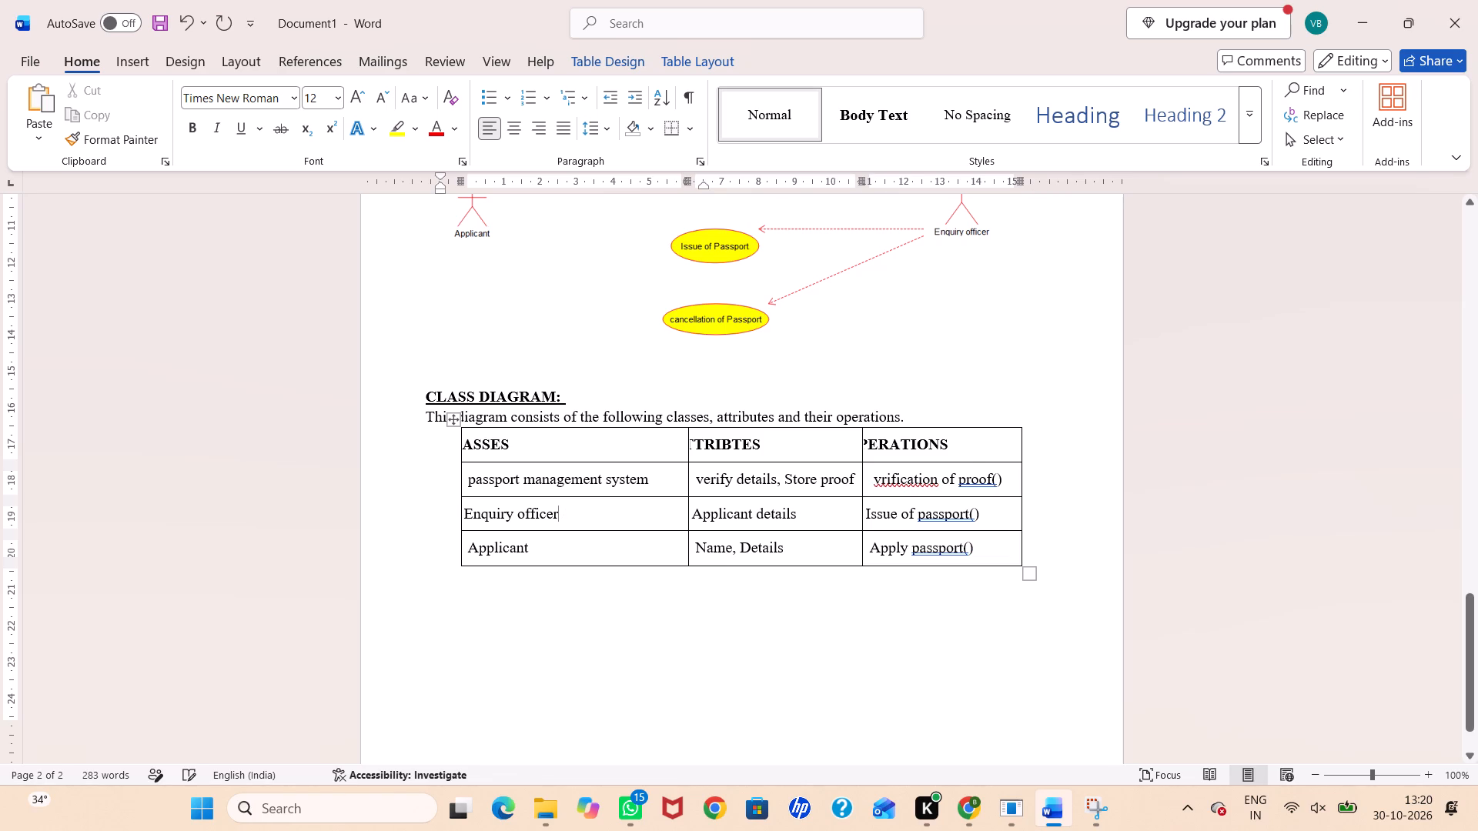
{"action": "left_click", "coordinate": [885, 472]}
{"action": "left_click", "coordinate": [881, 475]}
{"action": "key", "text": "e"}
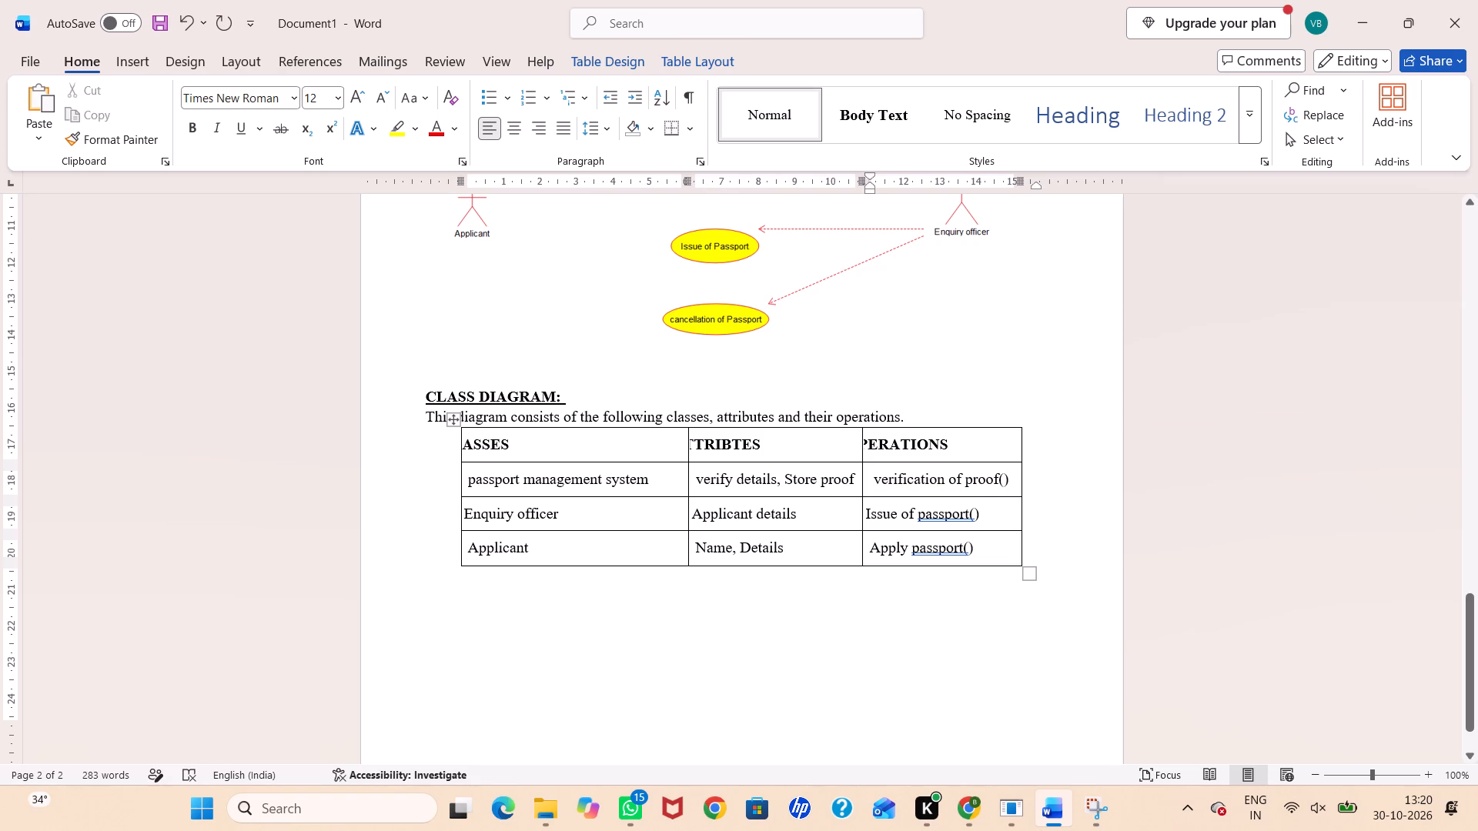
{"action": "left_click", "coordinate": [877, 472]}
{"action": "key", "text": "BackSpace"}
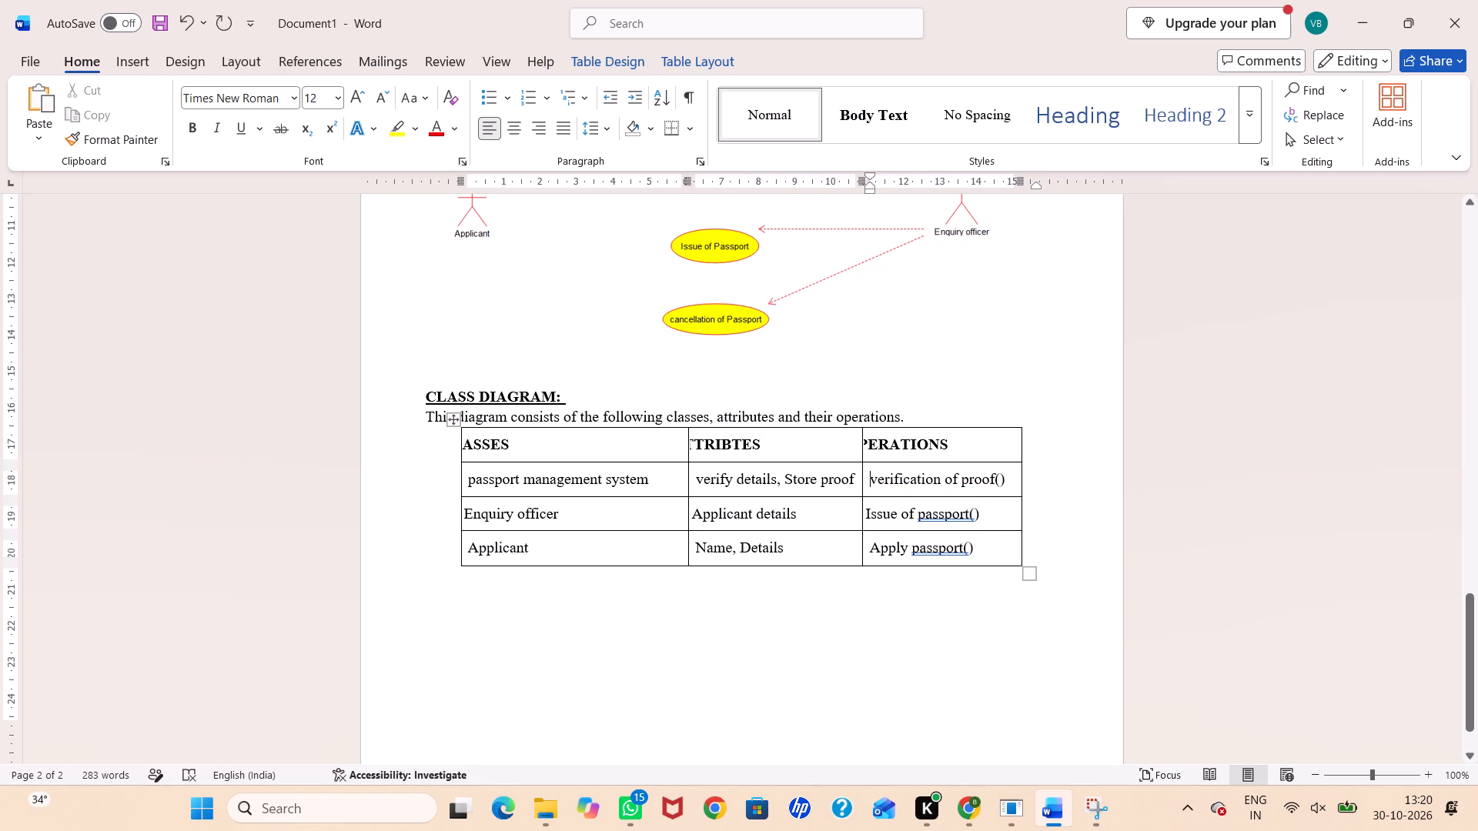
Insert six spaces before "CLASSES" in the first header cell so the word clears the table's left border.
{"action": "left_click", "coordinate": [520, 444]}
{"action": "key", "text": "alt+Tab"}
{"action": "key", "text": "alt+Tab"}
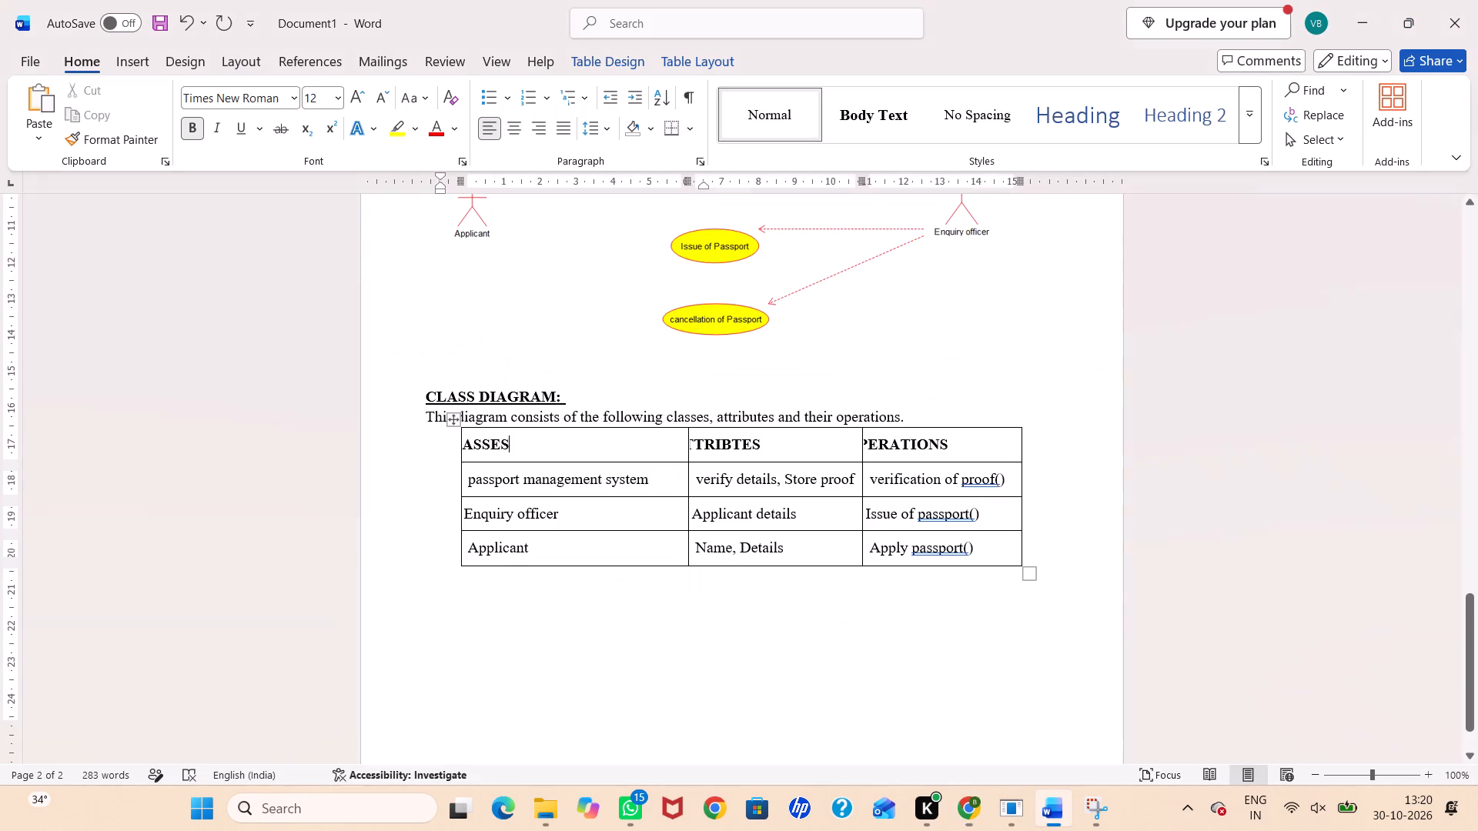
{"action": "key", "text": "Left"}
{"action": "key", "text": "Left"}
{"action": "key", "text": "Left"}
{"action": "key", "text": "Left"}
{"action": "key", "text": "Left"}
{"action": "key", "text": "Left"}
{"action": "key", "text": "Left"}
{"action": "key", "text": "Left"}
{"action": "key", "text": "0"}
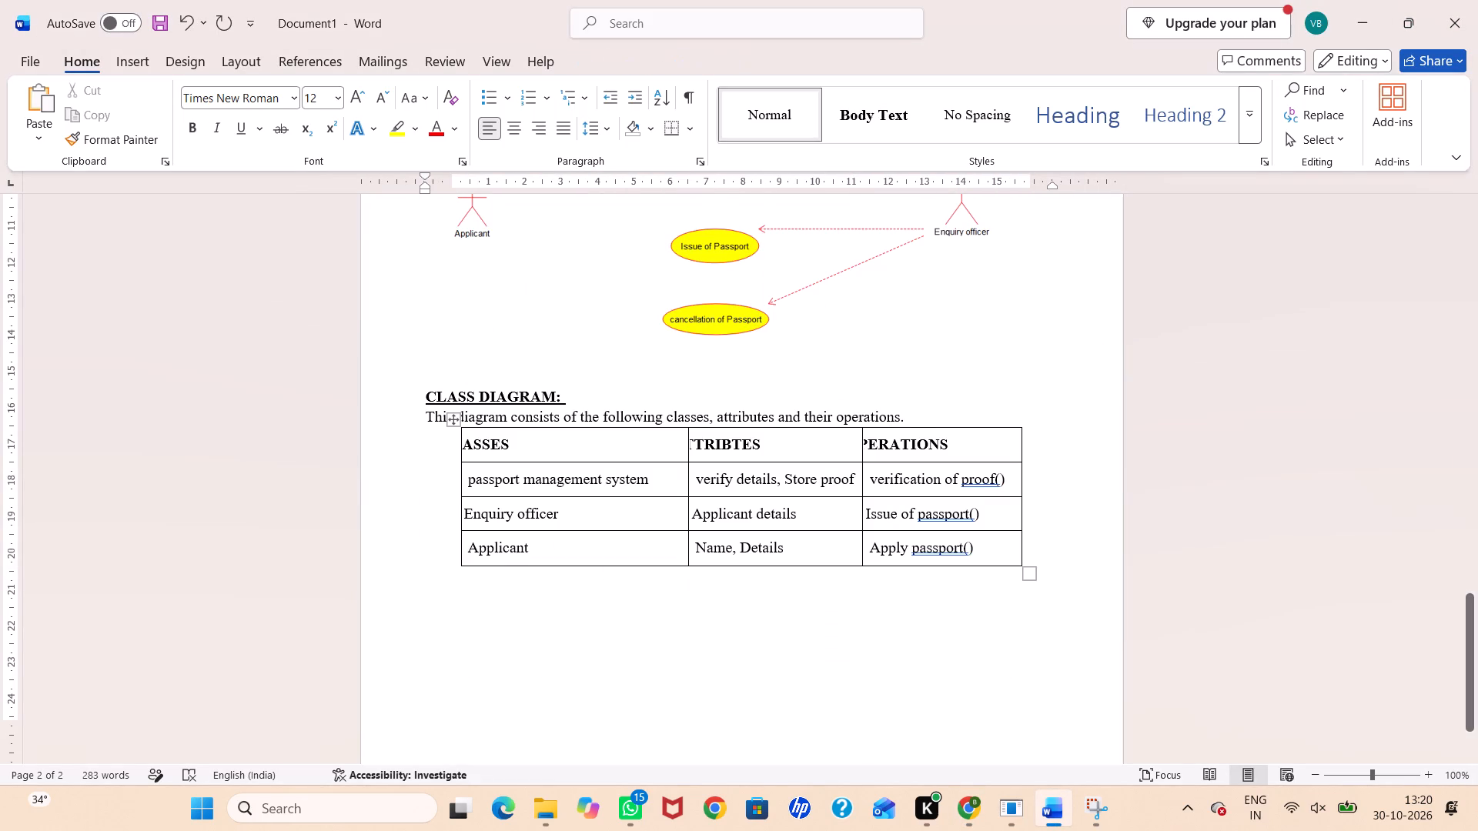
{"action": "key", "text": "BackSpace"}
{"action": "key", "text": "Right"}
{"action": "key", "text": "space"}
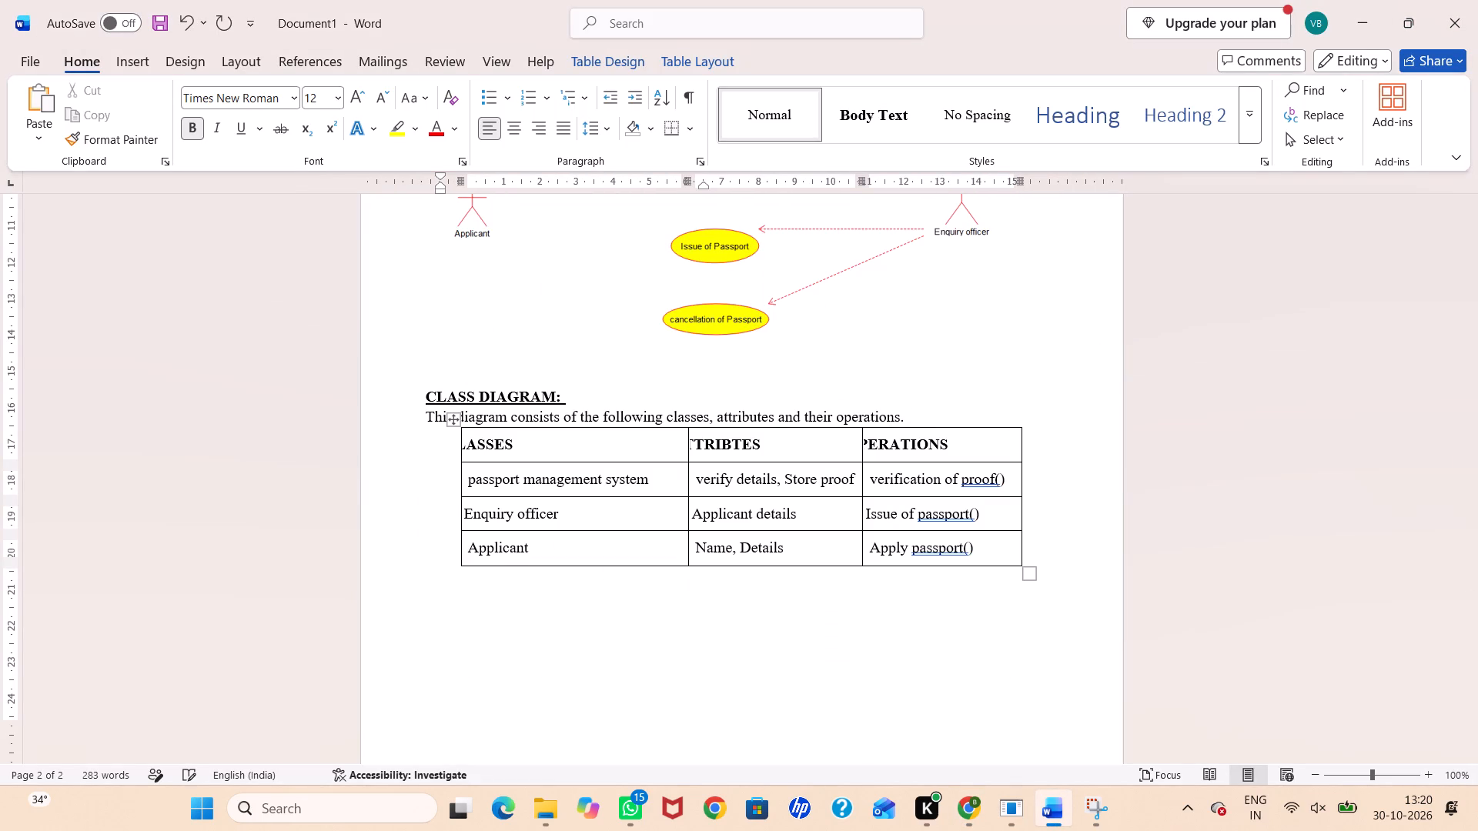
{"action": "key", "text": "space"}
{"action": "key", "text": "space"}
{"action": "key", "text": "space"}
{"action": "key", "text": "space"}
{"action": "key", "text": "space"}
Insert five spaces before "ATTRIBTES" in the class table's second header cell so the whole word clears the cell's left border.
{"action": "key", "text": "Right"}
{"action": "key", "text": "Right"}
{"action": "key", "text": "Right"}
{"action": "key", "text": "Right"}
{"action": "key", "text": "Right"}
{"action": "key", "text": "Right"}
{"action": "key", "text": "Right"}
{"action": "key", "text": "Right"}
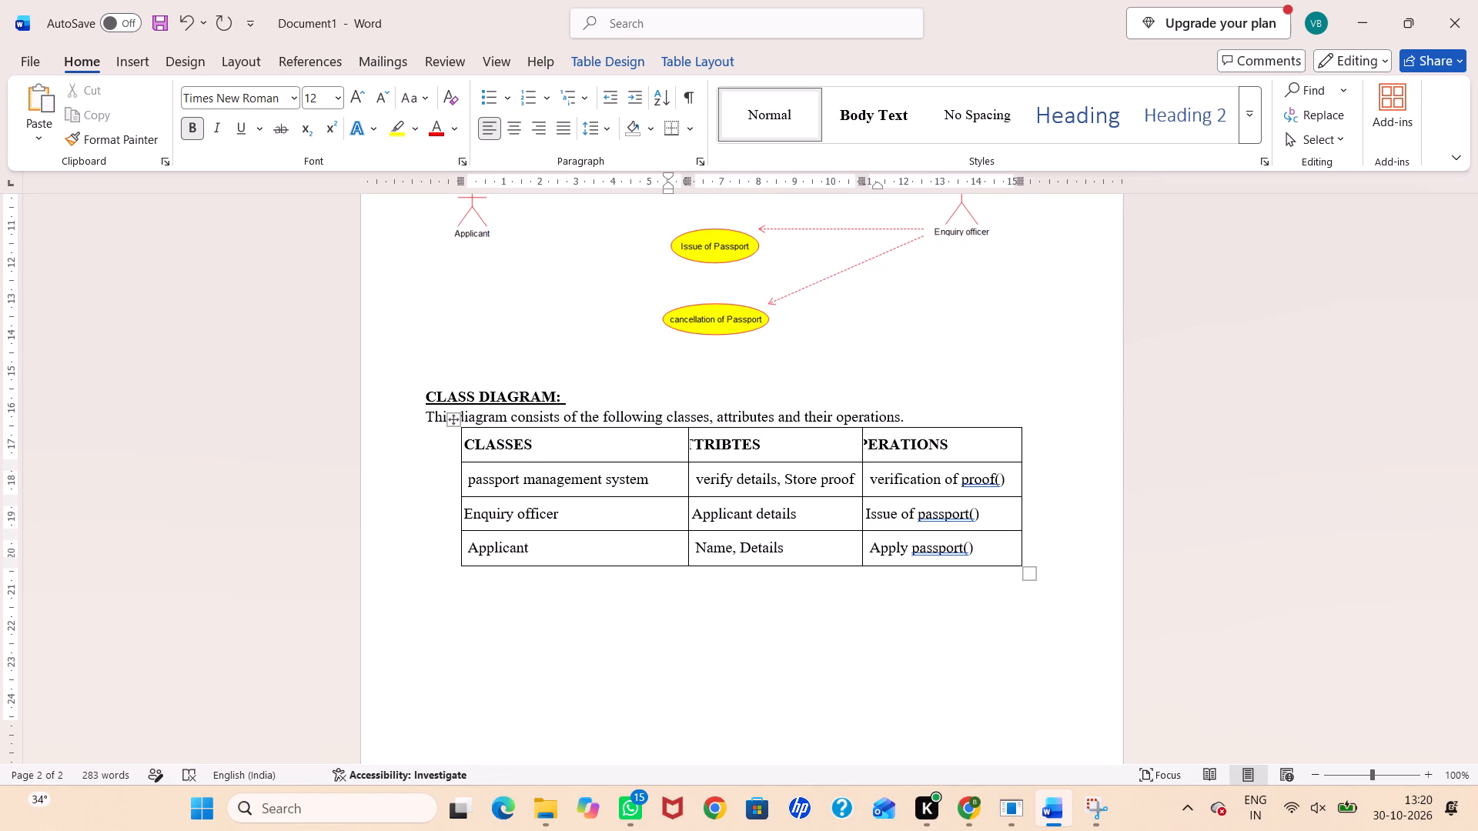
{"action": "key", "text": "space"}
{"action": "key", "text": "space"}
{"action": "key", "text": "space"}
{"action": "key", "text": "space"}
{"action": "key", "text": "space"}
Insert five spaces before "OPERATIONS" in the class table's third header cell so the whole word clears the cell's left border.
{"action": "key", "text": "Right"}
{"action": "key", "text": "Right"}
{"action": "key", "text": "Right"}
{"action": "key", "text": "Right"}
{"action": "key", "text": "Right"}
{"action": "key", "text": "Right"}
{"action": "key", "text": "Right"}
{"action": "key", "text": "Right"}
{"action": "key", "text": "Right"}
{"action": "key", "text": "Right"}
{"action": "key", "text": "Right"}
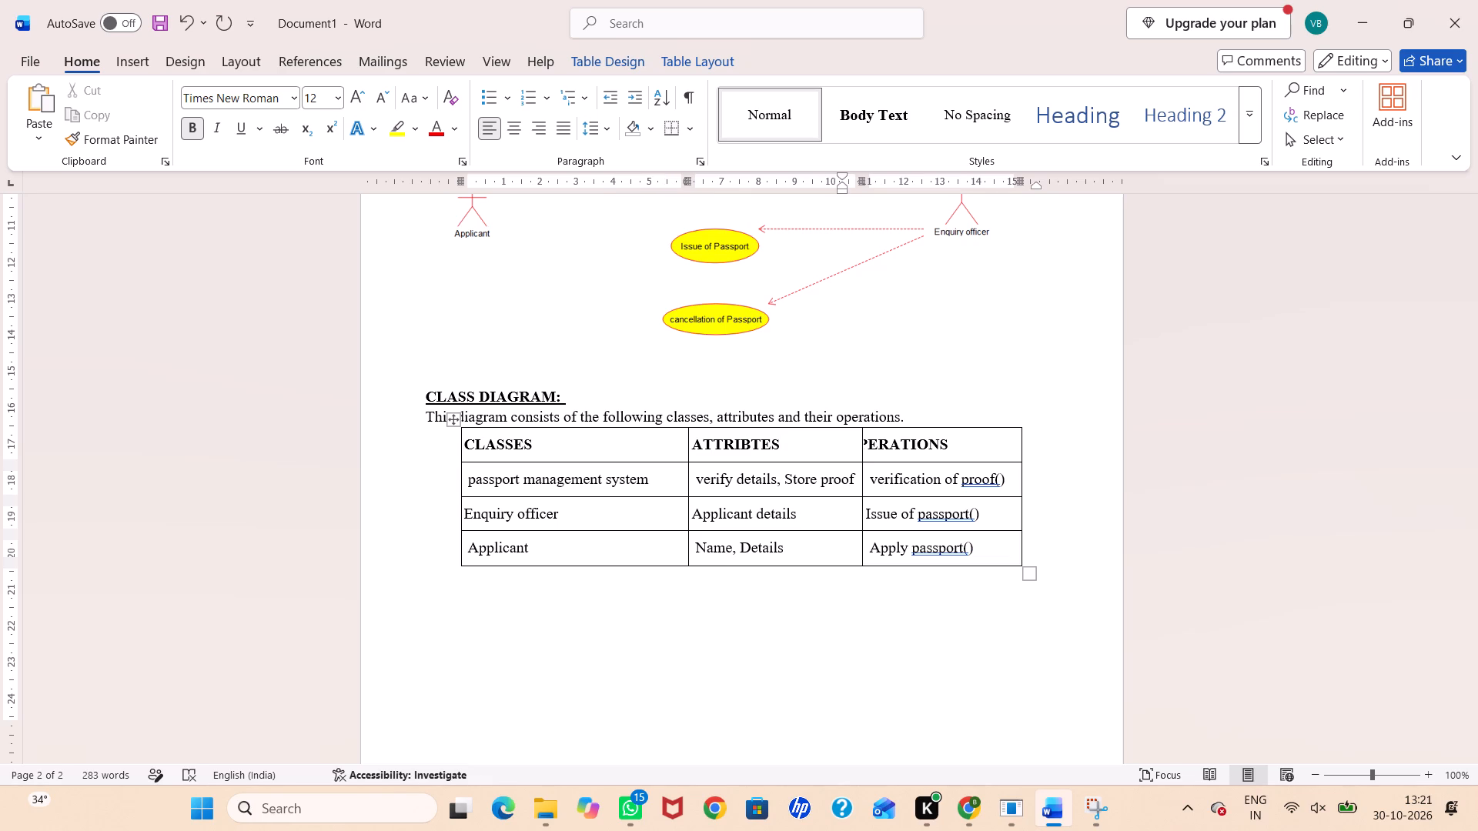
{"action": "key", "text": "space"}
{"action": "key", "text": "space"}
{"action": "key", "text": "space"}
{"action": "key", "text": "space"}
{"action": "key", "text": "space"}
{"action": "key", "text": "space"}
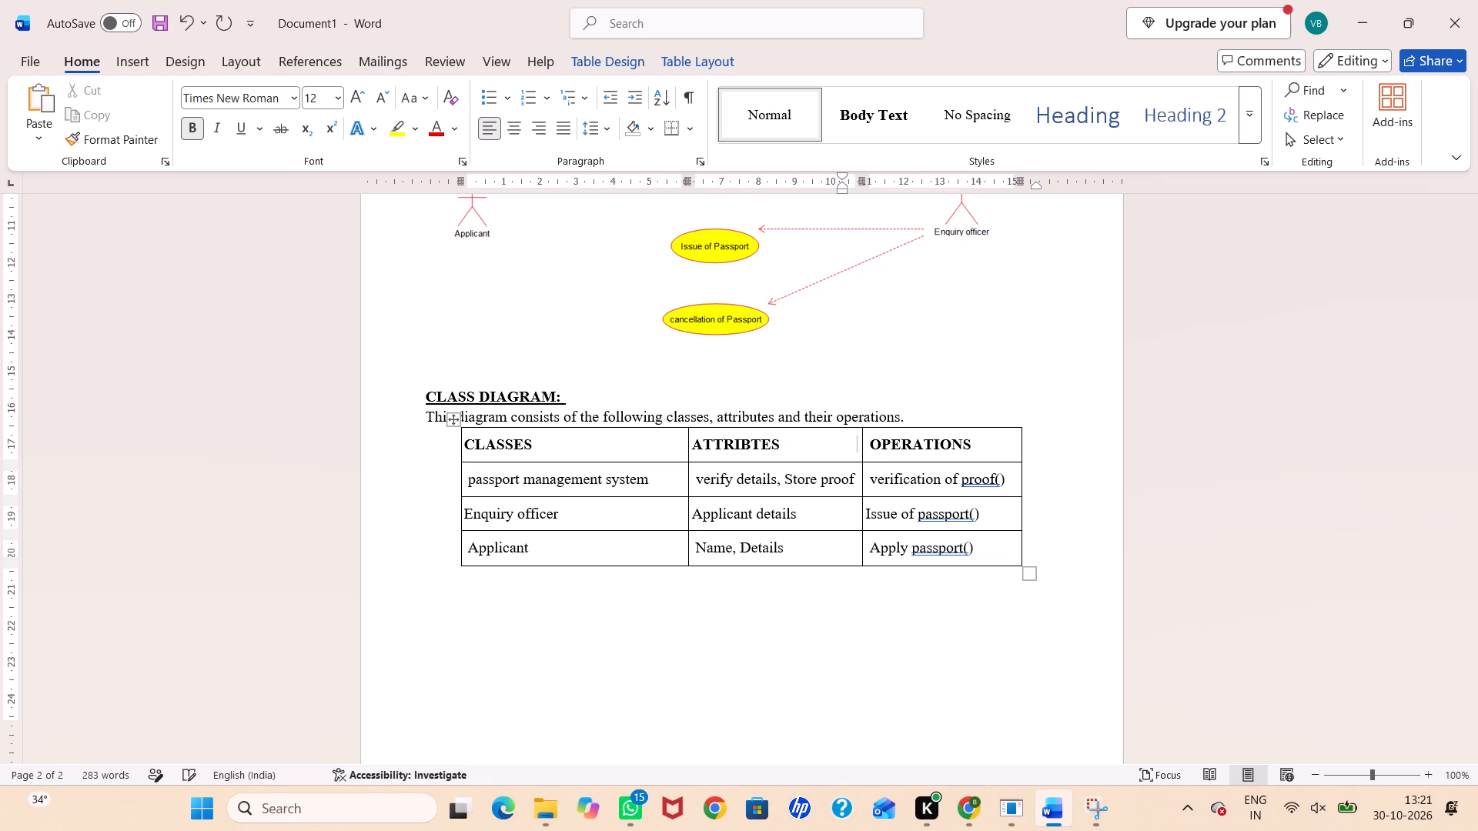
{"action": "key", "text": "BackSpace"}
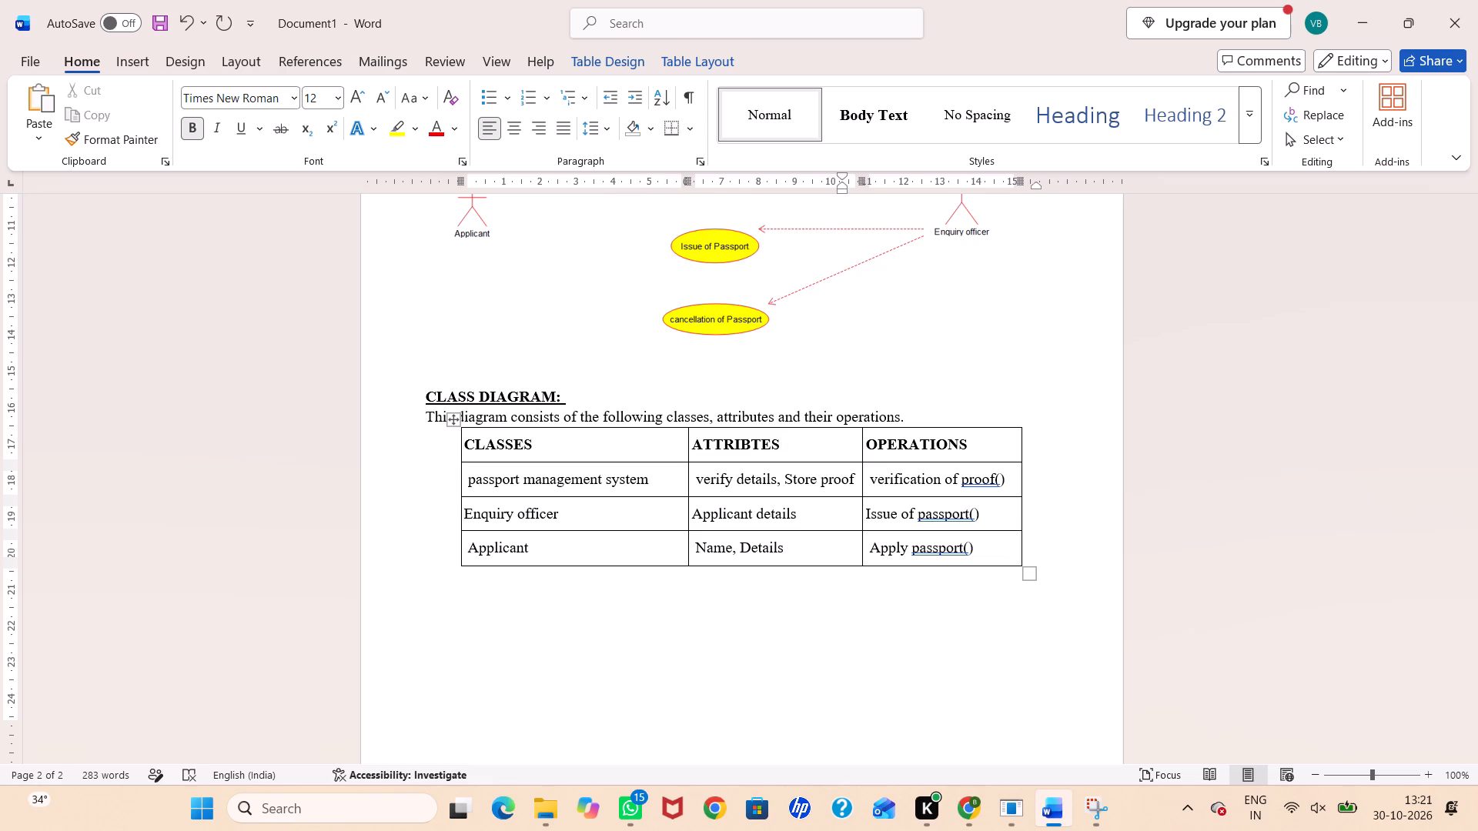
View the passport management system use case diagram in Umbrello and look back over the Word document up to its first page.
{"action": "scroll", "coordinate": [731, 561], "scroll_direction": "down", "scroll_amount": 3}
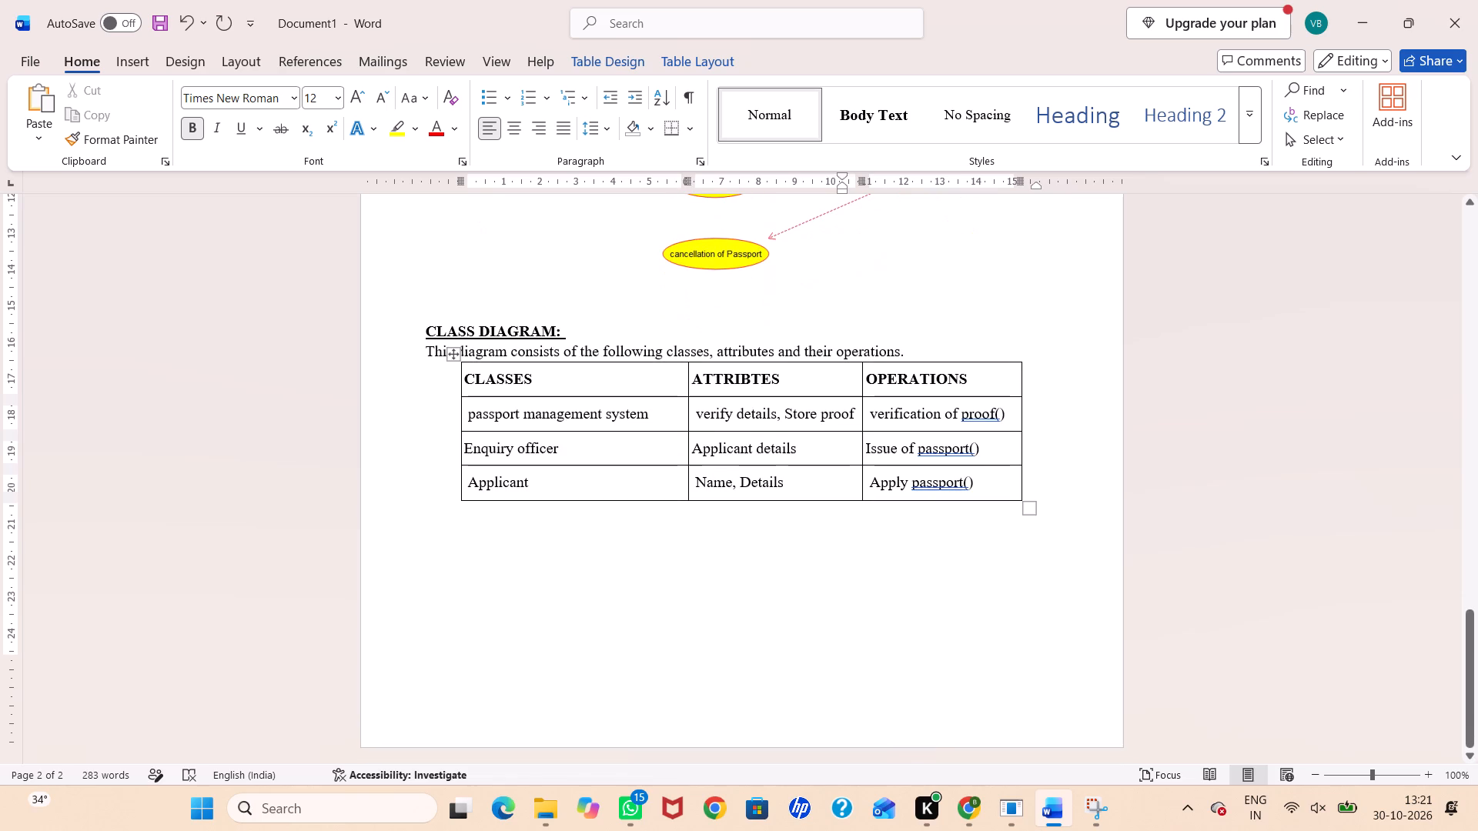
{"action": "left_click", "coordinate": [614, 596]}
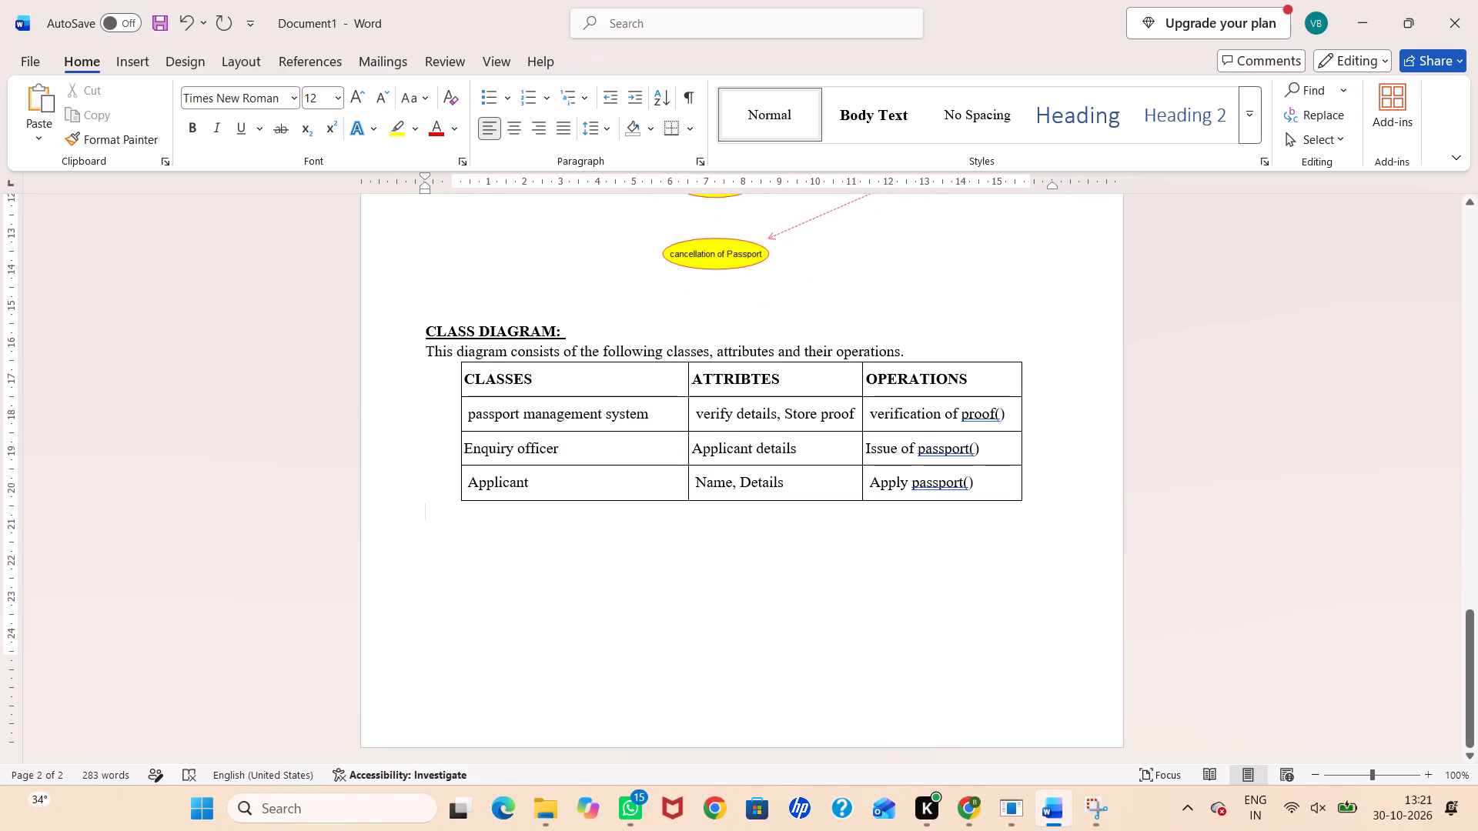
{"action": "scroll", "coordinate": [699, 591], "scroll_direction": "up", "scroll_amount": 1}
{"action": "key", "text": "alt+Tab"}
{"action": "key", "text": "alt+Tab"}
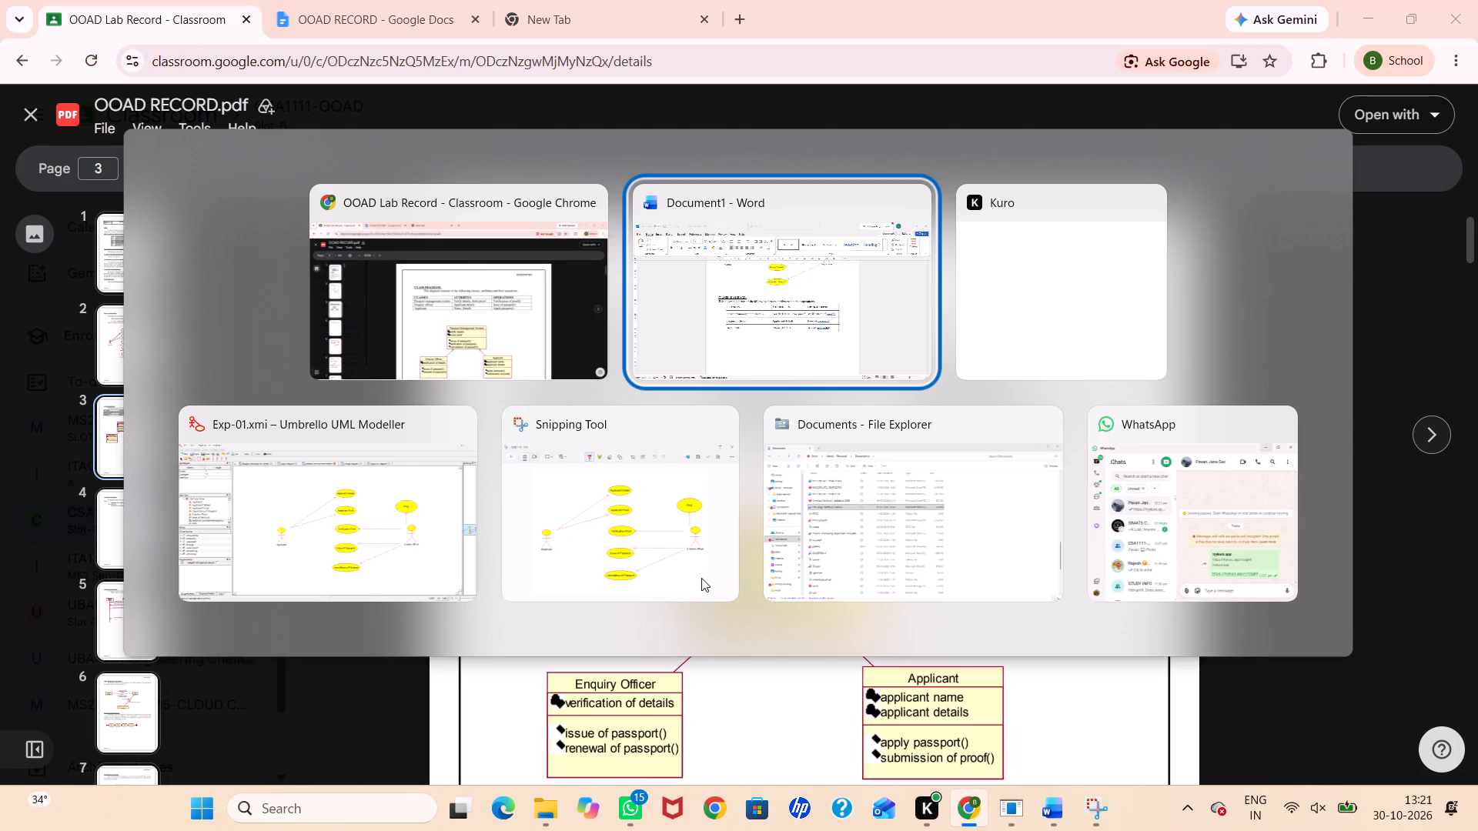
{"action": "key", "text": "alt+Tab"}
{"action": "key", "text": "alt+Tab"}
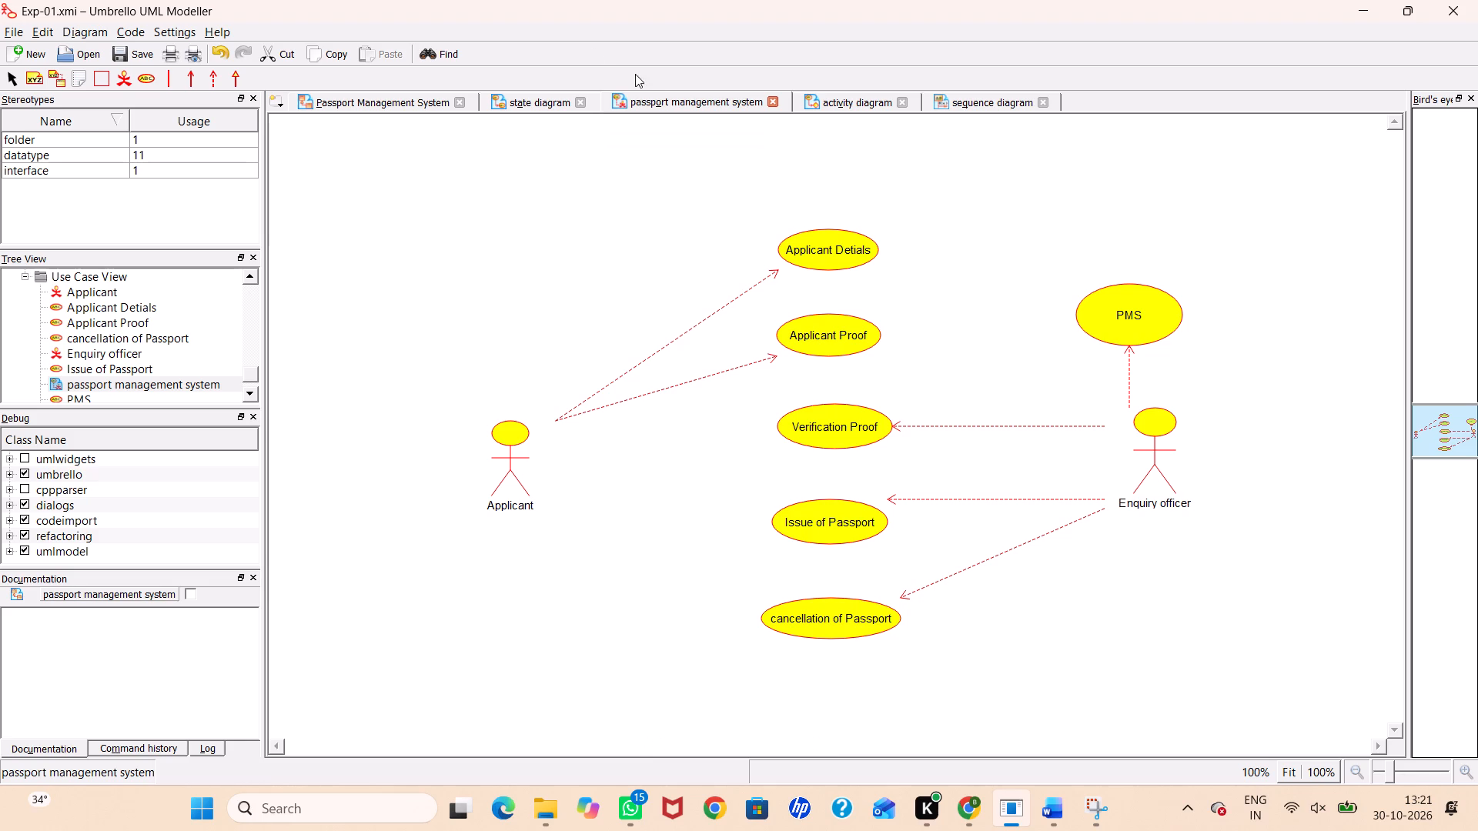
{"action": "left_click", "coordinate": [652, 99]}
{"action": "key", "text": "alt+Tab"}
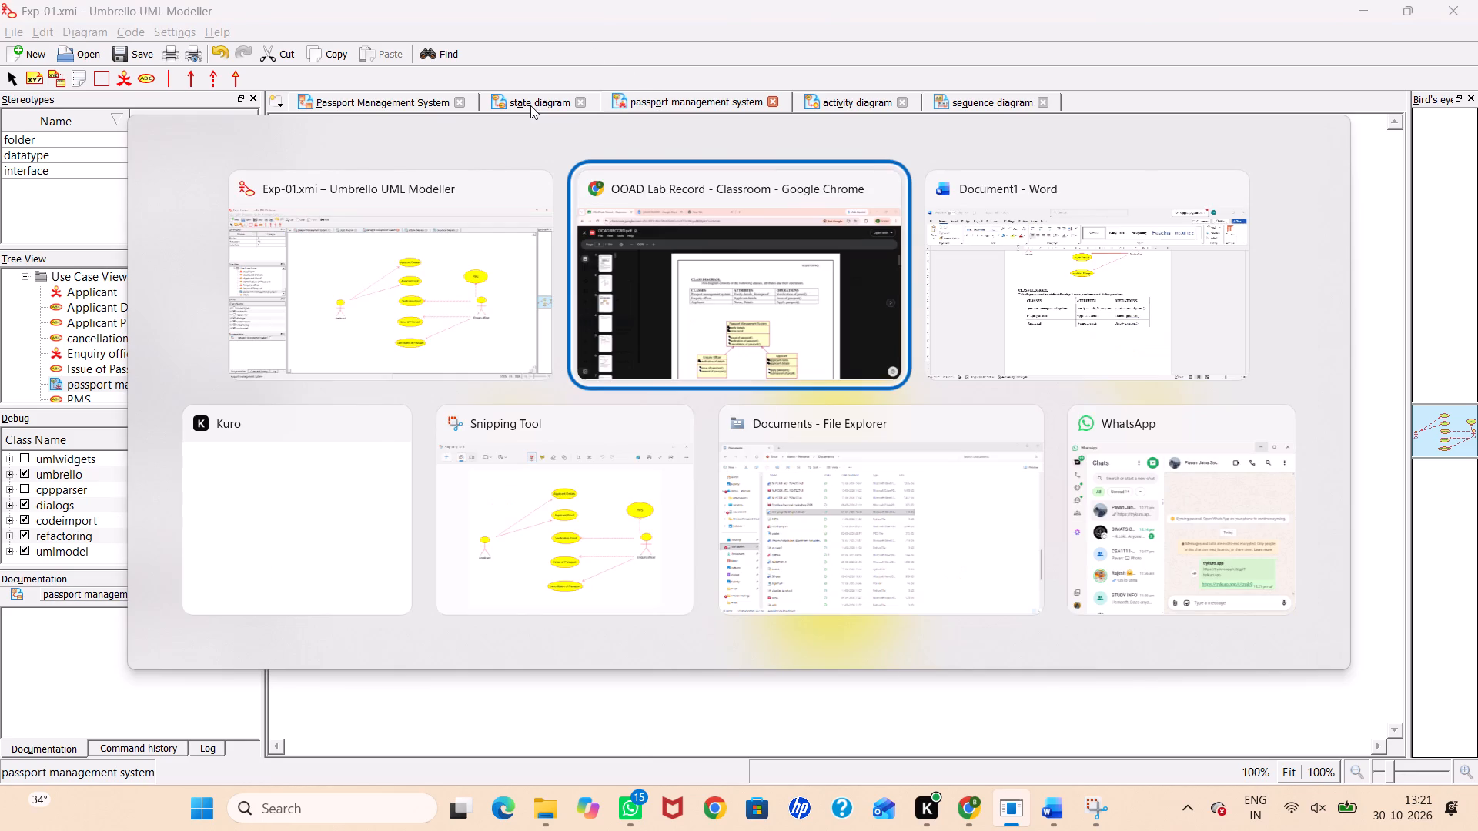
{"action": "key", "text": "alt+Tab"}
{"action": "scroll", "coordinate": [640, 274], "scroll_direction": "up", "scroll_amount": 13}
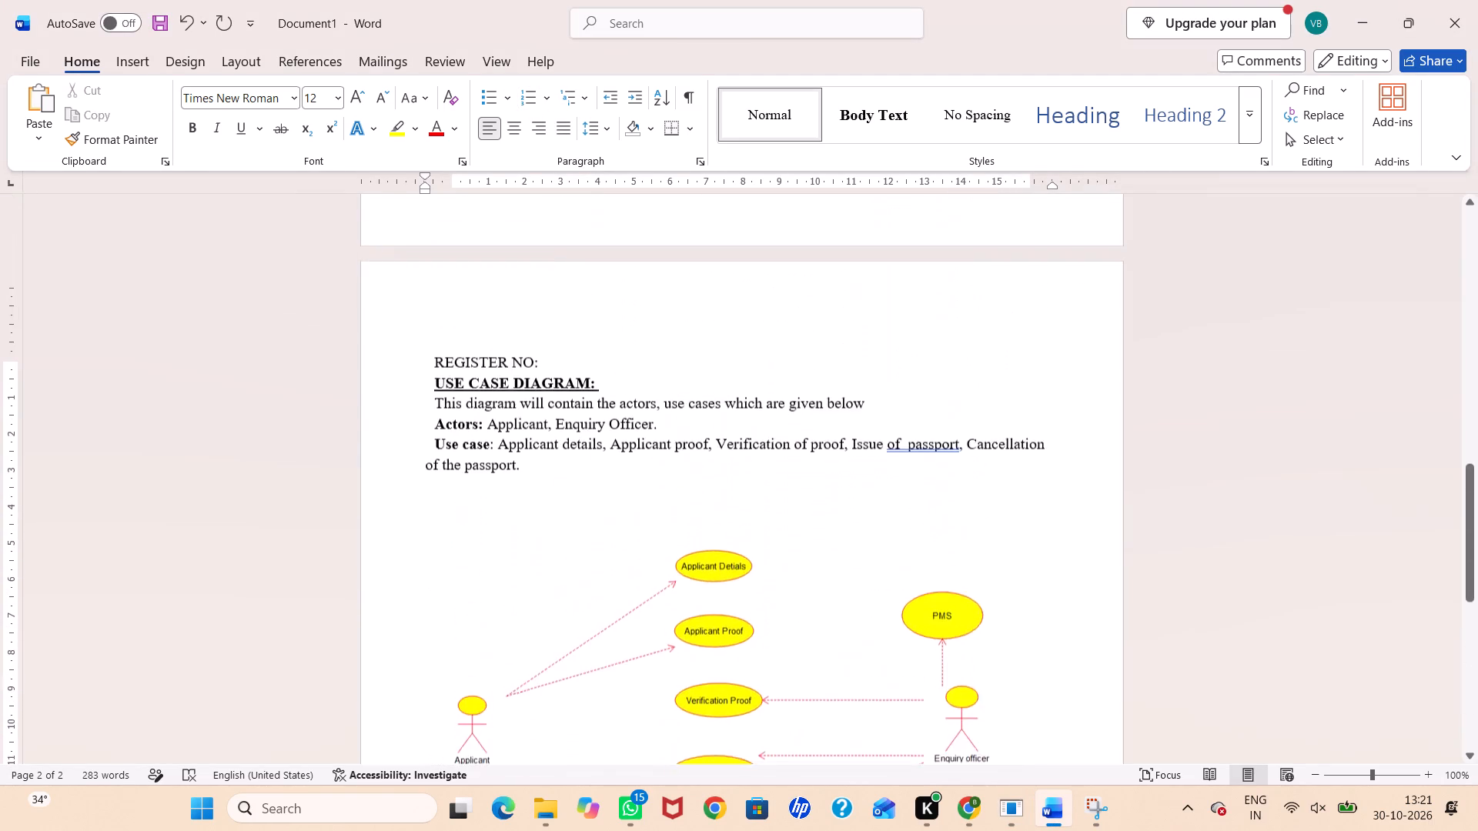
{"action": "scroll", "coordinate": [662, 281], "scroll_direction": "up", "scroll_amount": 9}
{"action": "scroll", "coordinate": [766, 449], "scroll_direction": "up", "scroll_amount": 8}
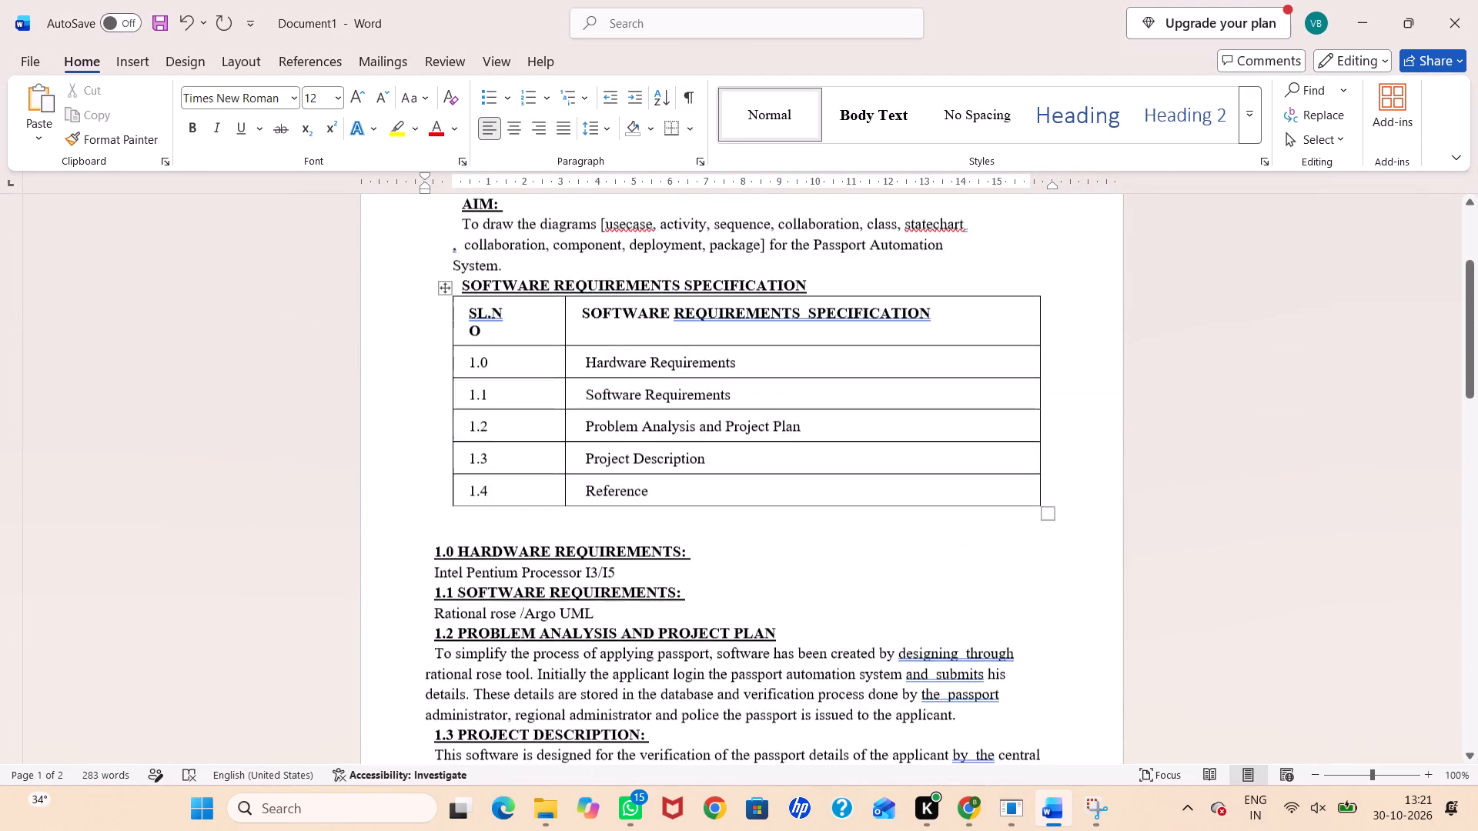
{"action": "scroll", "coordinate": [769, 456], "scroll_direction": "up", "scroll_amount": 5}
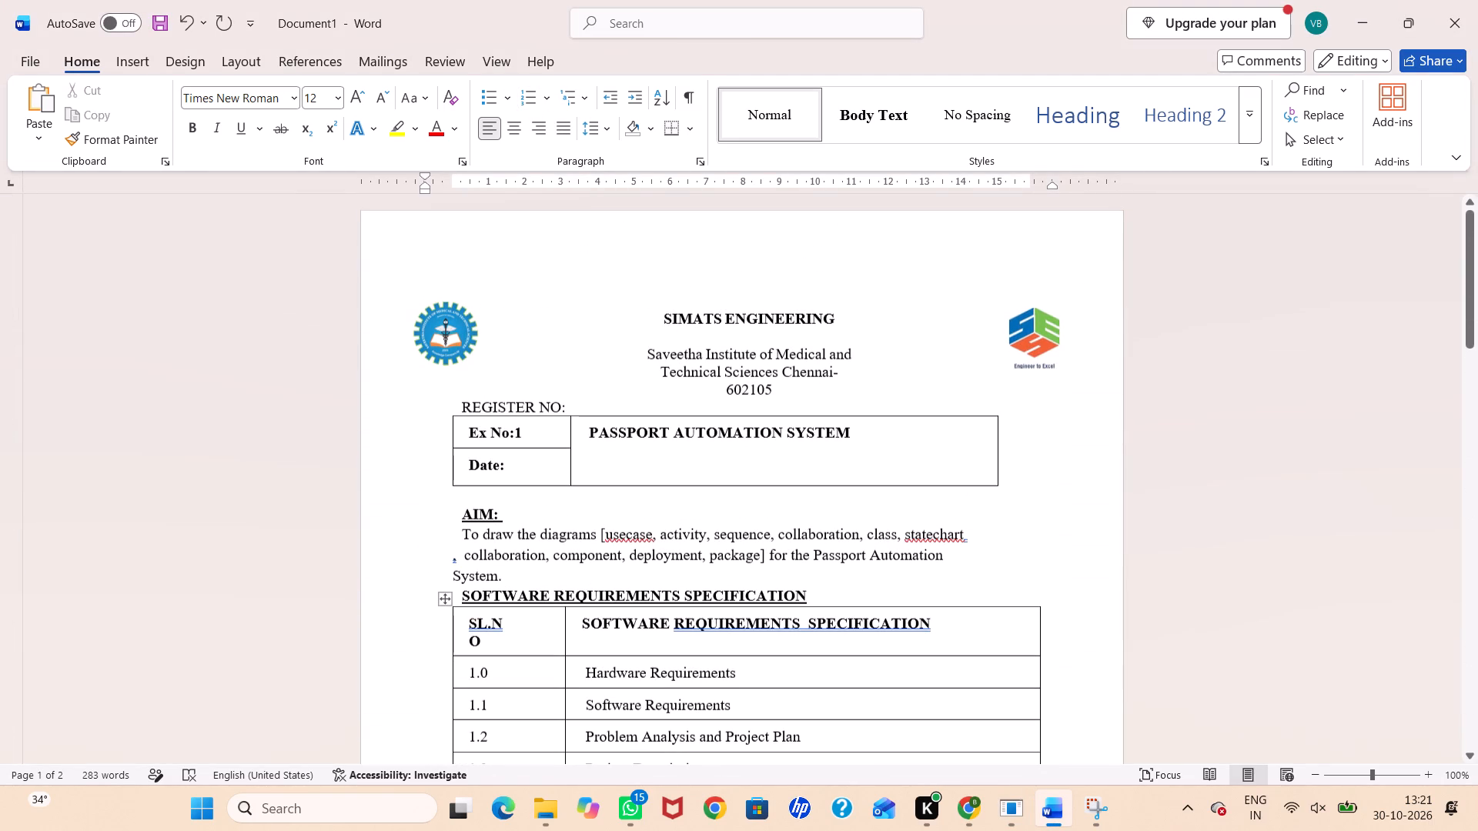
{"action": "left_click", "coordinate": [567, 455]}
Add two blank lines below the class diagram table to make room for the diagram.
{"action": "scroll", "coordinate": [573, 462], "scroll_direction": "down", "scroll_amount": 3}
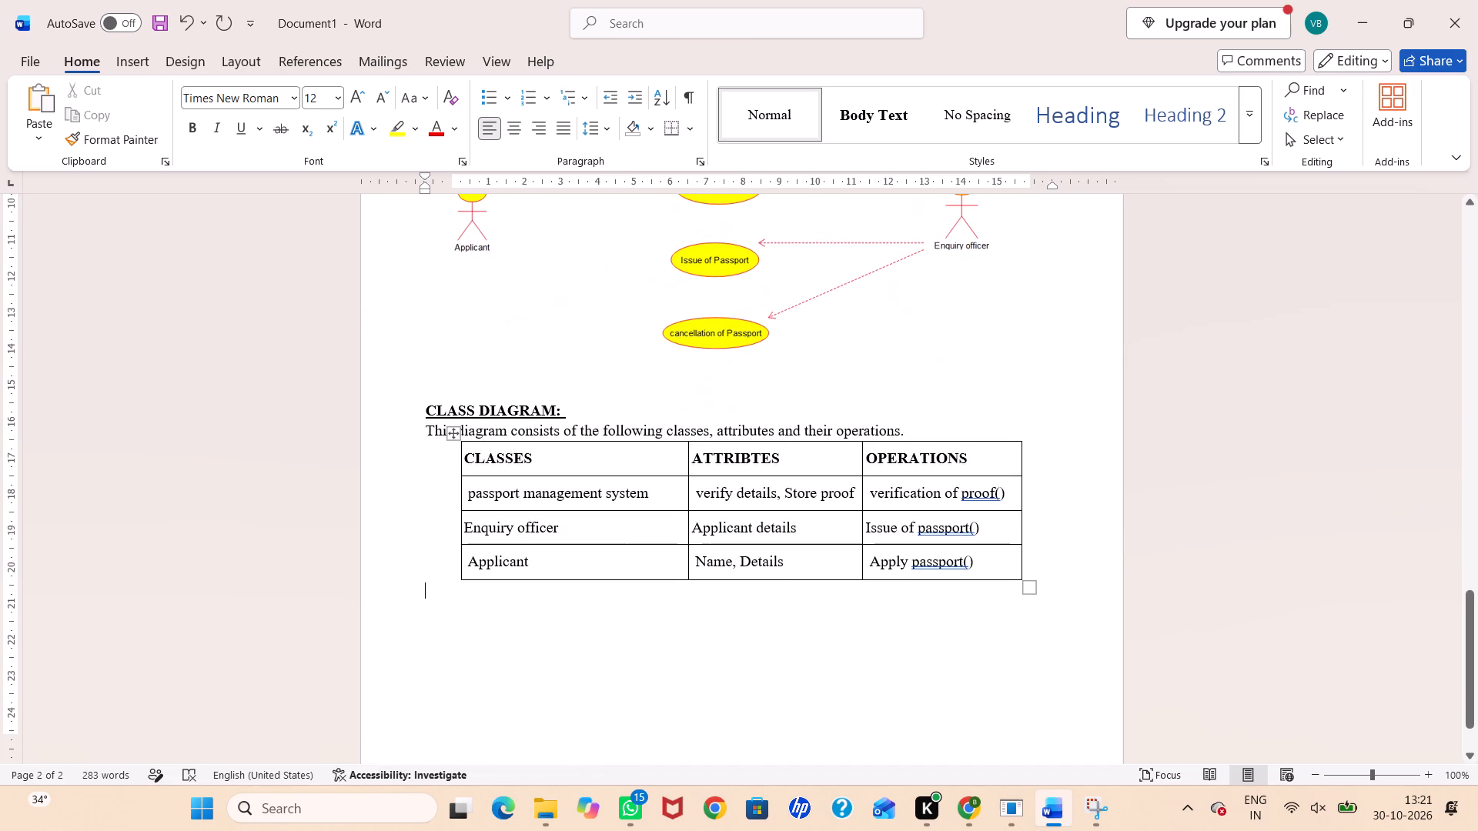
{"action": "key", "text": "Return"}
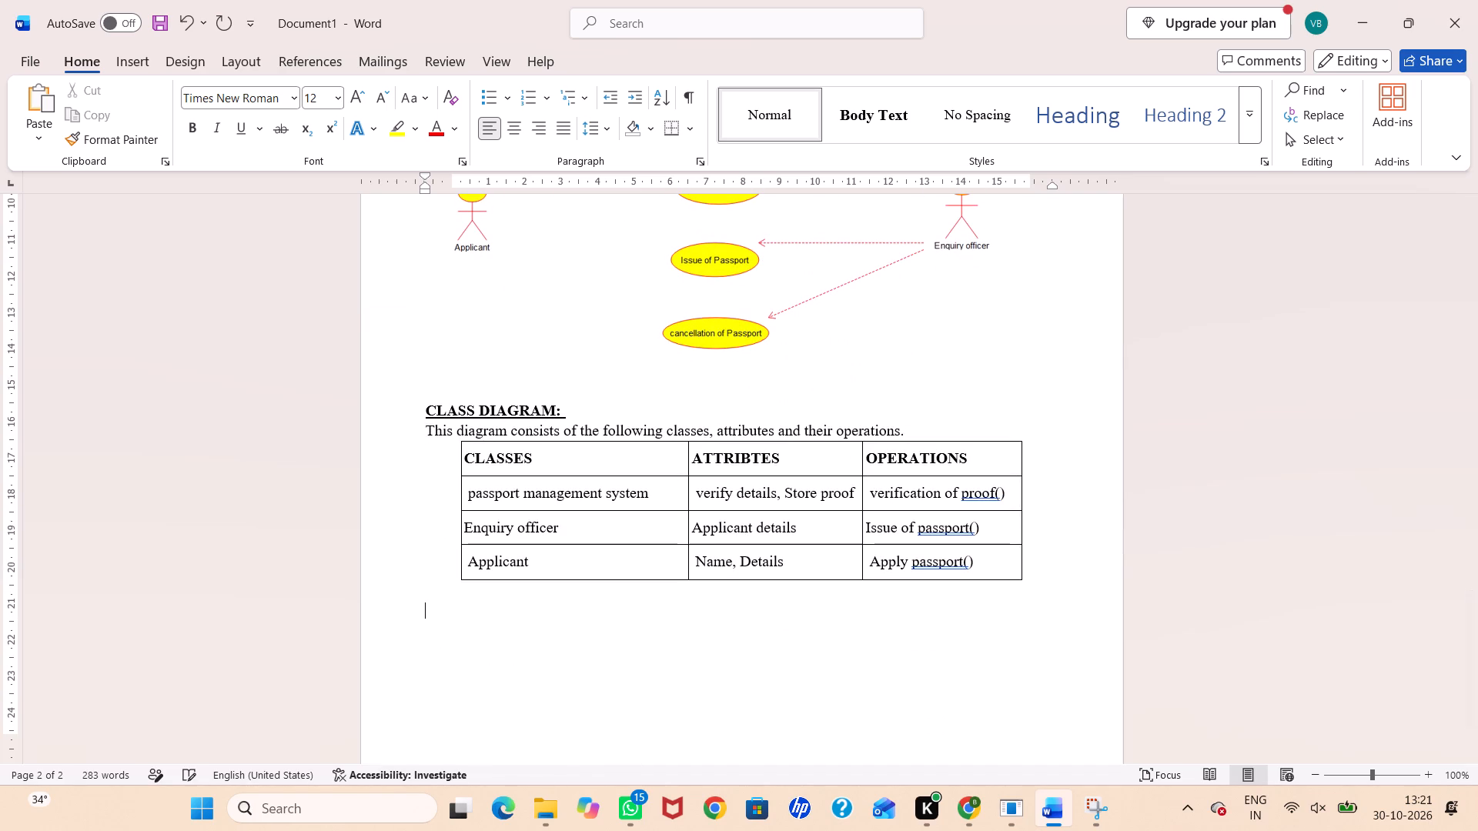
{"action": "key", "text": "Return"}
{"action": "key", "text": "Return"}
{"action": "key", "text": "Return"}
{"action": "key", "text": "BackSpace"}
{"action": "key", "text": "BackSpace"}
Switch to the Exp-01.xmi project in Umbrello UML Modeller.
{"action": "key", "text": "alt+Tab"}
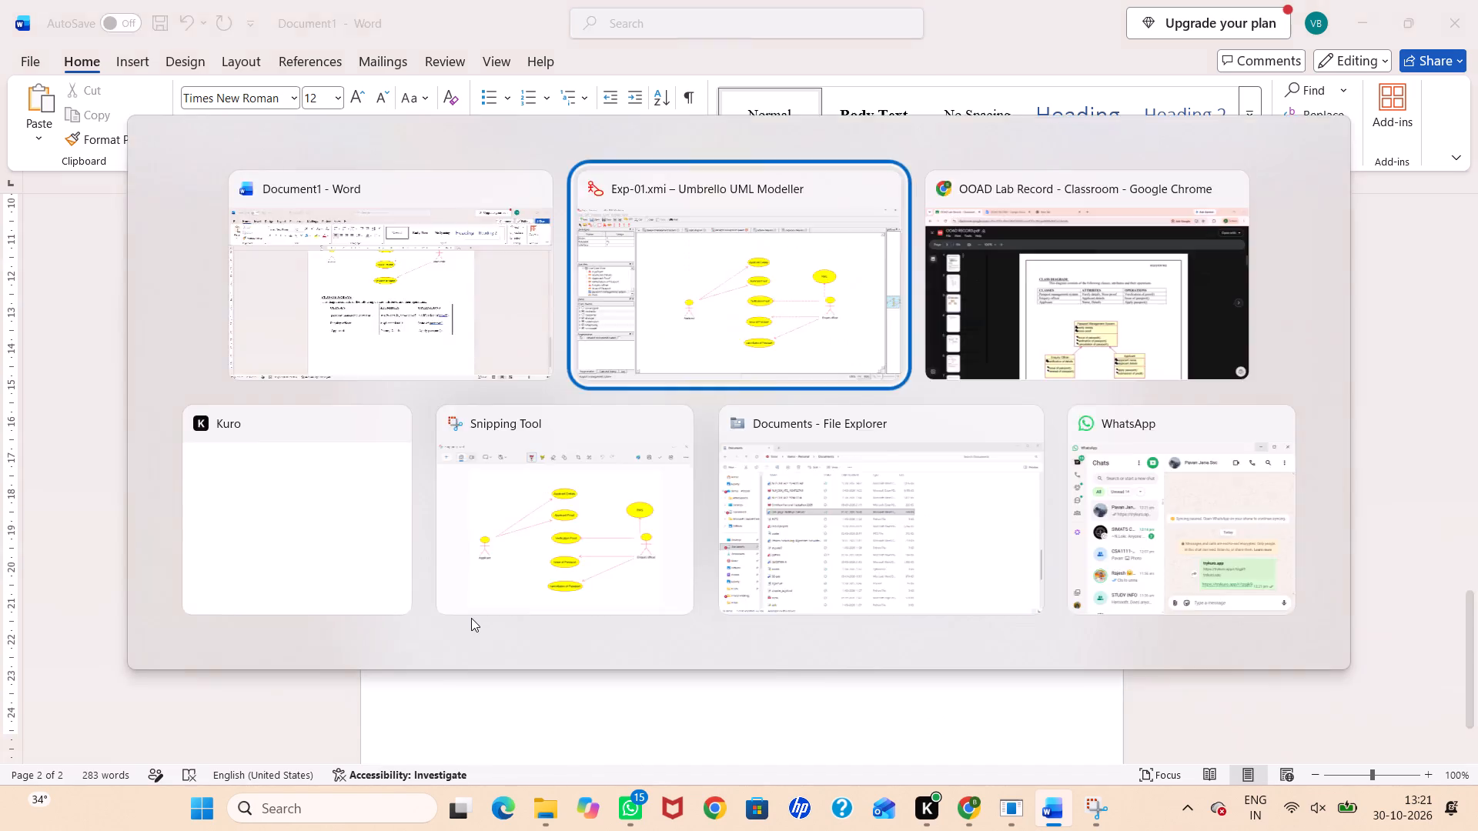